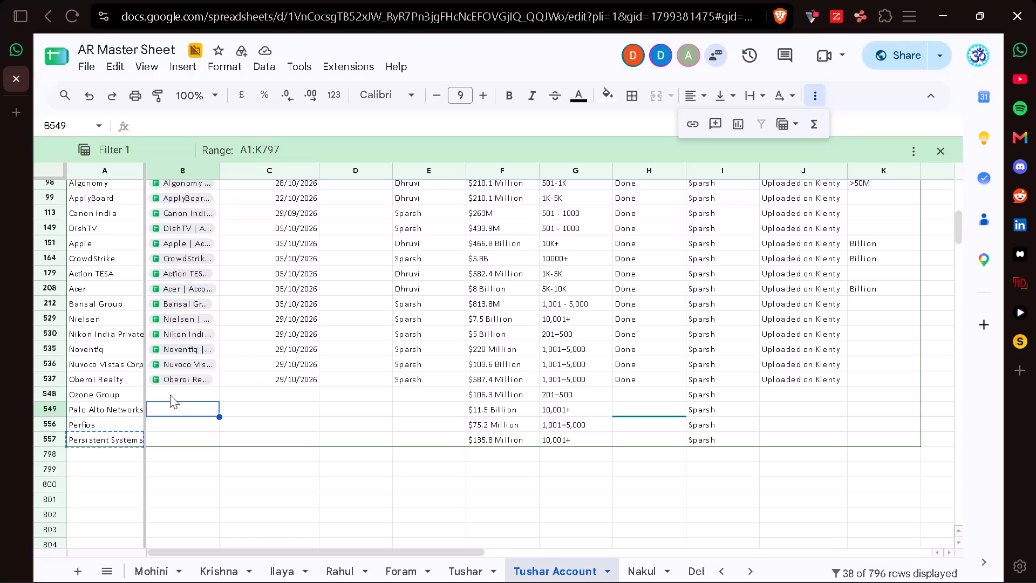
# Enter "Manufacturing Industry" in column J of the Ozone Group row.
pyautogui.click(768, 396)
pyautogui.write('Man')
pyautogui.write('ufa')
pyautogui.click(881, 362)
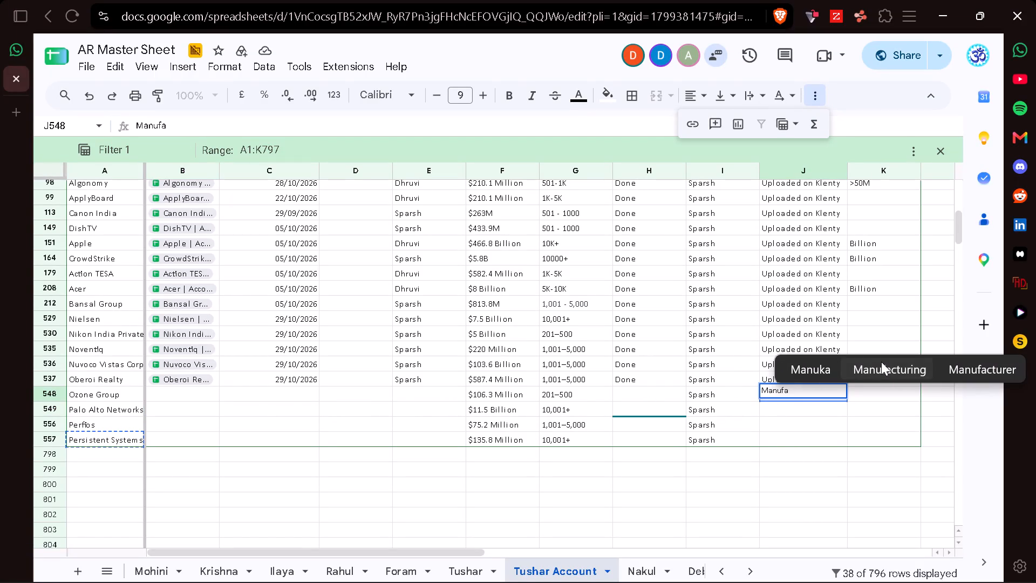
pyautogui.press('space')
pyautogui.write('indus')
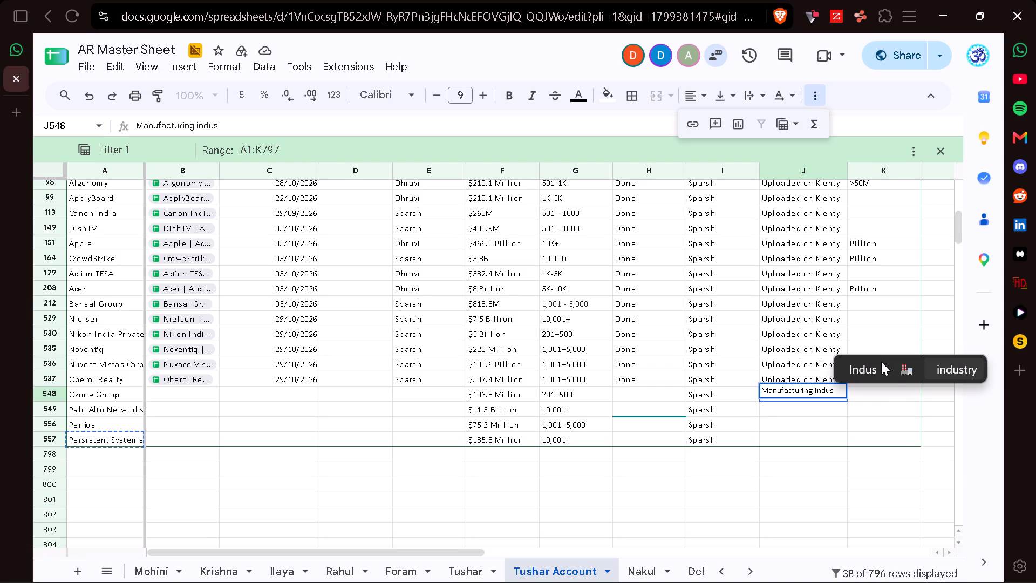
pyautogui.click(932, 372)
pyautogui.click(199, 128)
pyautogui.press('BackSpace')
pyautogui.hotkey('shift', 'i')
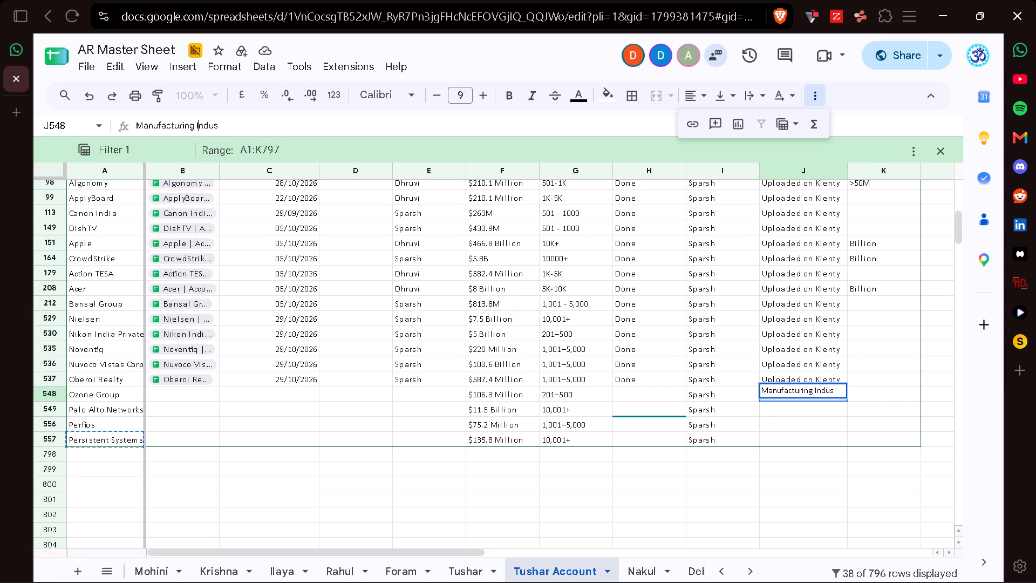
pyautogui.click(244, 128)
pyautogui.write('tr')
pyautogui.press('y')
pyautogui.press('Return')
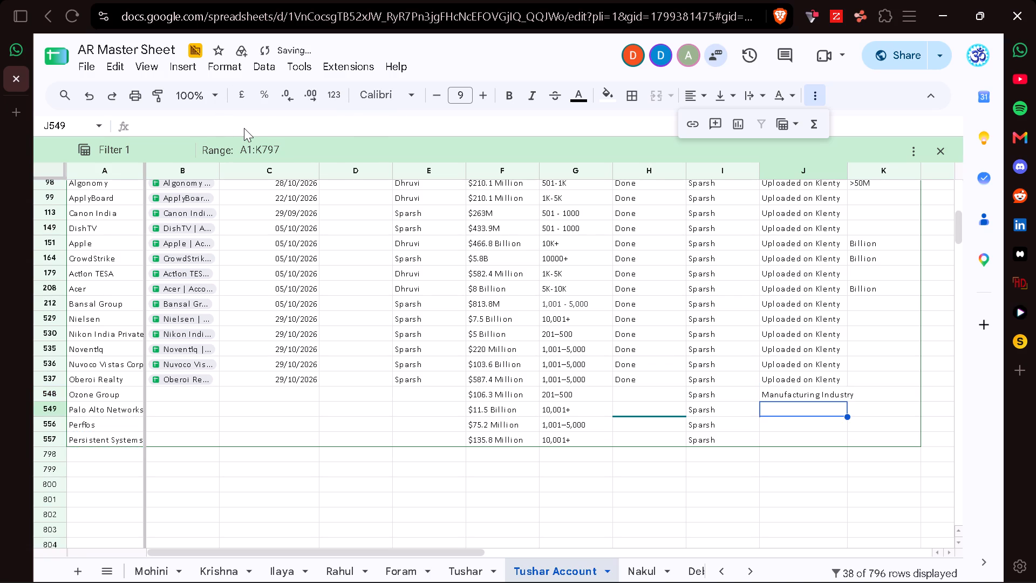
# Auto-fit the width of column J to its contents.
pyautogui.doubleClick(848, 170)
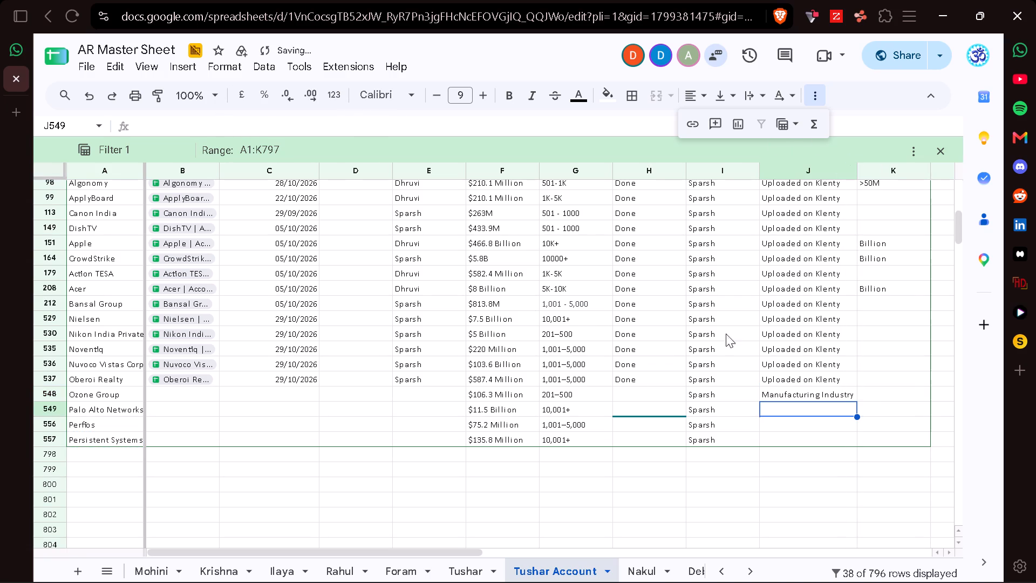
# Copy the company name Palo Alto Networks from column A of the account list.
pyautogui.click(181, 390)
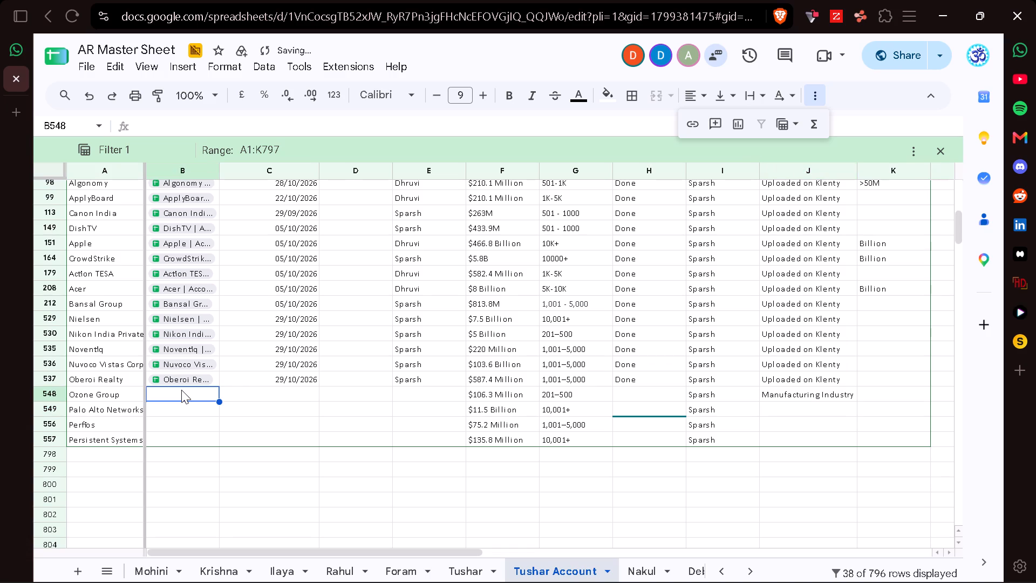
pyautogui.press('Down')
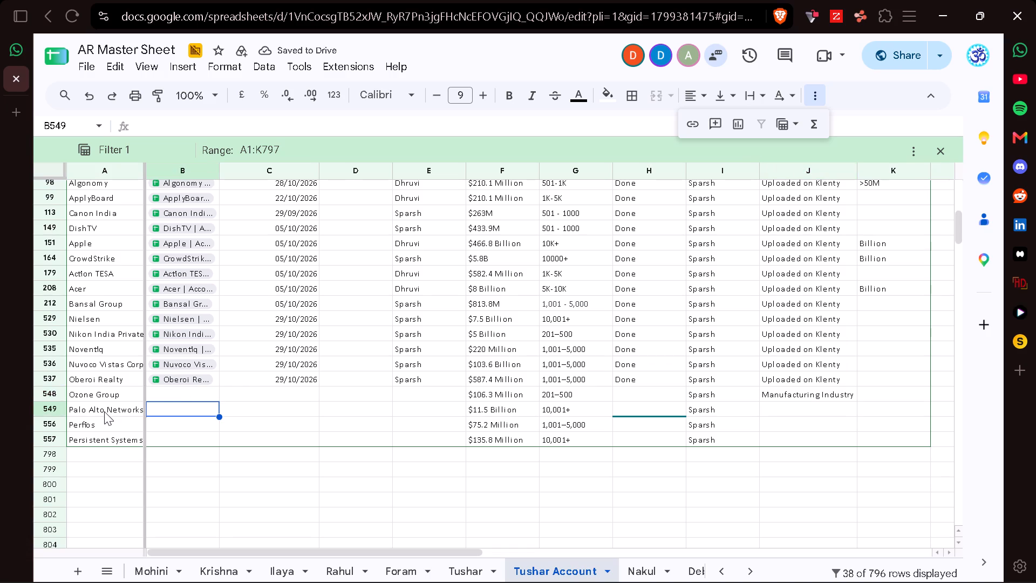
pyautogui.click(104, 411)
pyautogui.hotkey('ctrl', 'c')
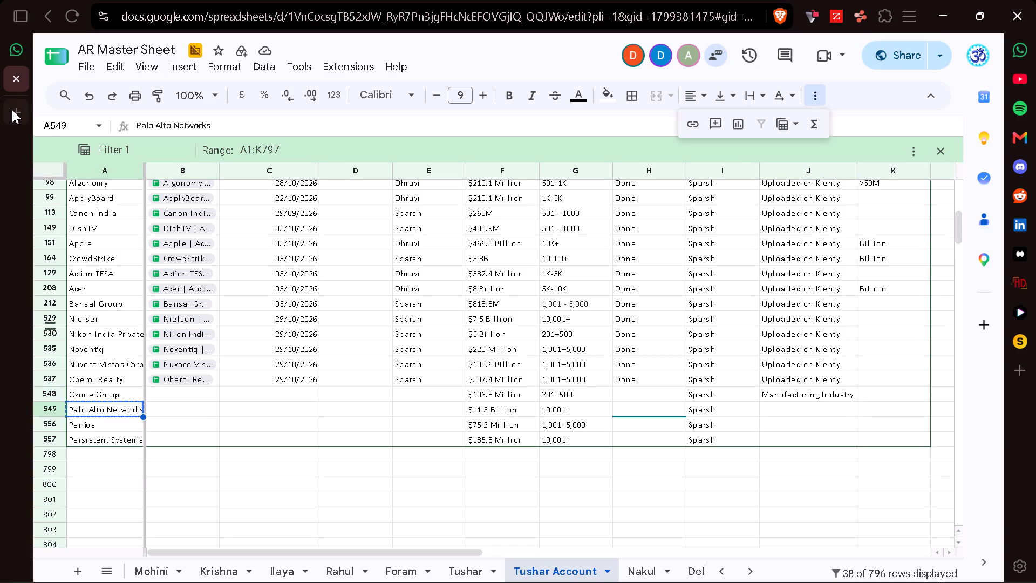
# Find "india acc" in the browser history and open the India - Account Research Directory Drive folder.
pyautogui.click(16, 111)
pyautogui.hotkey('ctrl', 'h')
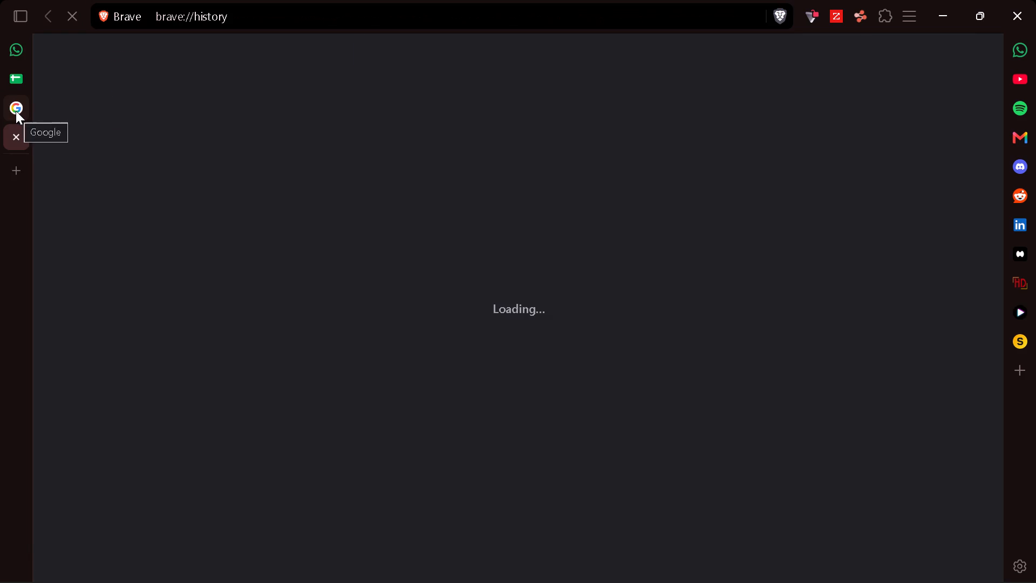
pyautogui.write('inida')
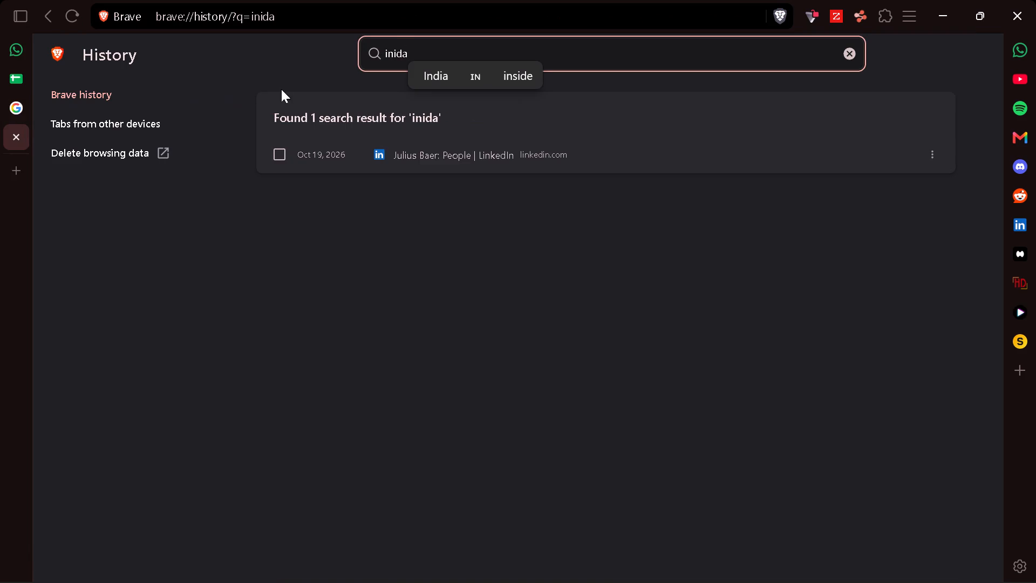
pyautogui.press('BackSpace')
pyautogui.press('BackSpace')
pyautogui.press('BackSpace')
pyautogui.write('dia')
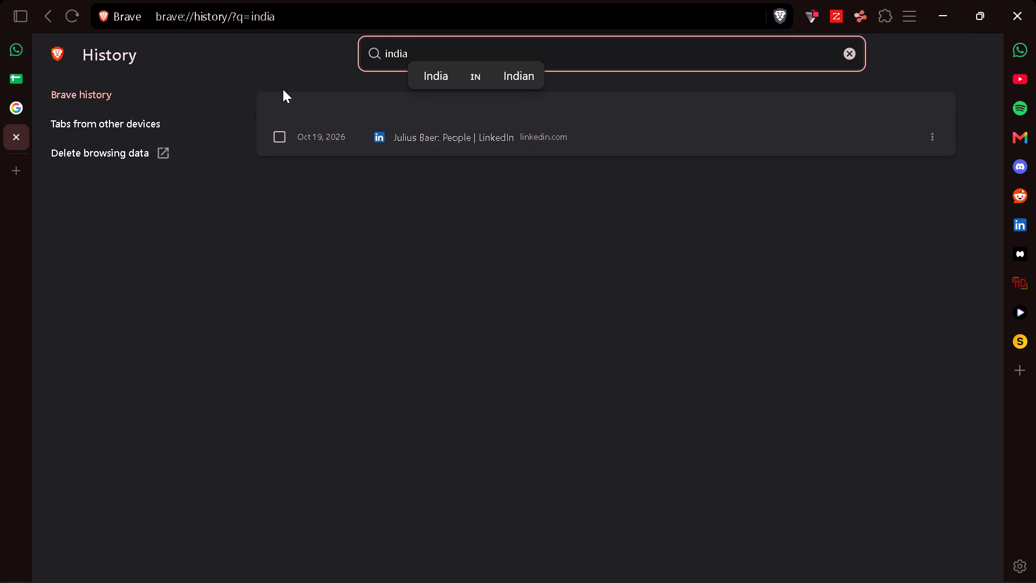
pyautogui.press('space')
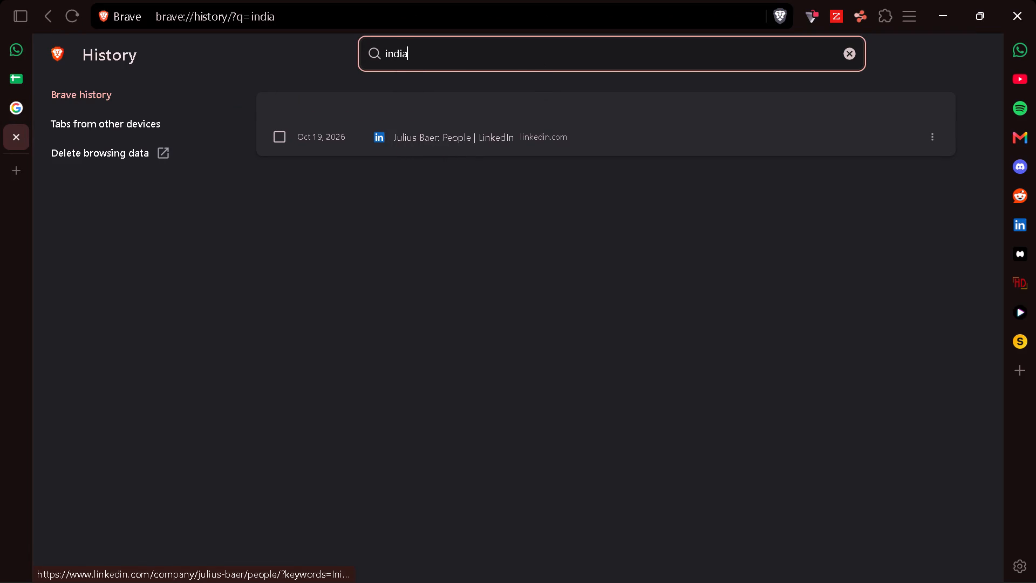
pyautogui.write('acc')
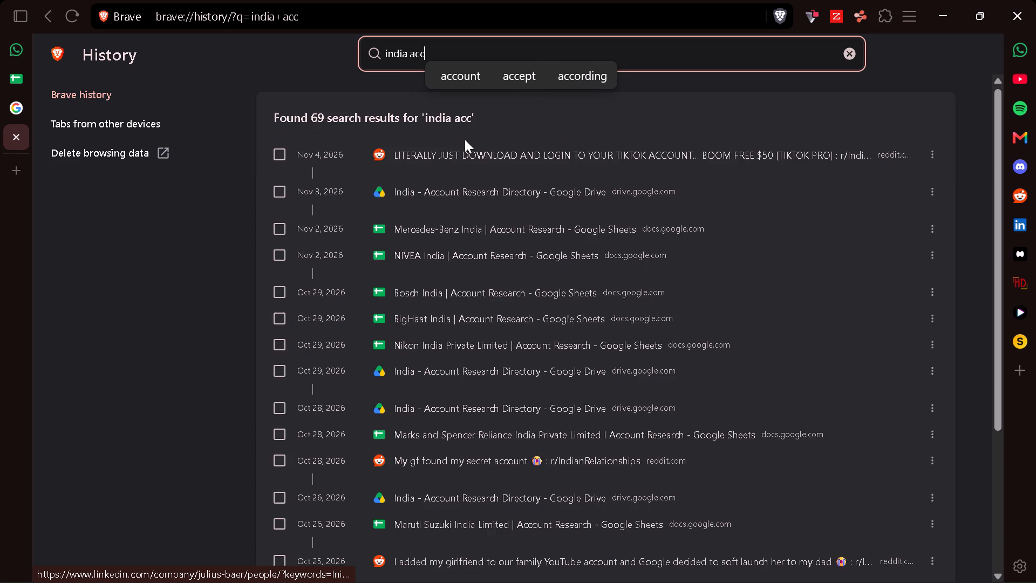
pyautogui.click(460, 200)
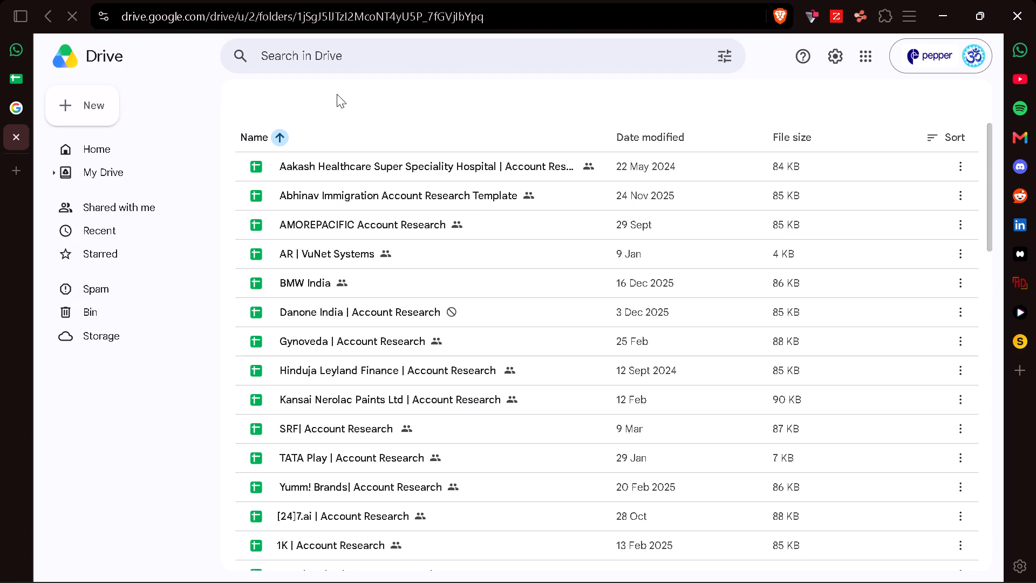
# Search Drive for the copied name Palo Alto Networks, clear the search, and close the unused Google tab.
pyautogui.click(338, 62)
pyautogui.hotkey('ctrl', 'v')
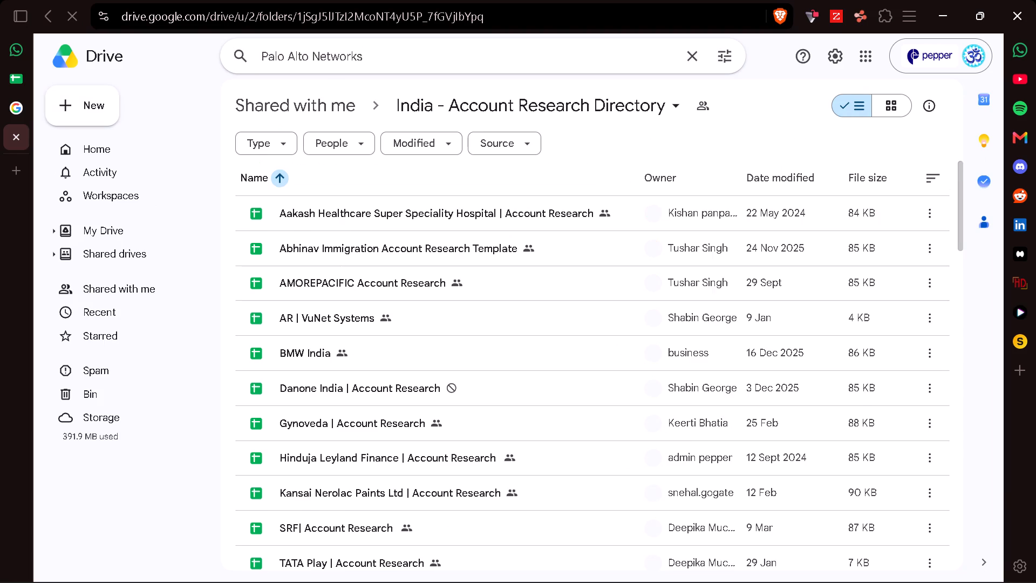
pyautogui.click(370, 57)
pyautogui.press('BackSpace')
pyautogui.press('BackSpace')
pyautogui.press('BackSpace')
pyautogui.press('BackSpace')
pyautogui.press('BackSpace')
pyautogui.press('BackSpace')
pyautogui.press('BackSpace')
pyautogui.press('BackSpace')
pyautogui.press('BackSpace')
pyautogui.press('BackSpace')
pyautogui.press('BackSpace')
pyautogui.press('BackSpace')
pyautogui.press('BackSpace')
pyautogui.press('BackSpace')
pyautogui.press('BackSpace')
pyautogui.press('BackSpace')
pyautogui.press('BackSpace')
pyautogui.press('BackSpace')
pyautogui.press('BackSpace')
pyautogui.press('BackSpace')
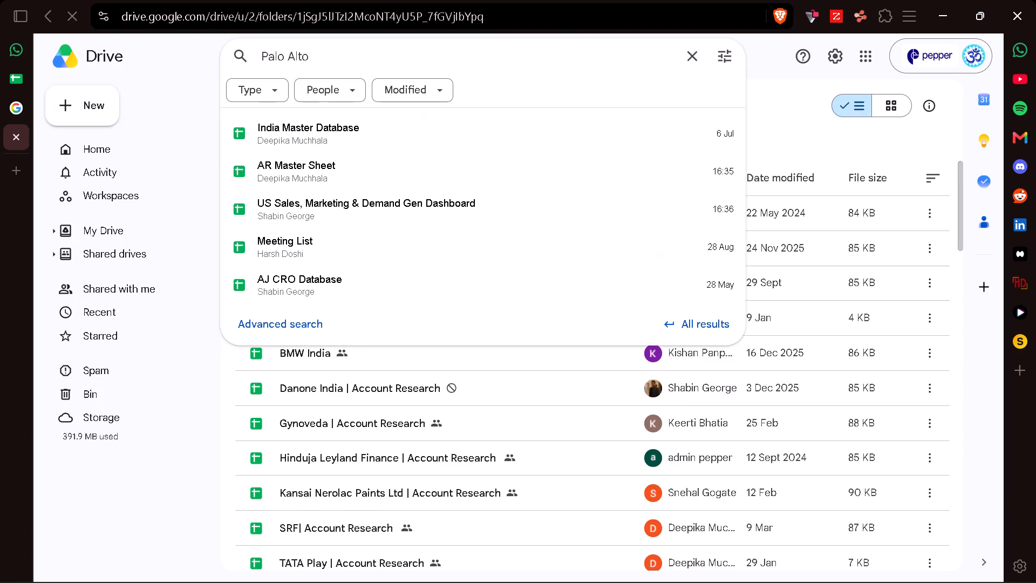
pyautogui.doubleClick(12, 104)
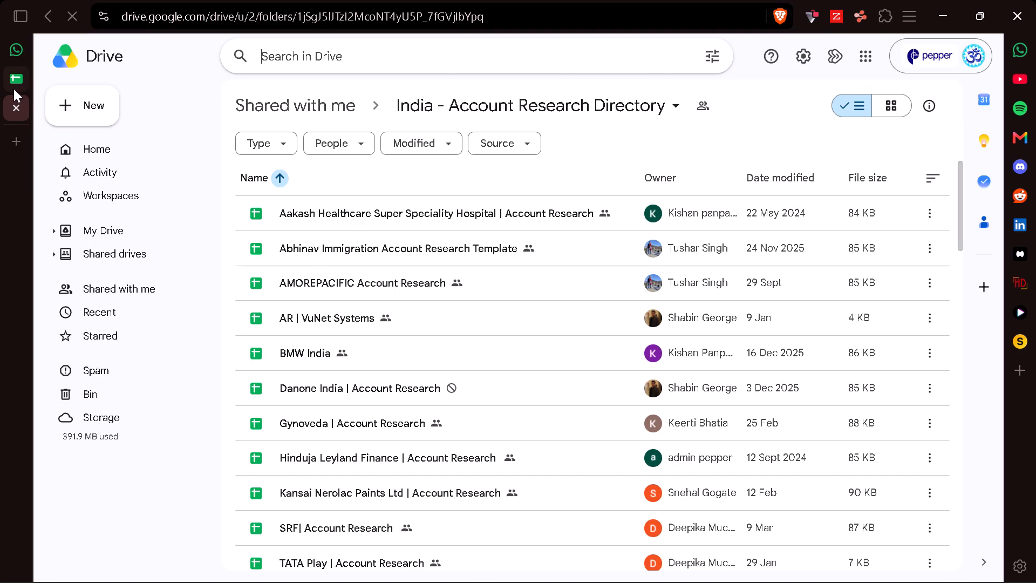
# Copy the company name Perfios from the AR Master Sheet, search Drive for it, and open Perfios | Account Research.
pyautogui.click(13, 86)
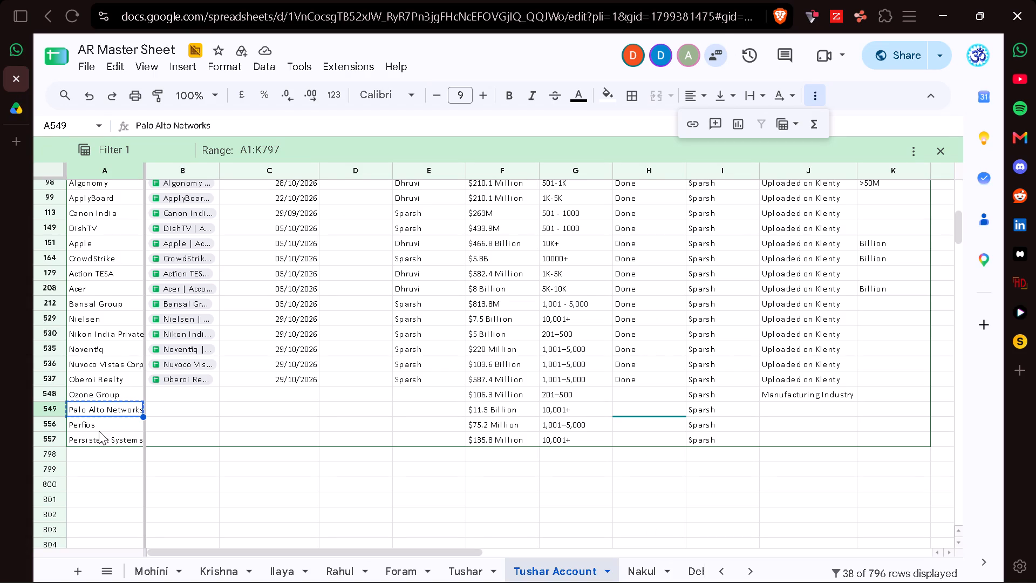
pyautogui.click(99, 431)
pyautogui.press('Up')
pyautogui.hotkey('ctrl', 'c')
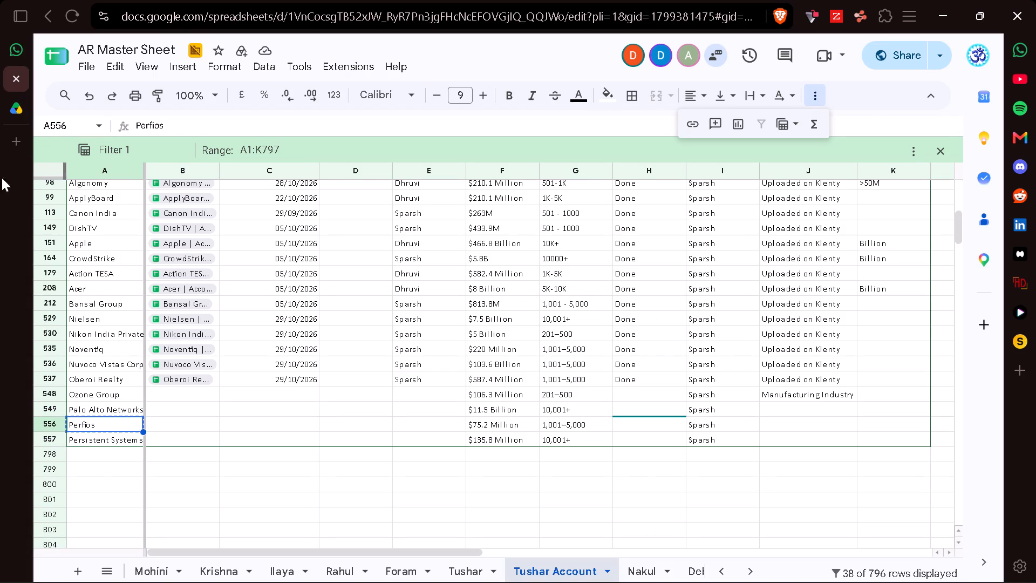
pyautogui.click(12, 111)
pyautogui.click(318, 63)
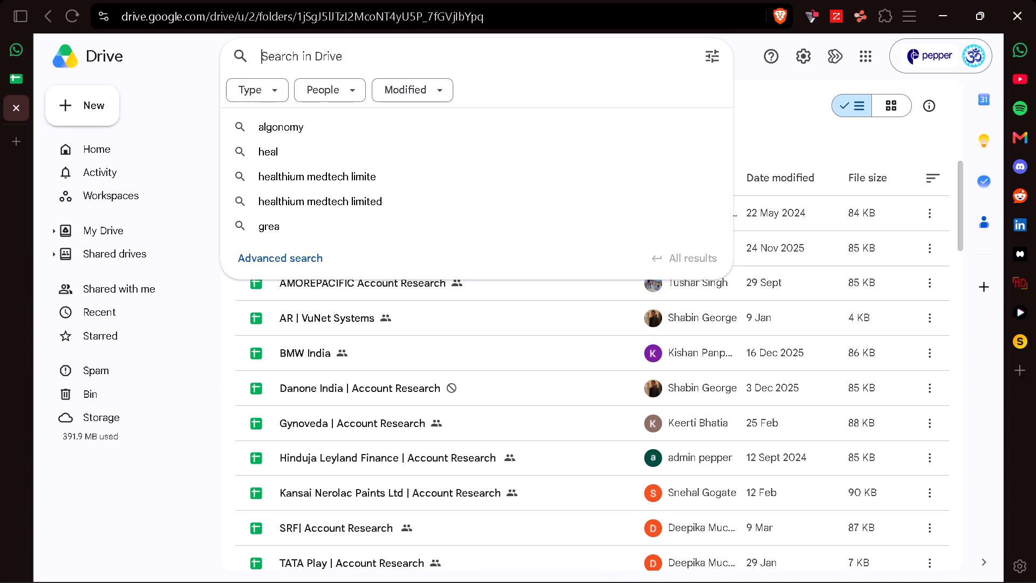
pyautogui.hotkey('ctrl', 'v')
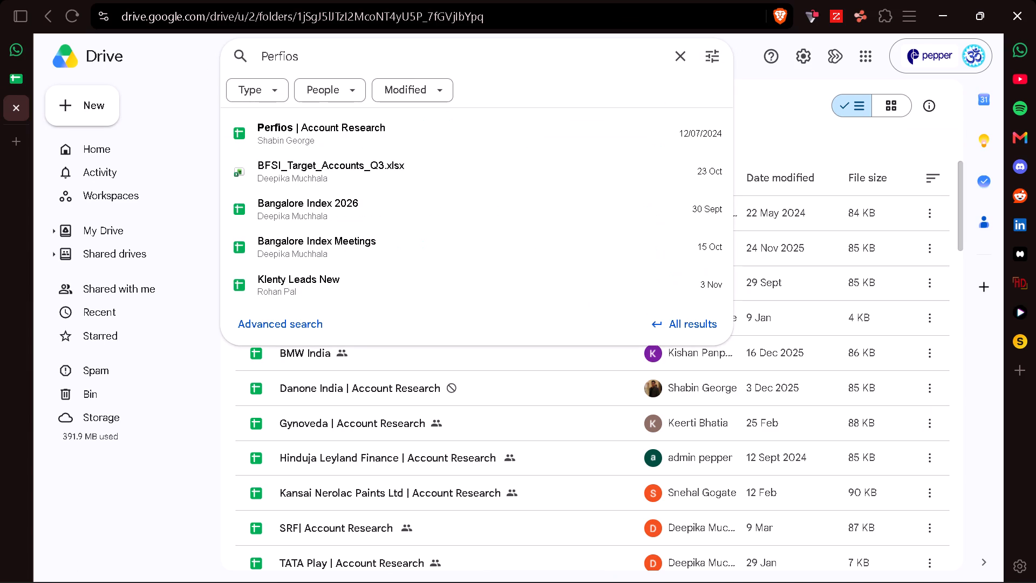
pyautogui.click(330, 132)
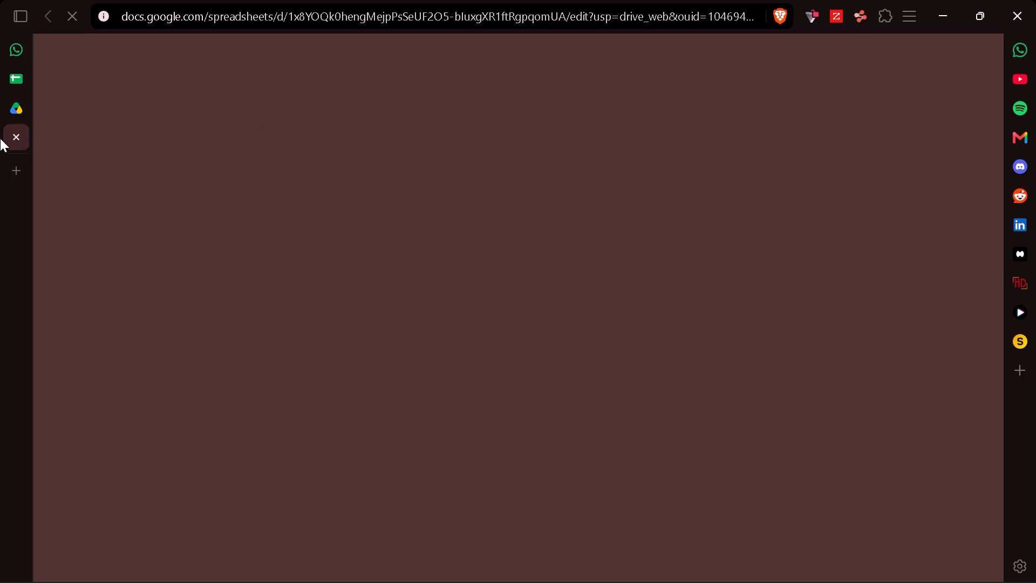
# Copy Persistent Systems from the AR Master Sheet, search Drive for it, and open Persistent Systems | Account Research.
pyautogui.click(11, 112)
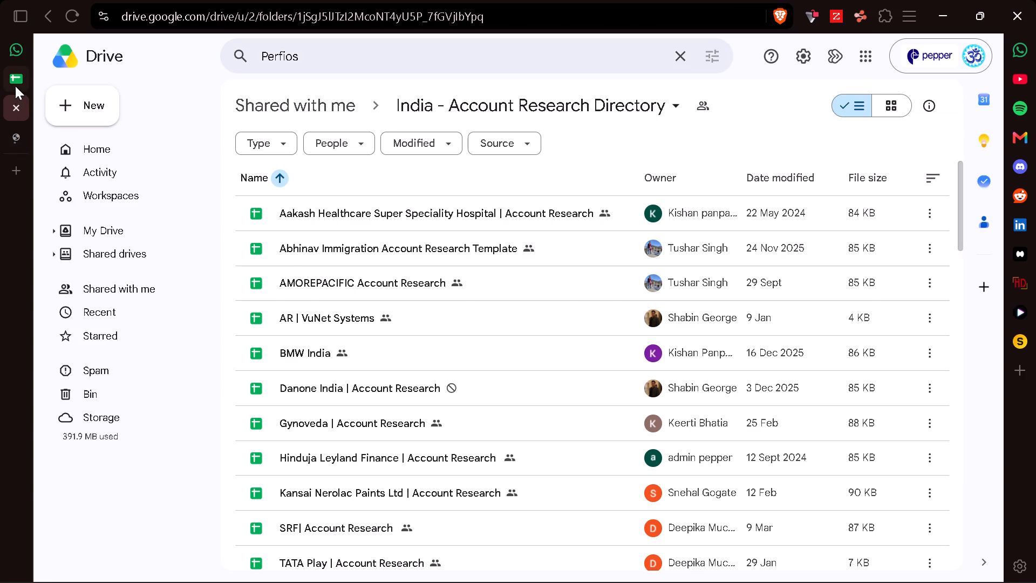
pyautogui.click(15, 86)
pyautogui.click(103, 440)
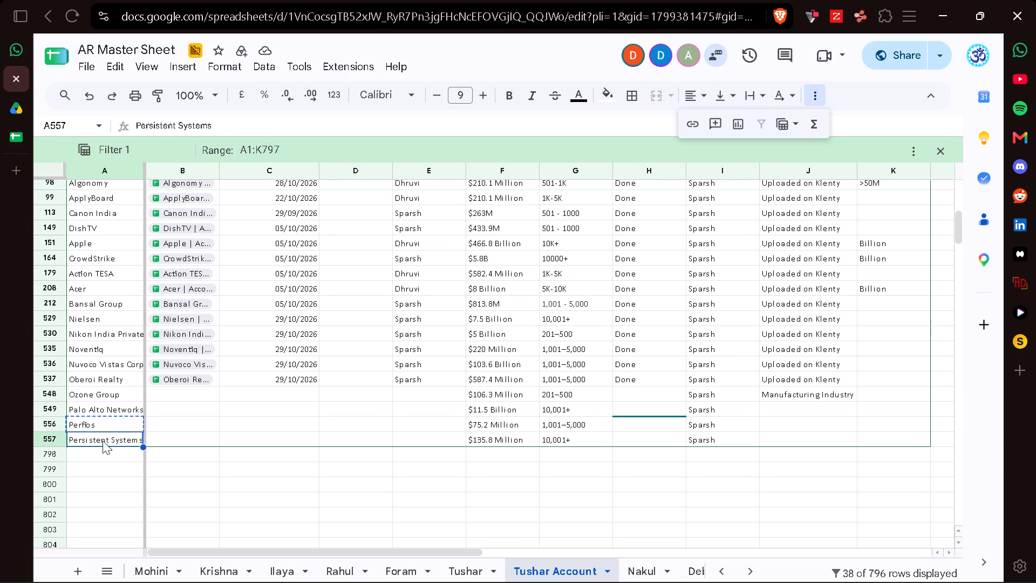
pyautogui.hotkey('ctrl', 'c')
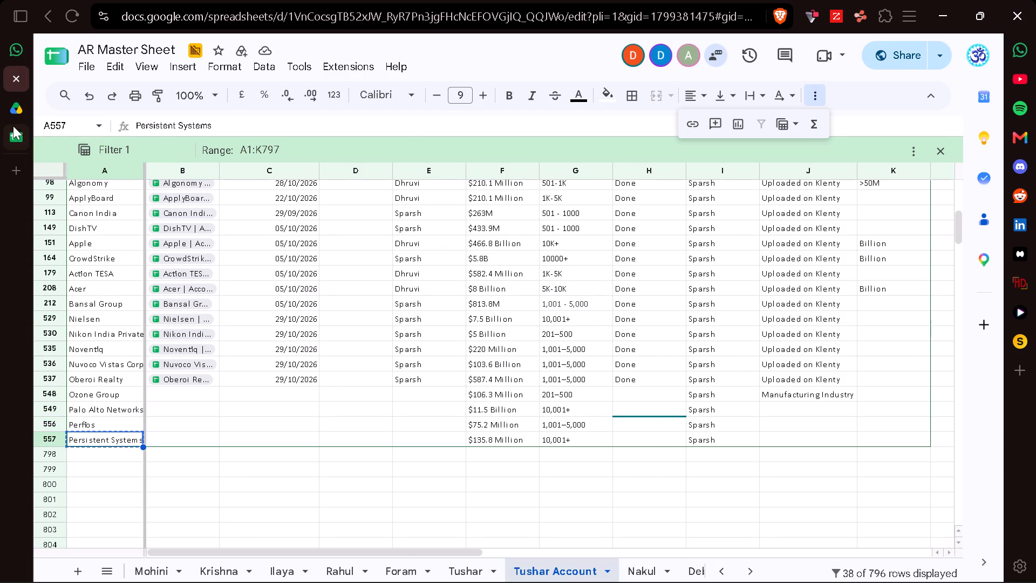
pyautogui.click(13, 116)
pyautogui.click(324, 55)
pyautogui.press('BackSpace')
pyautogui.press('BackSpace')
pyautogui.press('BackSpace')
pyautogui.press('BackSpace')
pyautogui.press('BackSpace')
pyautogui.press('BackSpace')
pyautogui.press('BackSpace')
pyautogui.press('BackSpace')
pyautogui.press('BackSpace')
pyautogui.press('BackSpace')
pyautogui.press('BackSpace')
pyautogui.press('BackSpace')
pyautogui.press('BackSpace')
pyautogui.press('BackSpace')
pyautogui.press('BackSpace')
pyautogui.press('BackSpace')
pyautogui.press('BackSpace')
pyautogui.press('BackSpace')
pyautogui.press('BackSpace')
pyautogui.press('BackSpace')
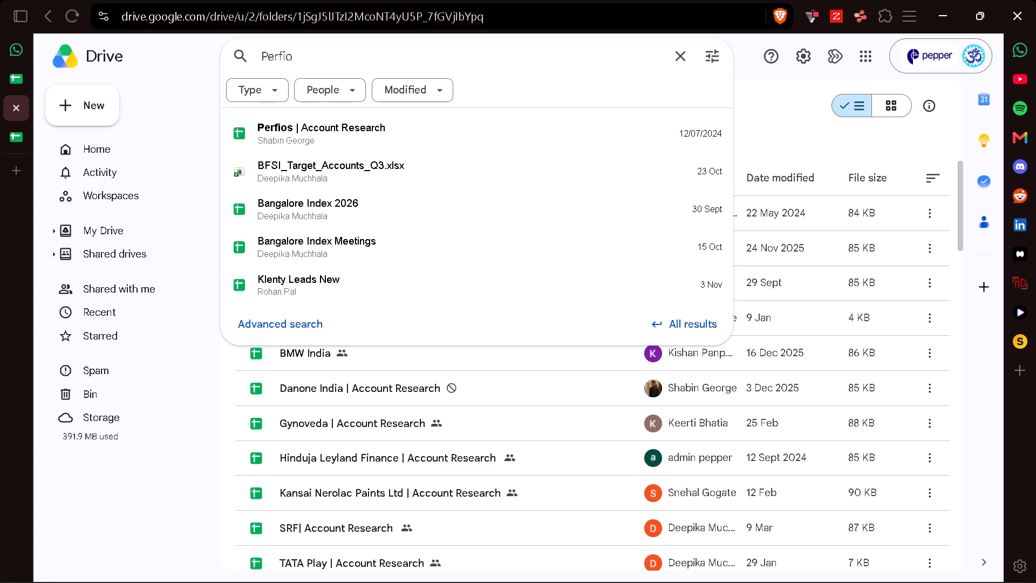
pyautogui.click(324, 55)
pyautogui.hotkey('ctrl', 'v')
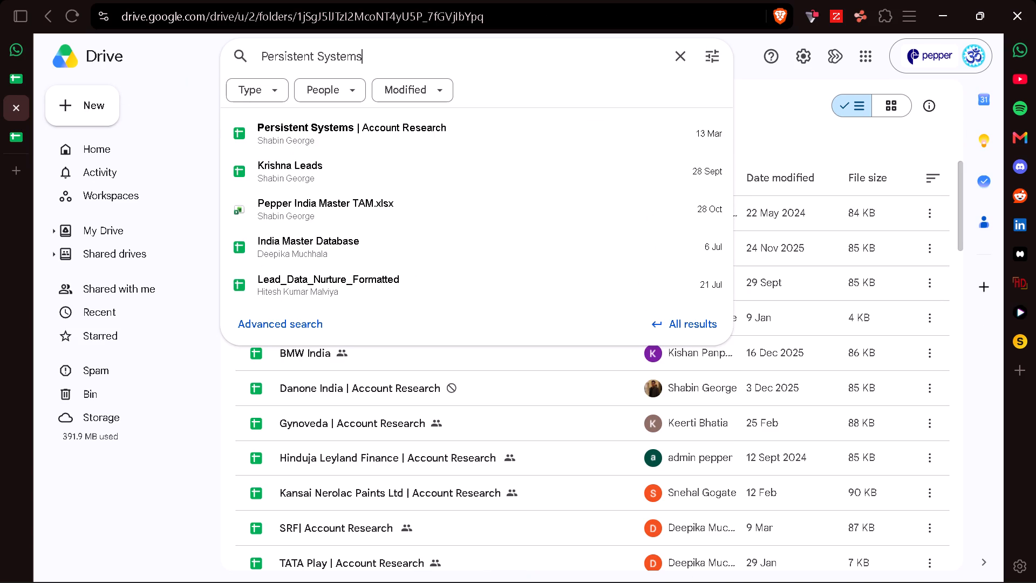
pyautogui.click(343, 129)
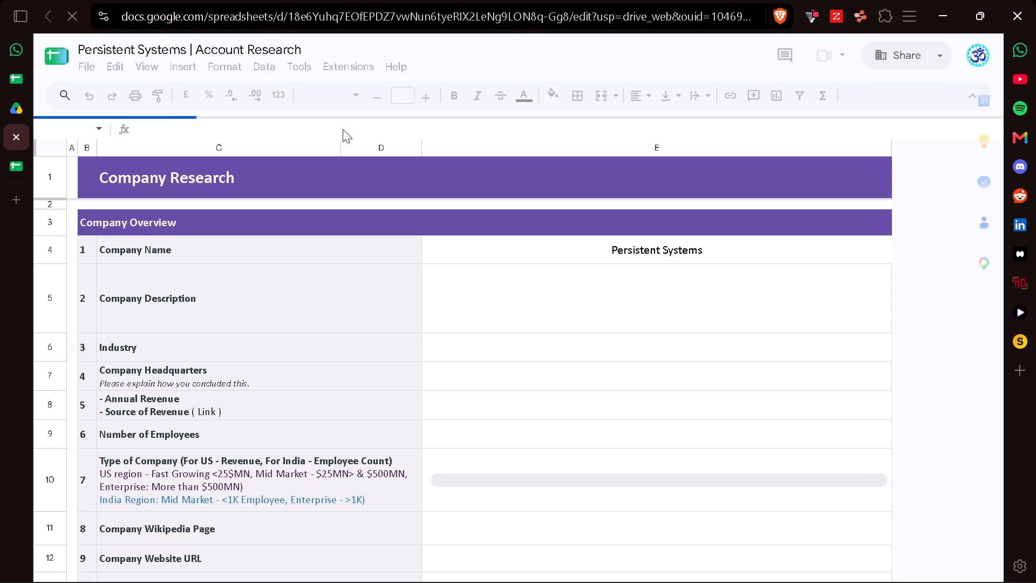
# Close the Drive folder tab and dismiss the signed-in account notice on the Persistent Systems sheet.
pyautogui.click(15, 107)
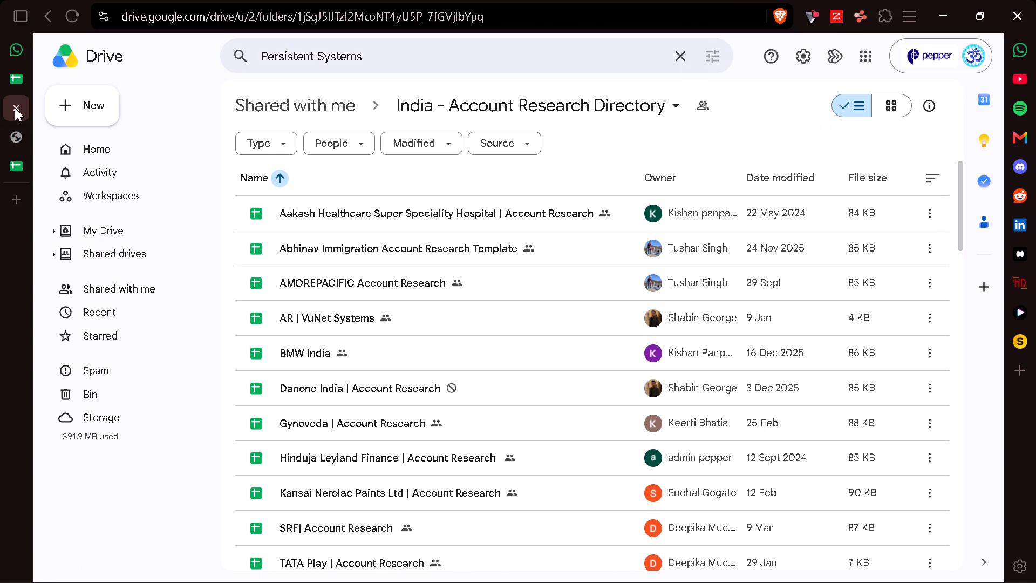
pyautogui.click(15, 107)
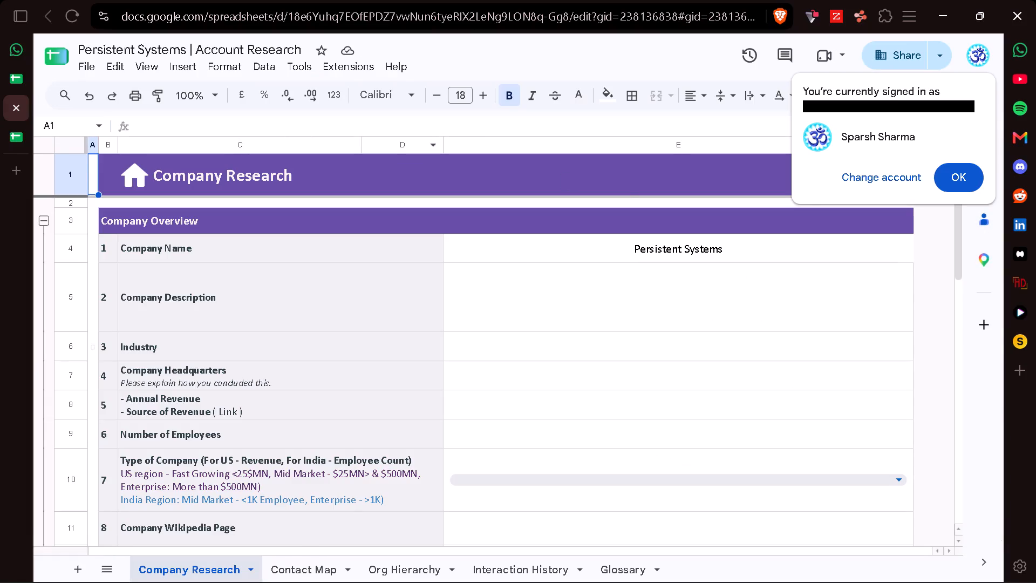
pyautogui.click(935, 174)
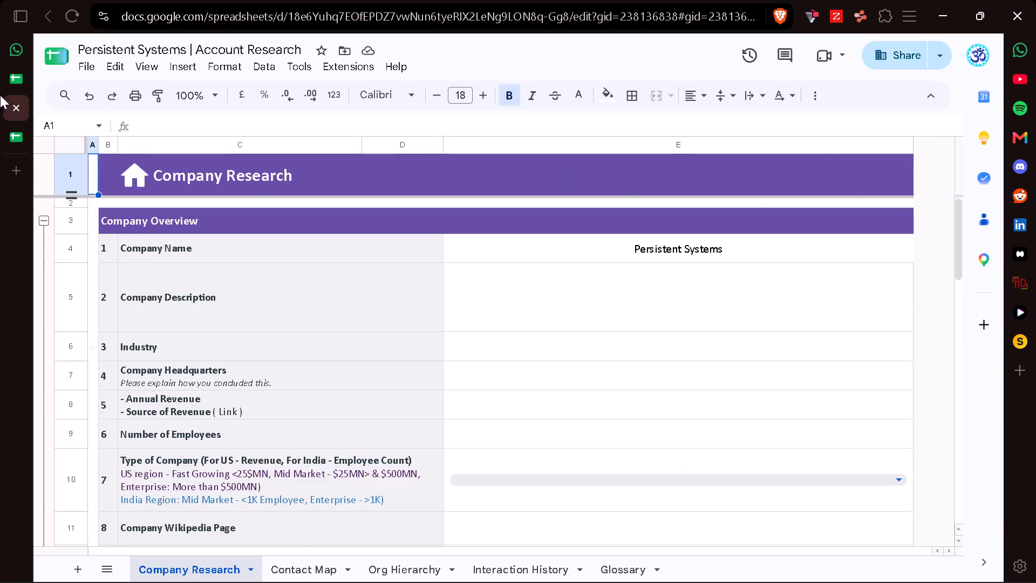
# View the Perfios account research sheet, close it, and return to the AR Master Sheet.
pyautogui.click(13, 145)
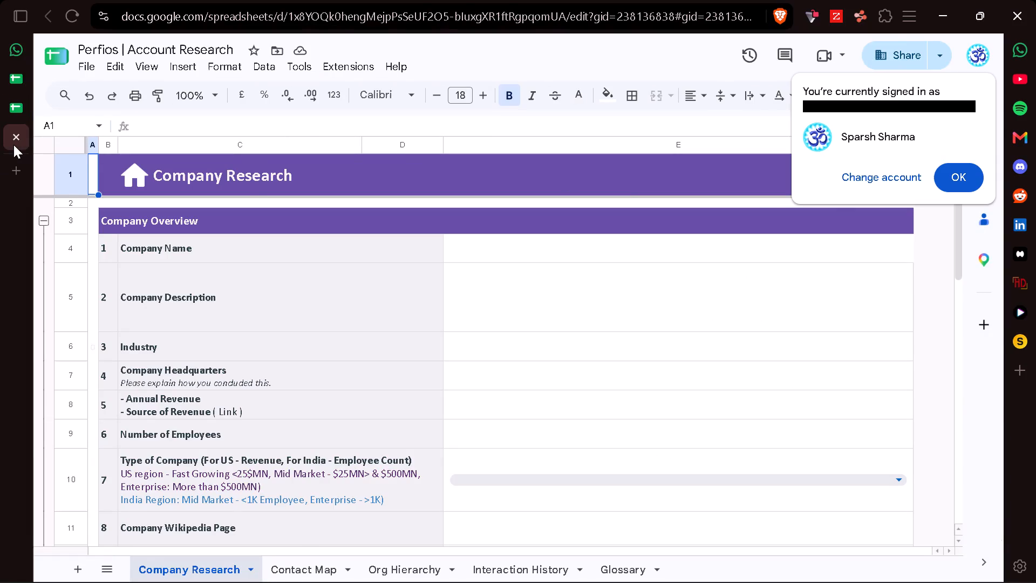
pyautogui.click(13, 141)
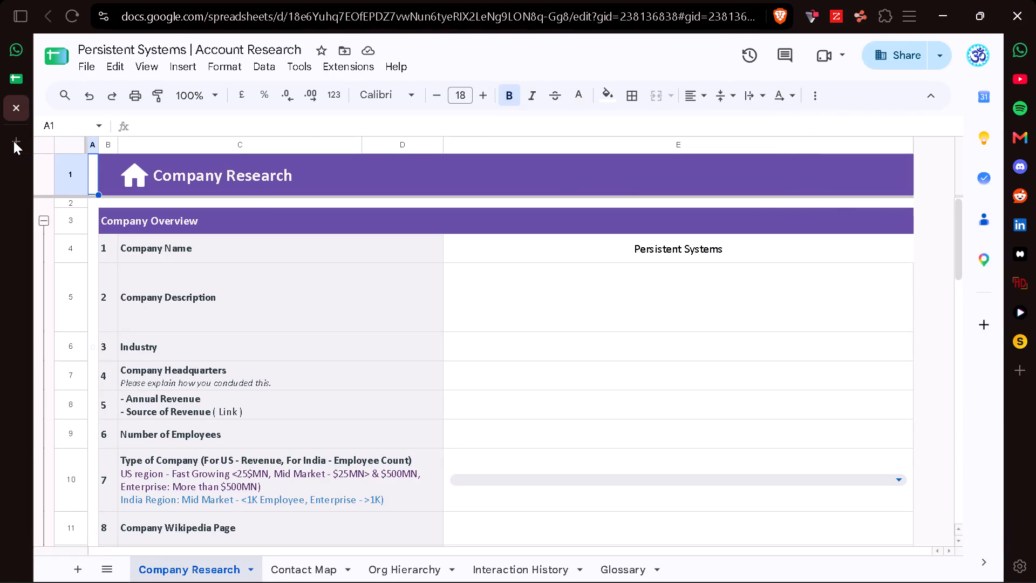
pyautogui.click(15, 88)
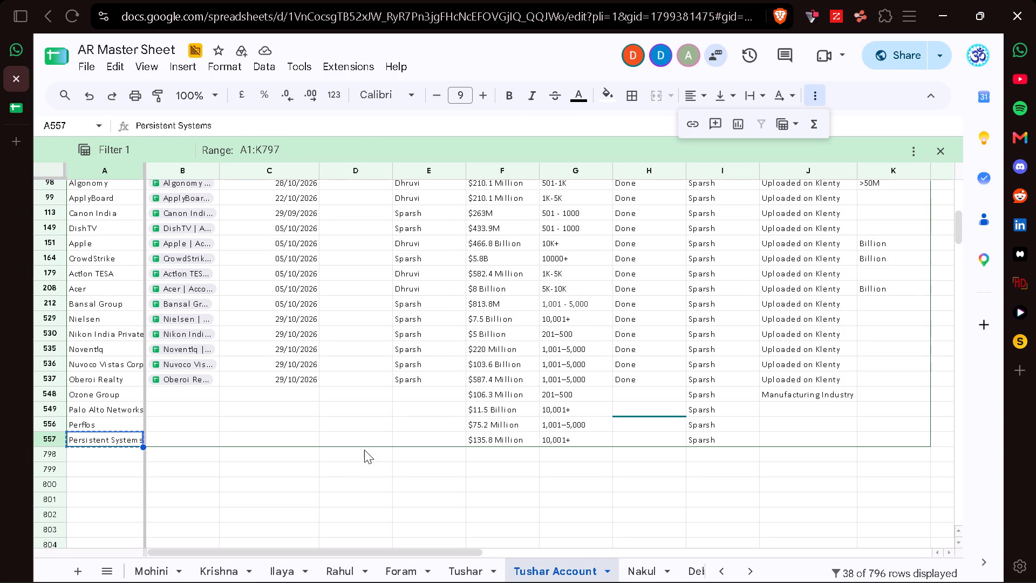
# In the Persistent Systems account research sheet, format the Company Name value in Century Gothic and bold.
pyautogui.click(13, 109)
pyautogui.click(592, 245)
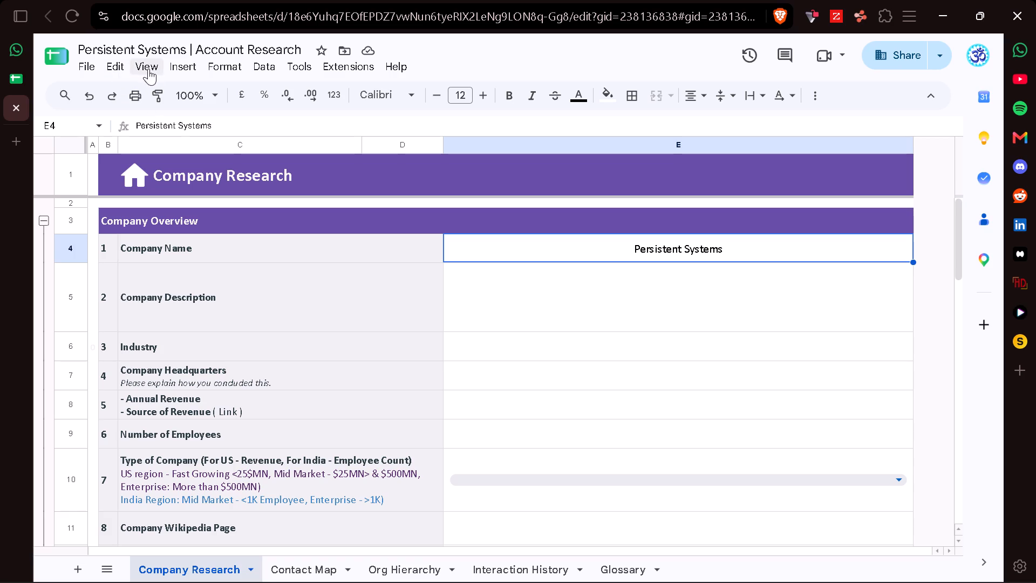
pyautogui.click(403, 93)
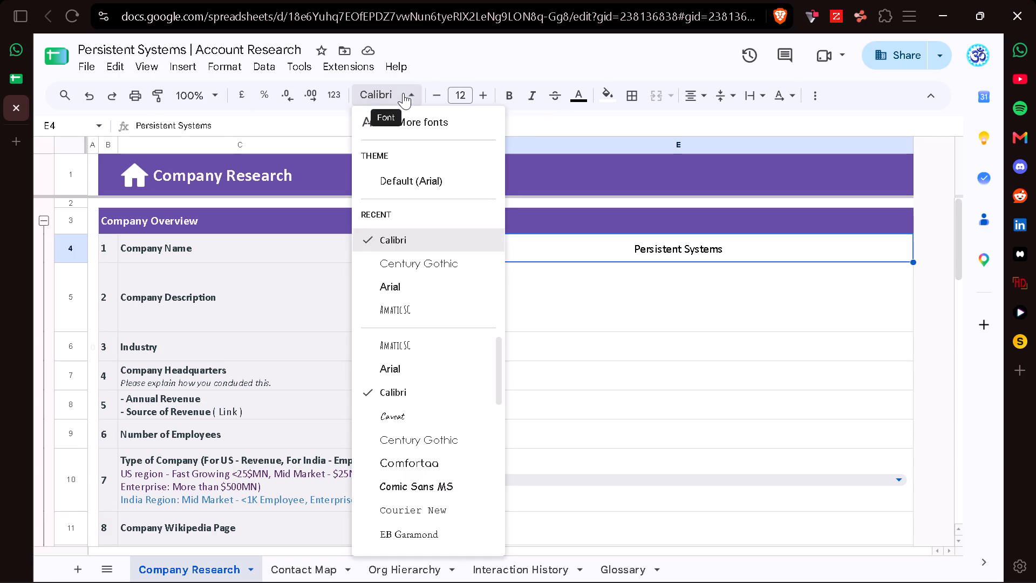
pyautogui.click(405, 260)
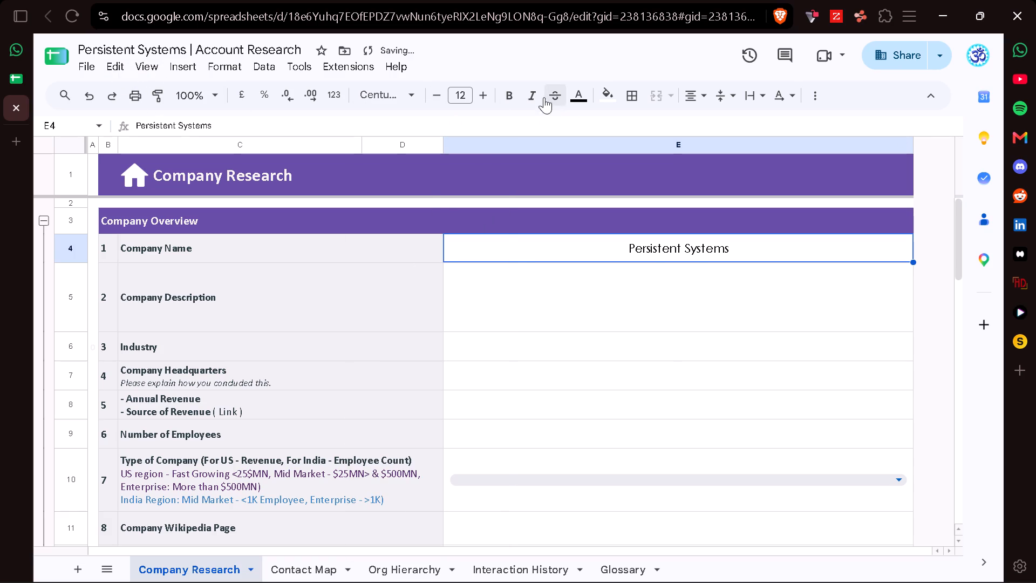
pyautogui.click(506, 99)
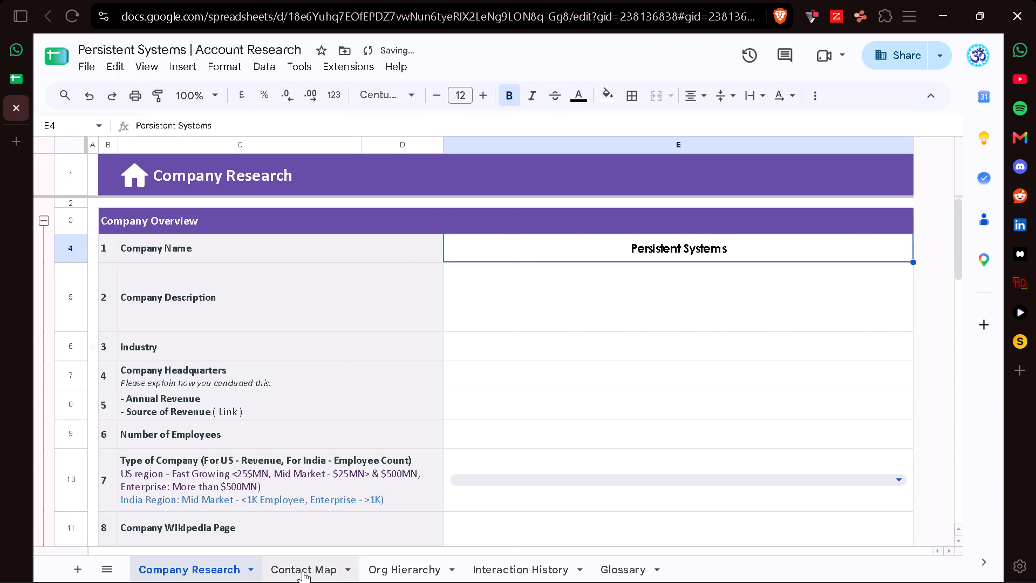
# On the Contact Map sheet, delete the narrow blank column A before Full Name.
pyautogui.click(303, 571)
pyautogui.hscroll(-5, 456, 371)
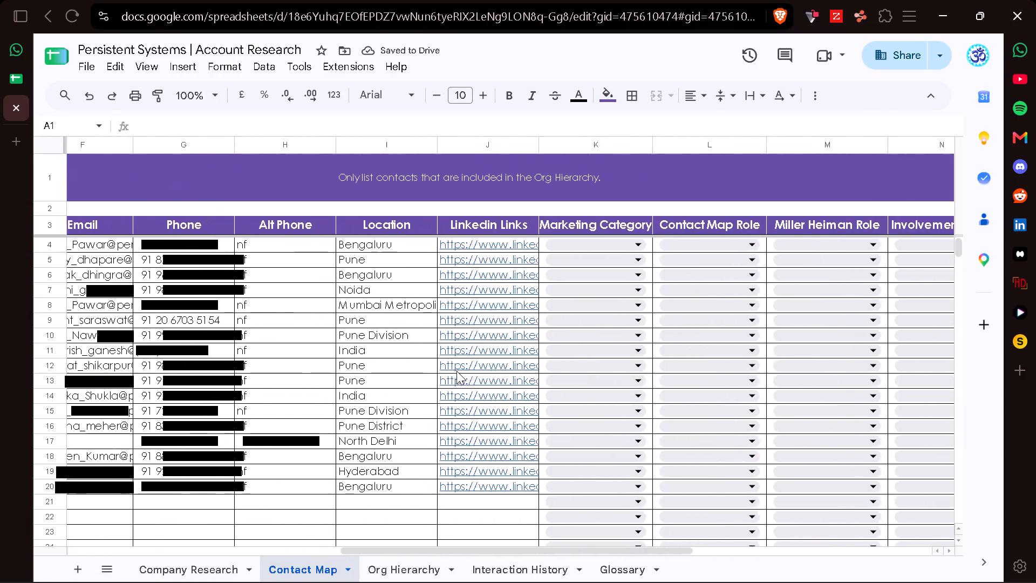
pyautogui.hscroll(-3, 456, 371)
pyautogui.hscroll(5, 456, 371)
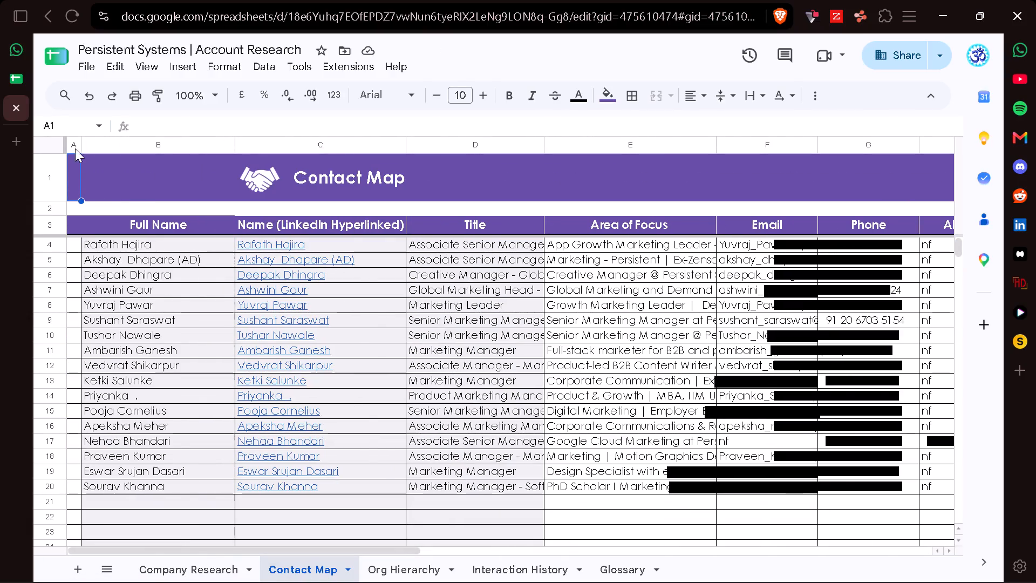
pyautogui.click(76, 147)
pyautogui.rightClick(76, 147)
pyautogui.click(104, 259)
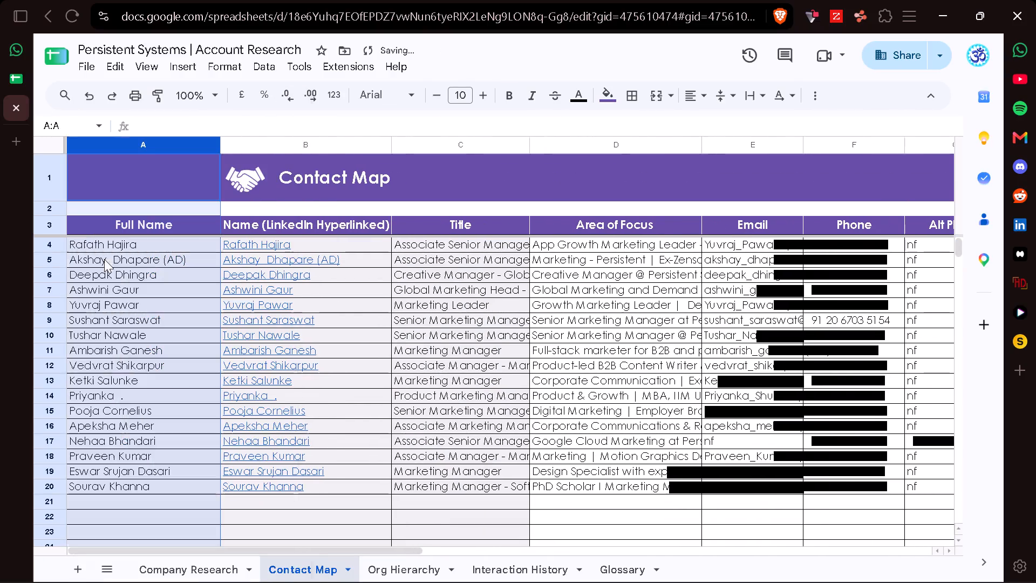
# Clear all existing contact data from A4:P20 on the Contact Map sheet.
pyautogui.click(89, 251)
pyautogui.hotkey('ctrl', 'shift', 'Down')
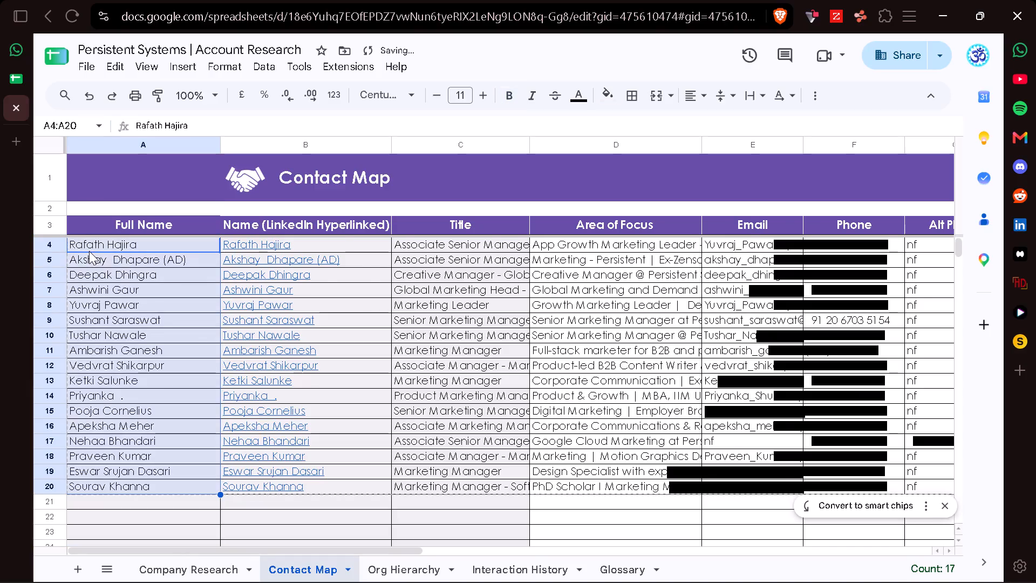
pyautogui.hotkey('ctrl', 'shift', 'Right')
pyautogui.hotkey('ctrl', 'shift', 'Right')
pyautogui.hotkey('ctrl', 'shift', 'Right')
pyautogui.press('BackSpace')
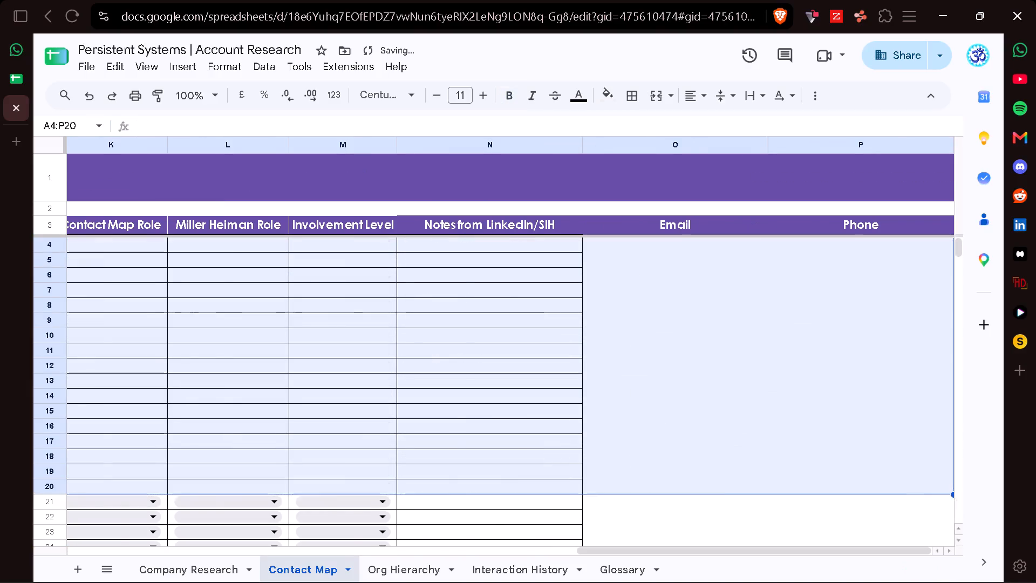
# Unmerge the banner cell H1:L1 holding the note about listing only Org Hierarchy contacts.
pyautogui.hscroll(10, 89, 251)
pyautogui.hscroll(-4, 89, 251)
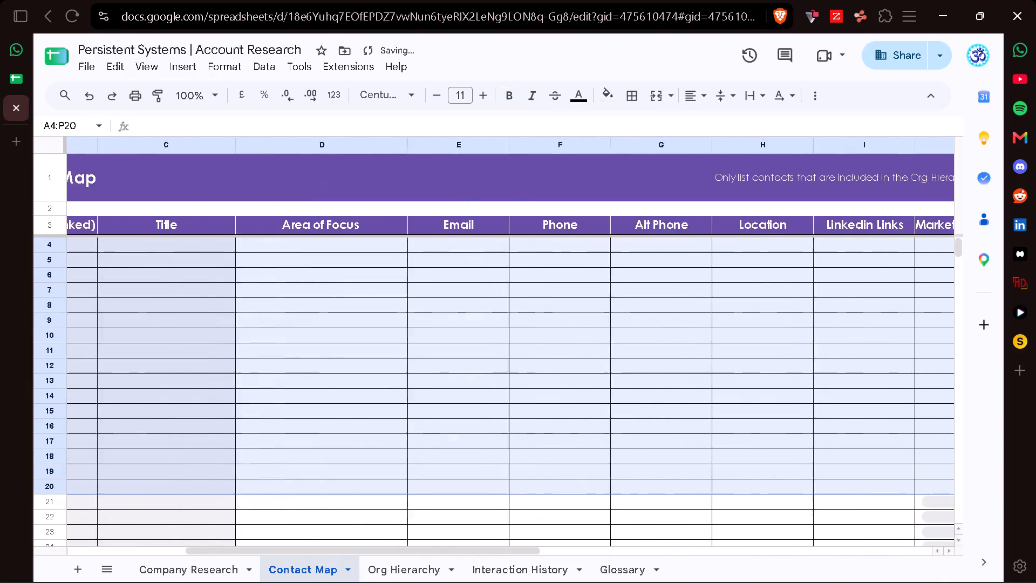
pyautogui.hscroll(-5, 89, 251)
pyautogui.hscroll(4, 196, 230)
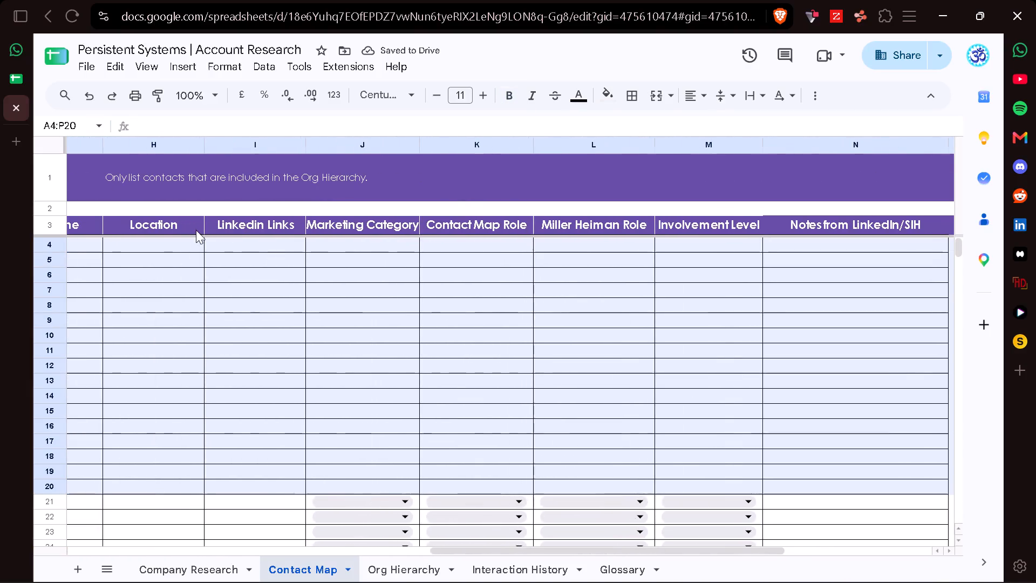
pyautogui.click(269, 164)
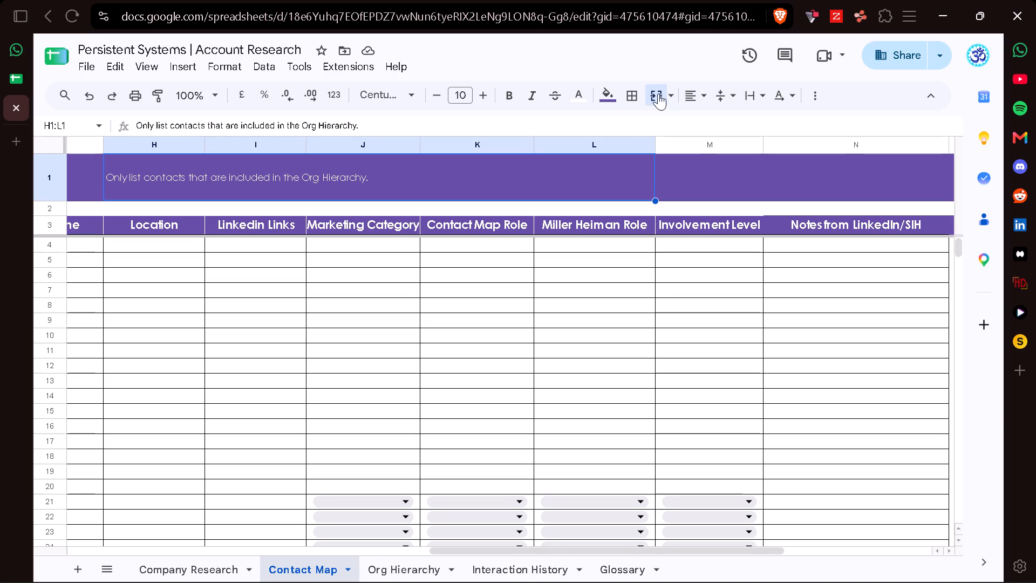
pyautogui.click(658, 93)
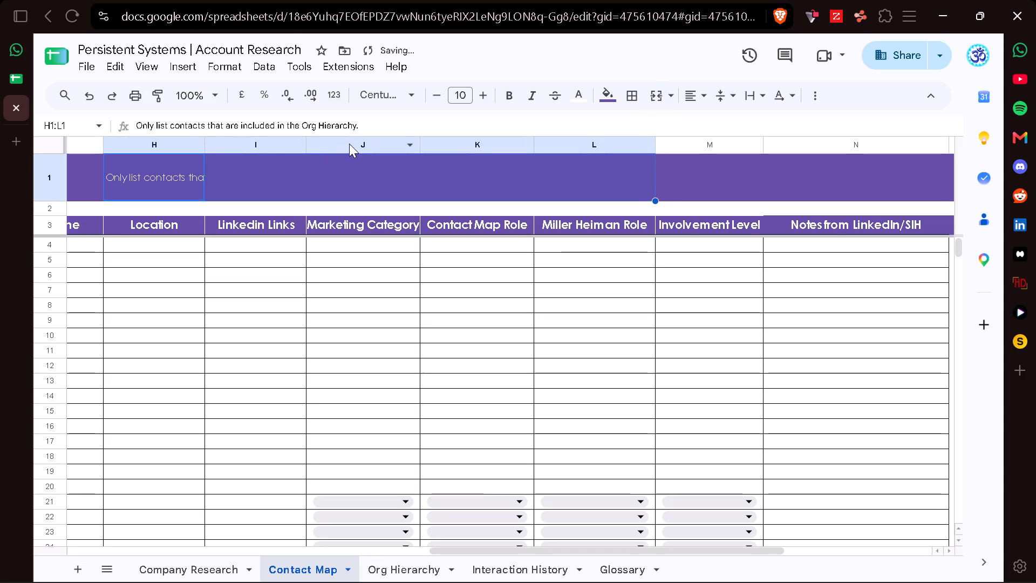
# Delete columns J to P, from Marketing Category through the extra Email and Phone columns.
pyautogui.click(349, 144)
pyautogui.hotkey('shift', 'Right')
pyautogui.hotkey('shift', 'Right')
pyautogui.hotkey('shift', 'Right')
pyautogui.hotkey('shift', 'Right')
pyautogui.hotkey('shift', 'Right')
pyautogui.hotkey('shift', 'Right')
pyautogui.hotkey('shift', 'Right')
pyautogui.hotkey('shift', 'Right')
pyautogui.hotkey('shift', 'Right')
pyautogui.hotkey('shift', 'Right')
pyautogui.hotkey('shift', 'Right')
pyautogui.hotkey('shift', 'Right')
pyautogui.hotkey('shift', 'Right')
pyautogui.hotkey('shift', 'Right')
pyautogui.hotkey('shift', 'Right')
pyautogui.rightClick(349, 144)
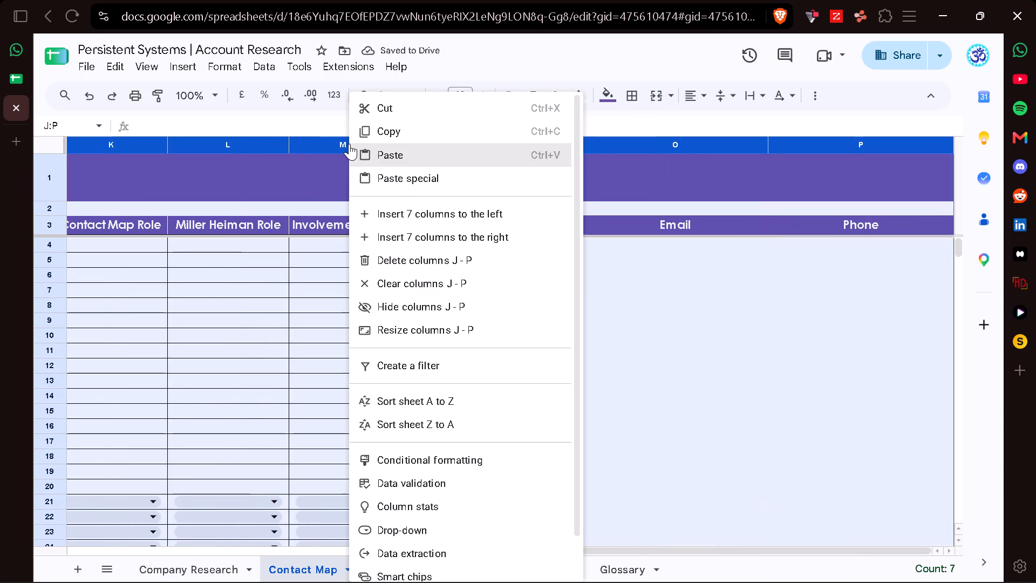
pyautogui.click(392, 270)
# Delete the Alt Phone and Area of Focus columns from the Contact Map.
pyautogui.hscroll(1, 324, 294)
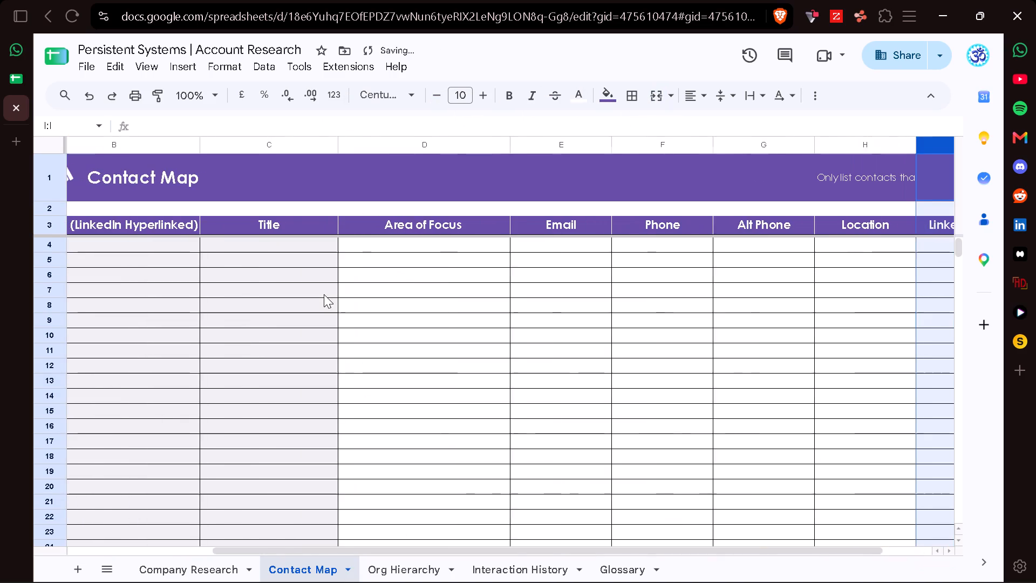
pyautogui.click(764, 140)
pyautogui.rightClick(764, 140)
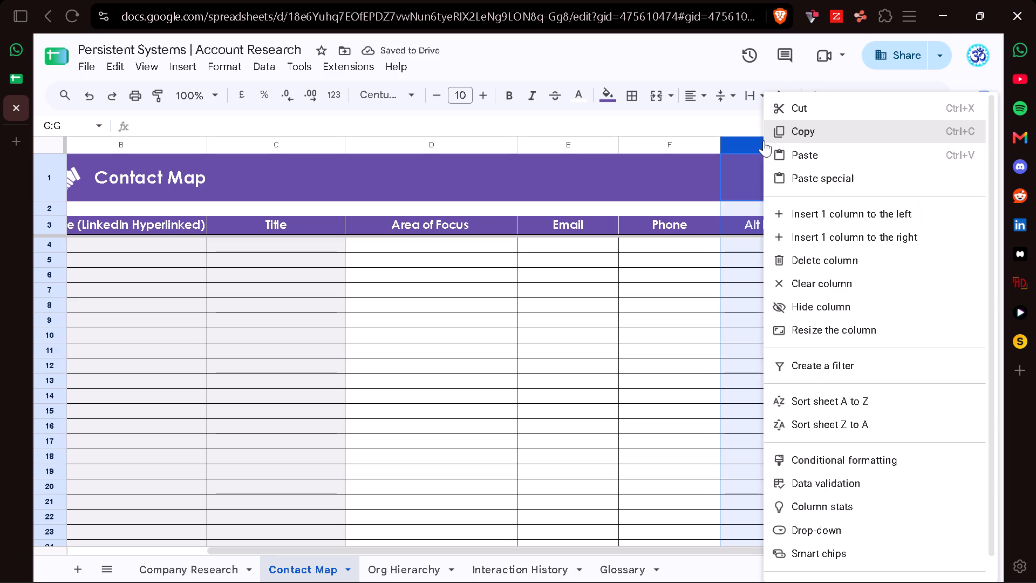
pyautogui.click(791, 256)
pyautogui.hscroll(-1, 657, 295)
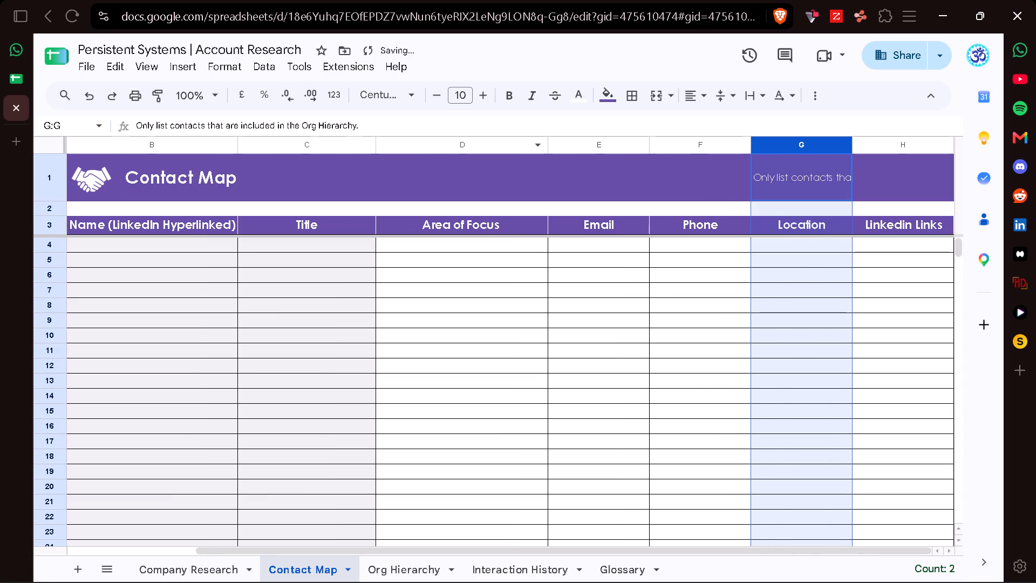
pyautogui.click(446, 140)
pyautogui.rightClick(446, 140)
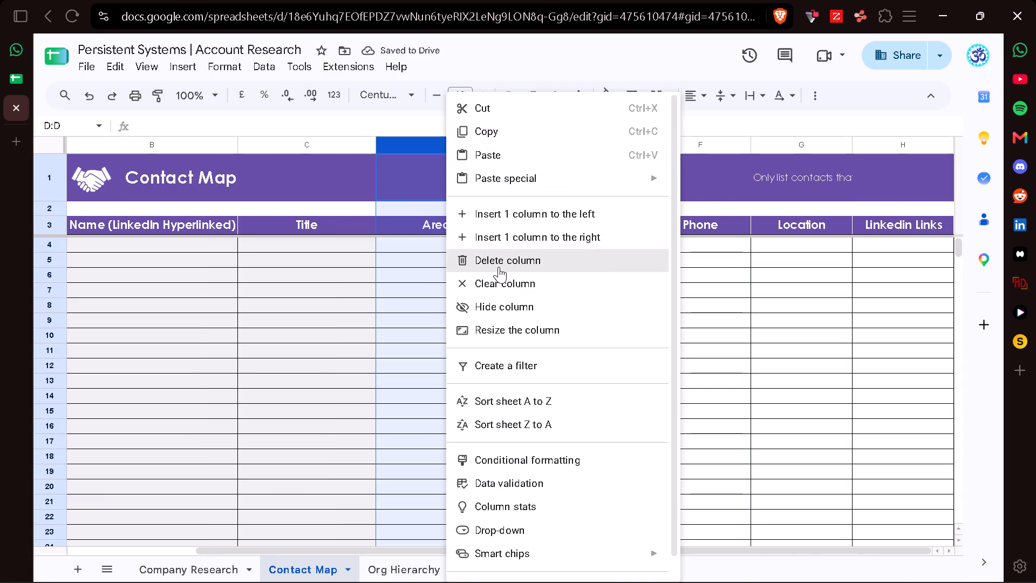
pyautogui.click(499, 267)
# Copy the banner note in F1 and move the Location column after Linkedin Links.
pyautogui.hscroll(-3, 499, 267)
pyautogui.hscroll(-1, 669, 267)
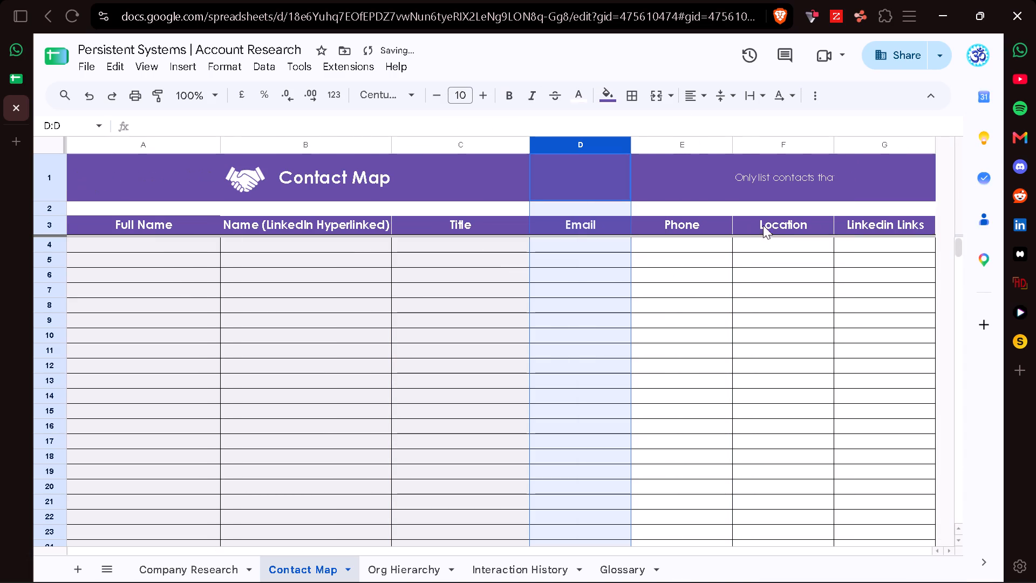
pyautogui.click(780, 173)
pyautogui.hotkey('ctrl', 'c')
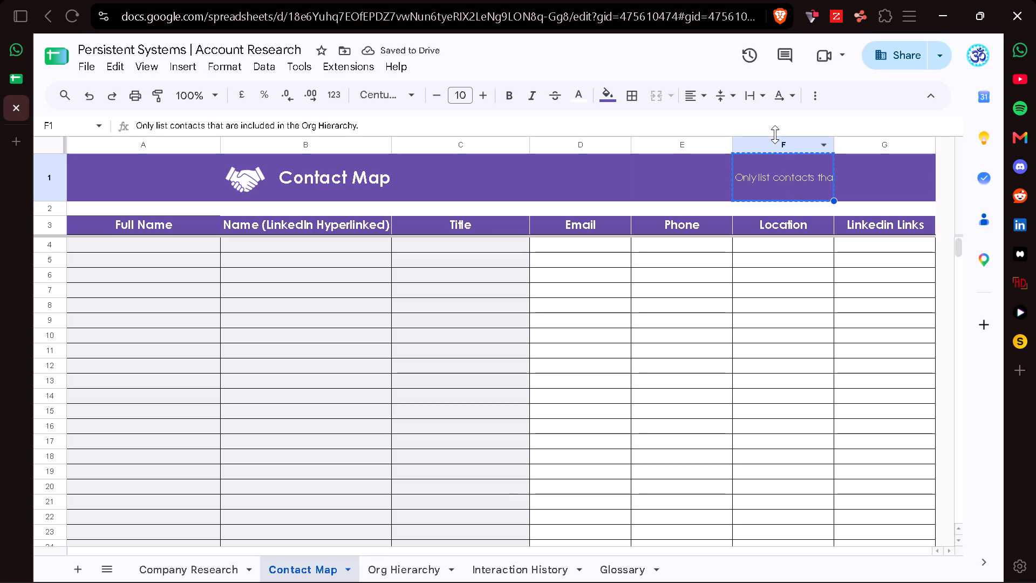
pyautogui.click(783, 145)
pyautogui.click(783, 145)
pyautogui.moveTo(783, 145); pyautogui.dragTo(913, 155)
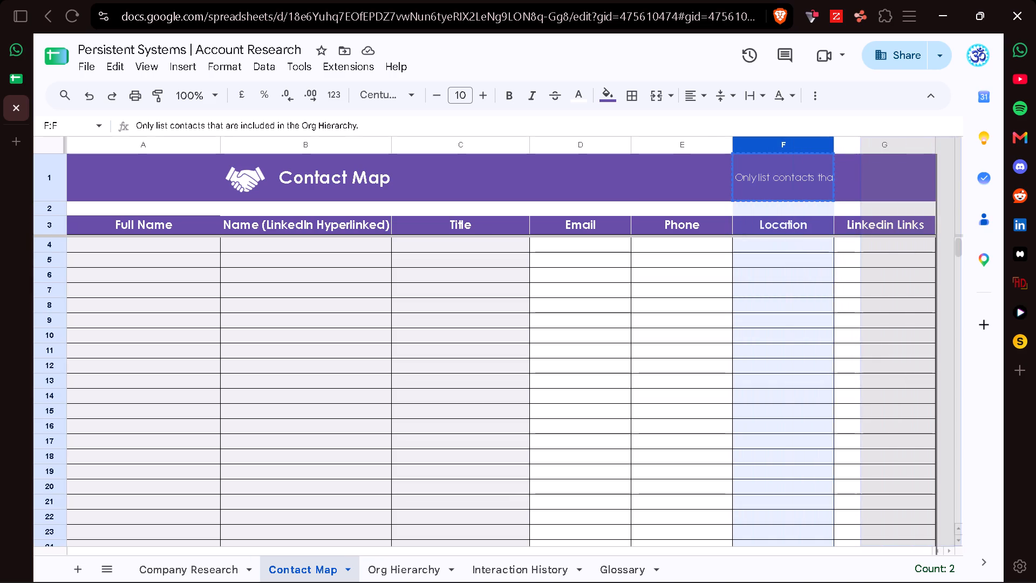
pyautogui.moveTo(913, 155); pyautogui.dragTo(914, 155)
pyautogui.hscroll(-2, 746, 225)
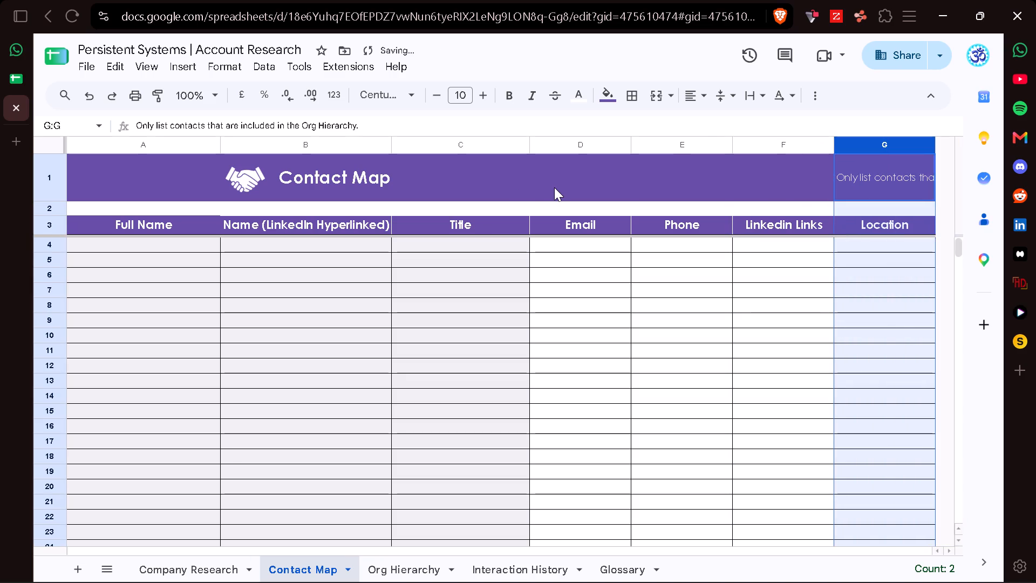
# Paste the copied note into D1 above Email and clear the original note from G1.
pyautogui.click(554, 187)
pyautogui.hotkey('ctrl', 'v')
pyautogui.click(868, 178)
pyautogui.press('BackSpace')
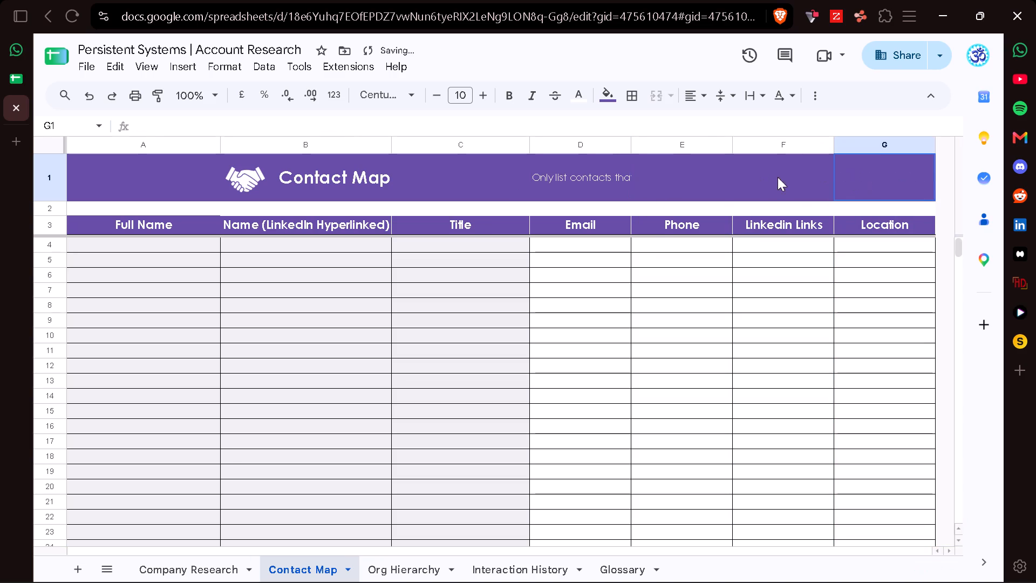
# Unmerge the Contact Map title cell B1:C1, then move the title text and handshake icon into C1, leaving B1 empty.
pyautogui.click(302, 176)
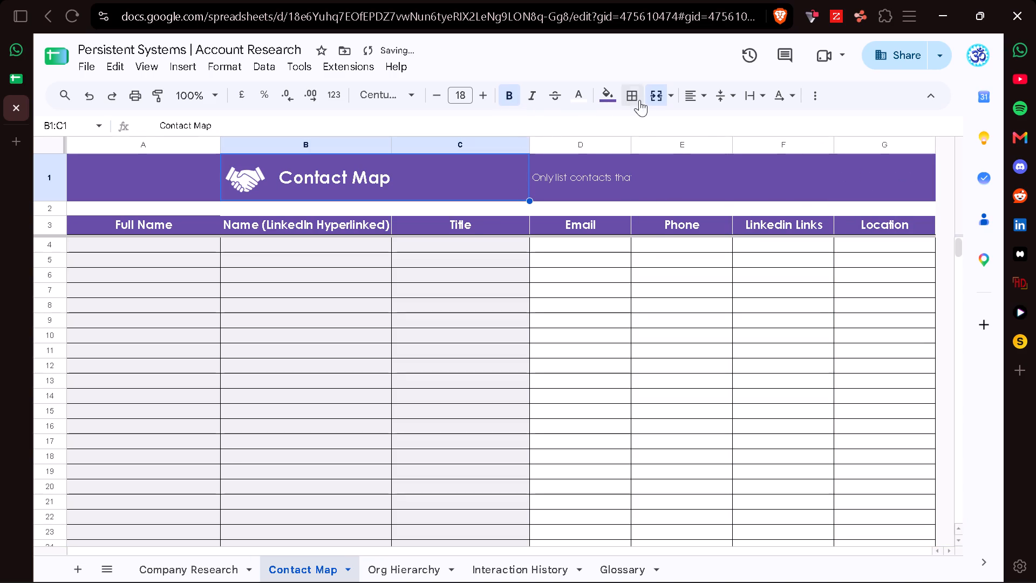
pyautogui.click(653, 99)
pyautogui.click(312, 170)
pyautogui.hotkey('ctrl', 'c')
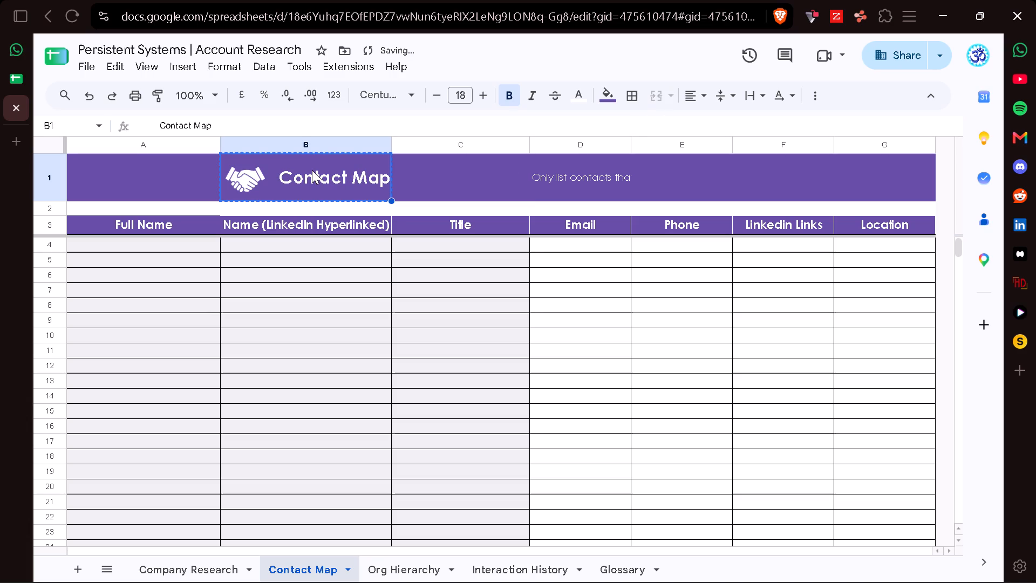
pyautogui.click(435, 172)
pyautogui.hotkey('ctrl', 'v')
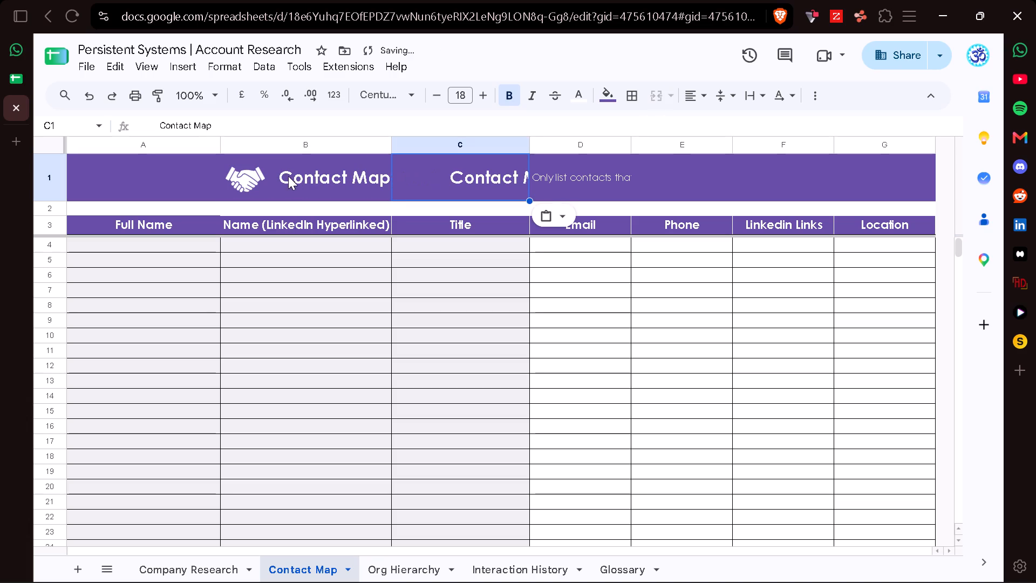
pyautogui.click(253, 175)
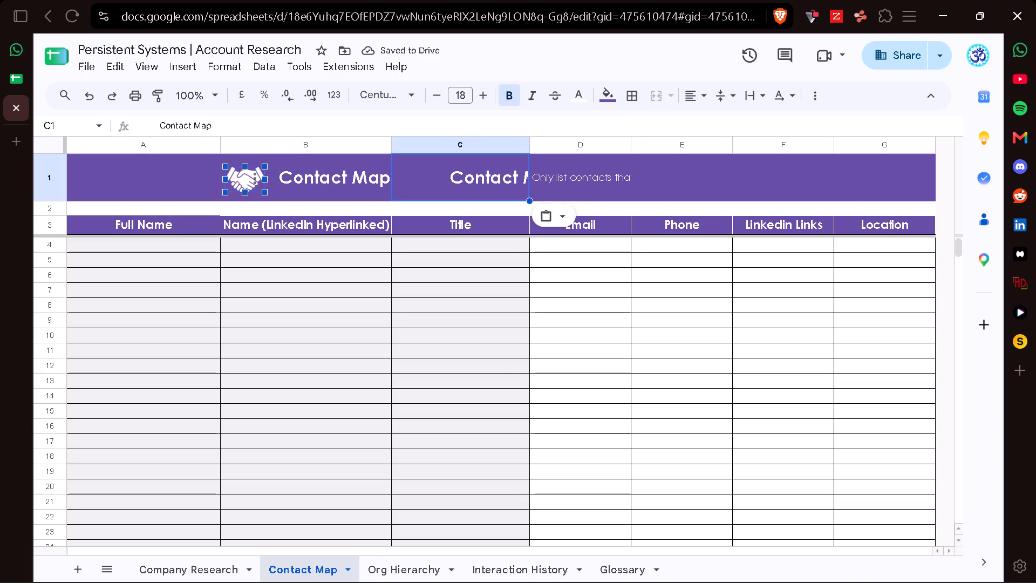
pyautogui.moveTo(242, 176); pyautogui.dragTo(426, 175)
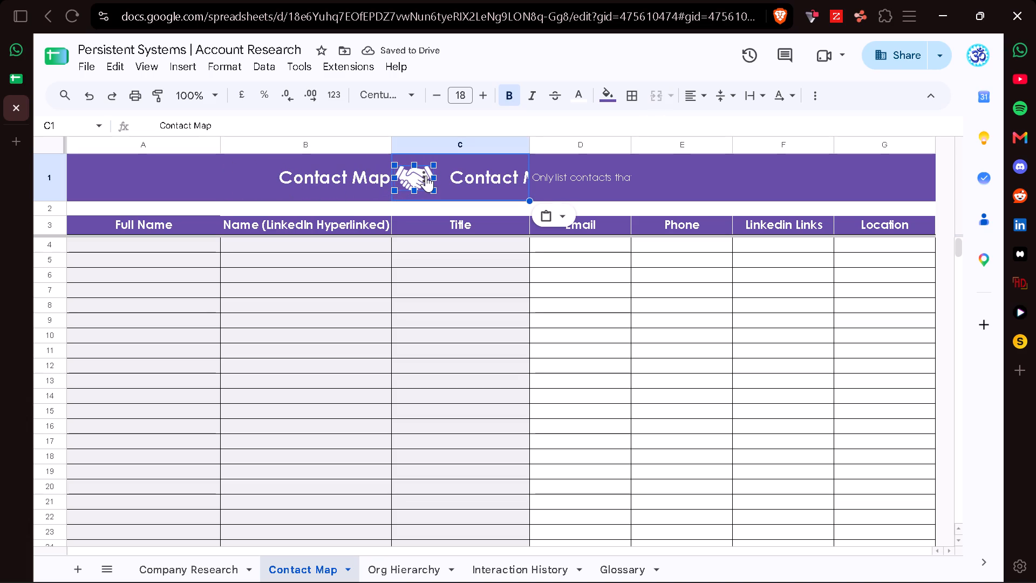
pyautogui.moveTo(426, 175); pyautogui.dragTo(432, 175)
pyautogui.click(339, 173)
pyautogui.press('BackSpace')
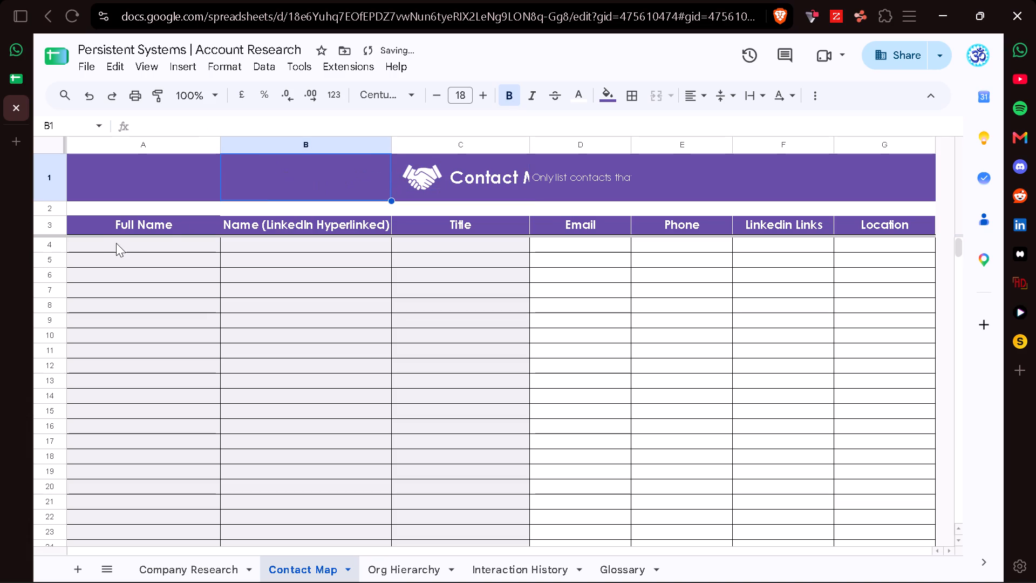
# Reset the fill colour of the Full Name, Name (LinkedIn Hyperlinked) and Title cells in A4:C964.
pyautogui.click(111, 247)
pyautogui.hotkey('shift', 'Right')
pyautogui.hotkey('shift', 'Right')
pyautogui.hotkey('ctrl', 'shift', 'Down')
pyautogui.hotkey('ctrl', 'shift', 'Down')
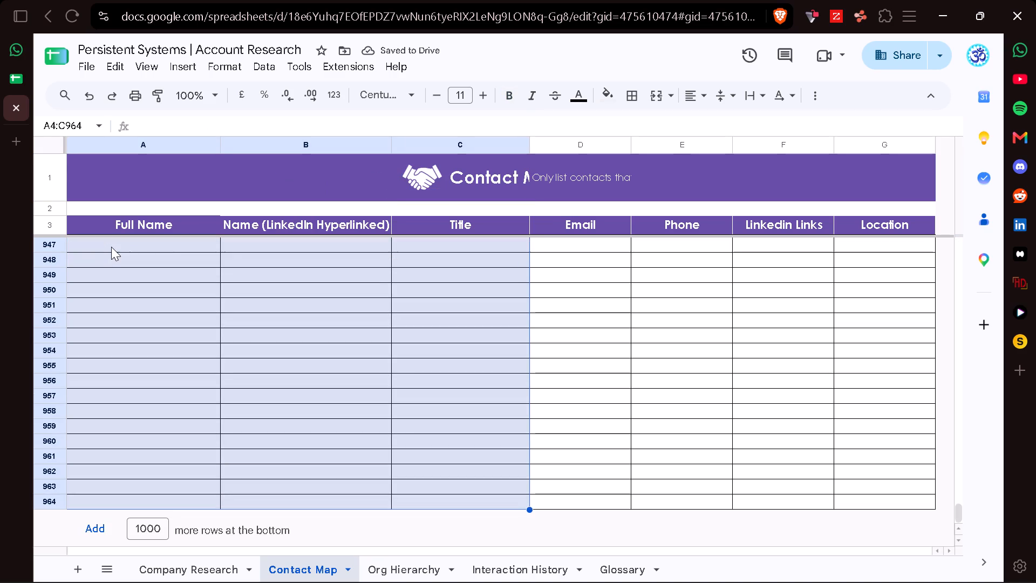
pyautogui.click(603, 103)
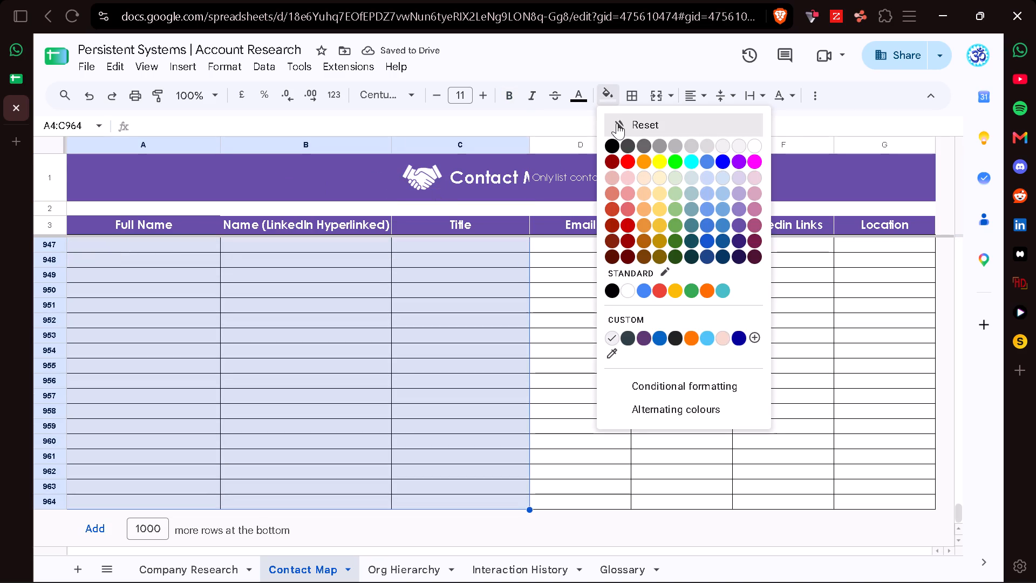
pyautogui.click(617, 123)
# Left-align the header row A3:G3, from Full Name to Location.
pyautogui.scroll(20, 546, 323)
pyautogui.scroll(7, 546, 323)
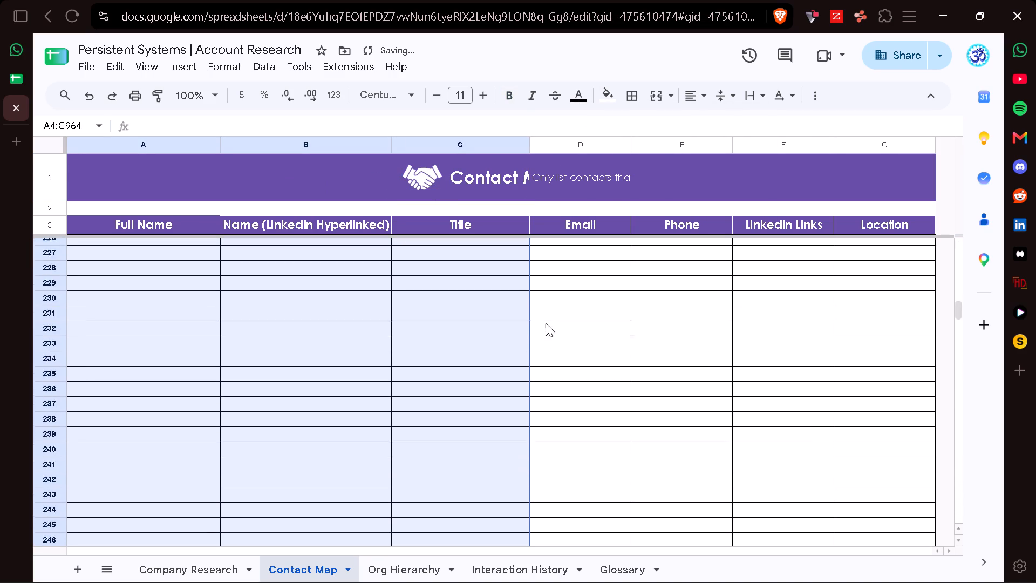
pyautogui.scroll(12, 546, 323)
pyautogui.hscroll(3, 406, 324)
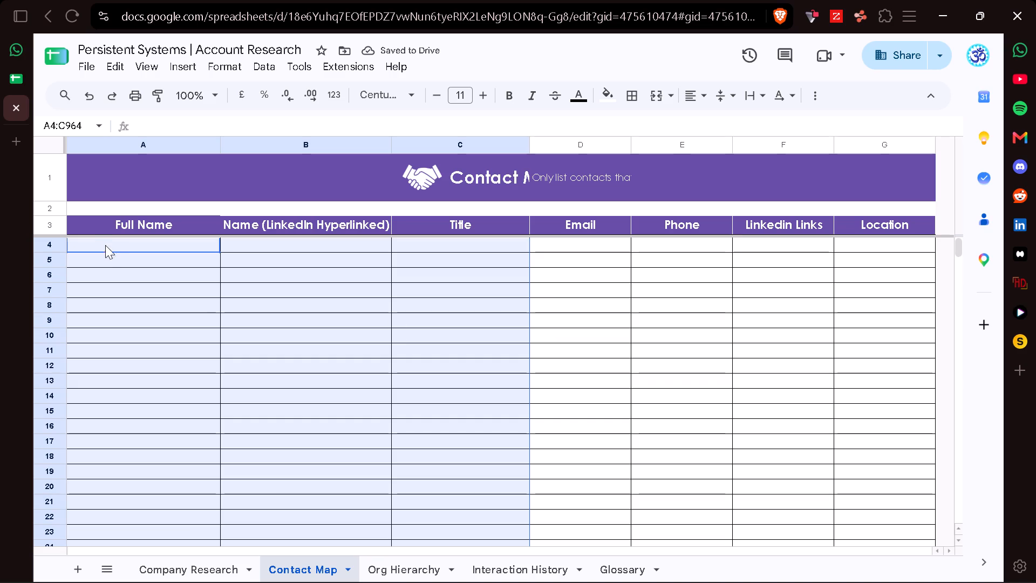
pyautogui.click(107, 247)
pyautogui.click(109, 226)
pyautogui.hotkey('ctrl', 'shift', 'Right')
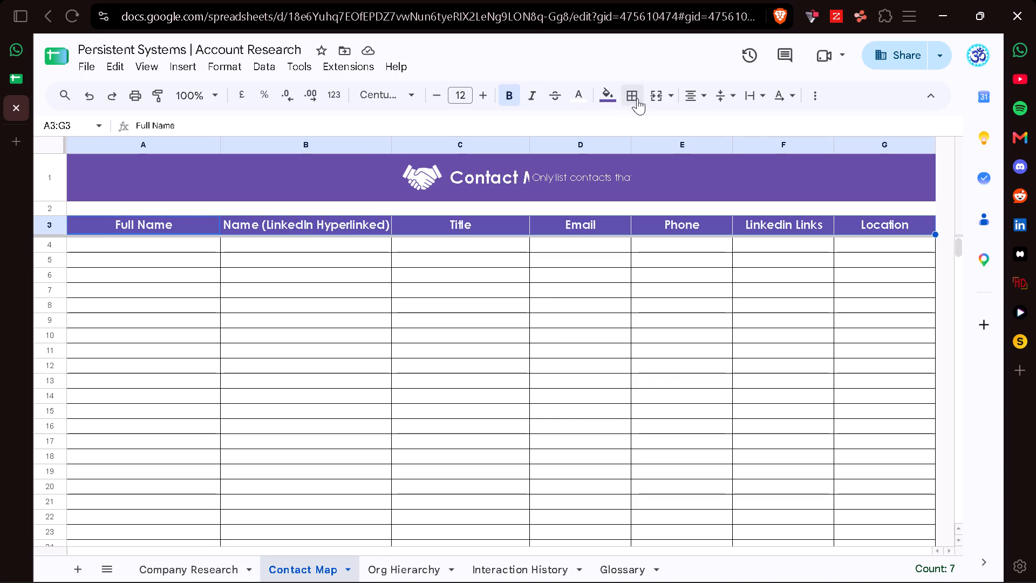
pyautogui.click(685, 95)
pyautogui.click(693, 120)
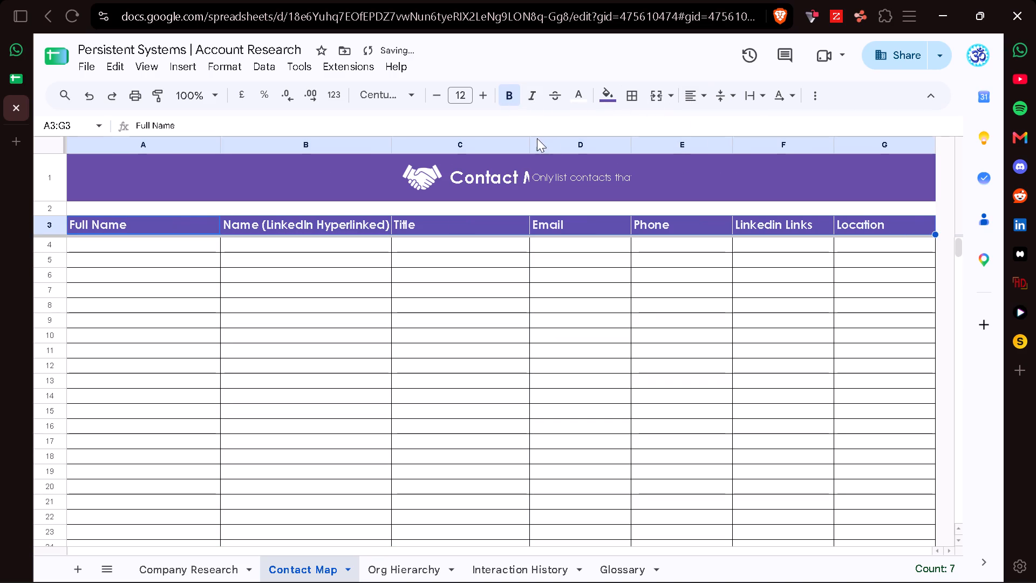
# Auto-fit the widths of all Contact Map columns, A to G, to their contents.
pyautogui.click(52, 149)
pyautogui.doubleClick(221, 146)
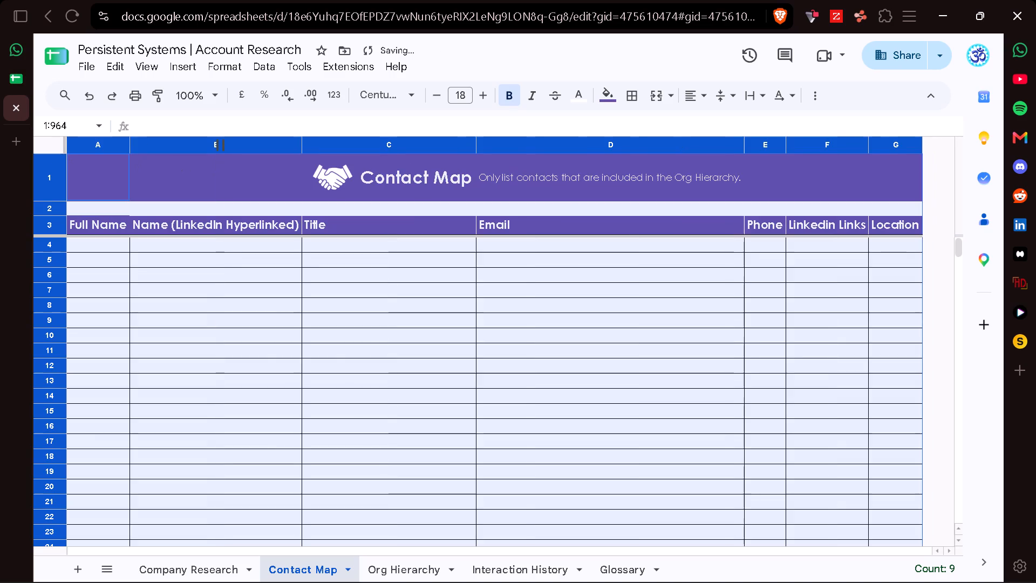
pyautogui.click(101, 245)
pyautogui.hscroll(-3, 428, 298)
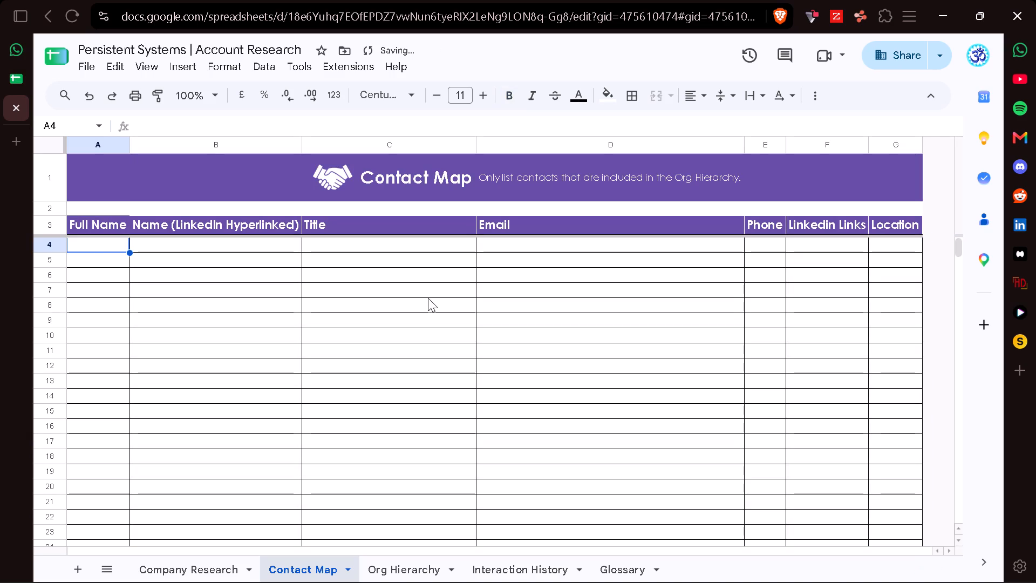
pyautogui.hscroll(2, 428, 298)
# Open LinkedIn in a new browser tab and go to its Network page.
pyautogui.click(9, 137)
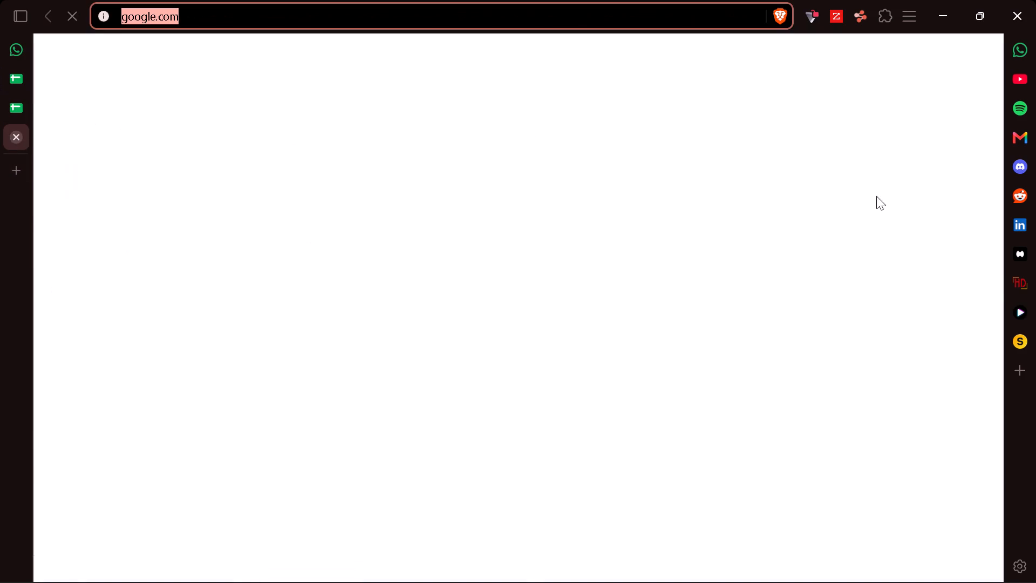
pyautogui.click(1013, 227)
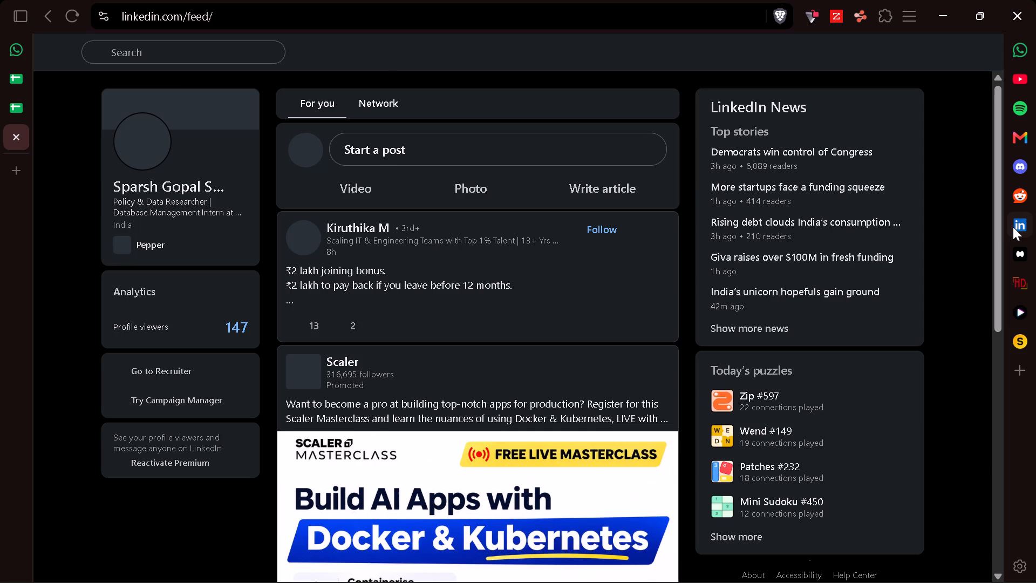
pyautogui.click(418, 55)
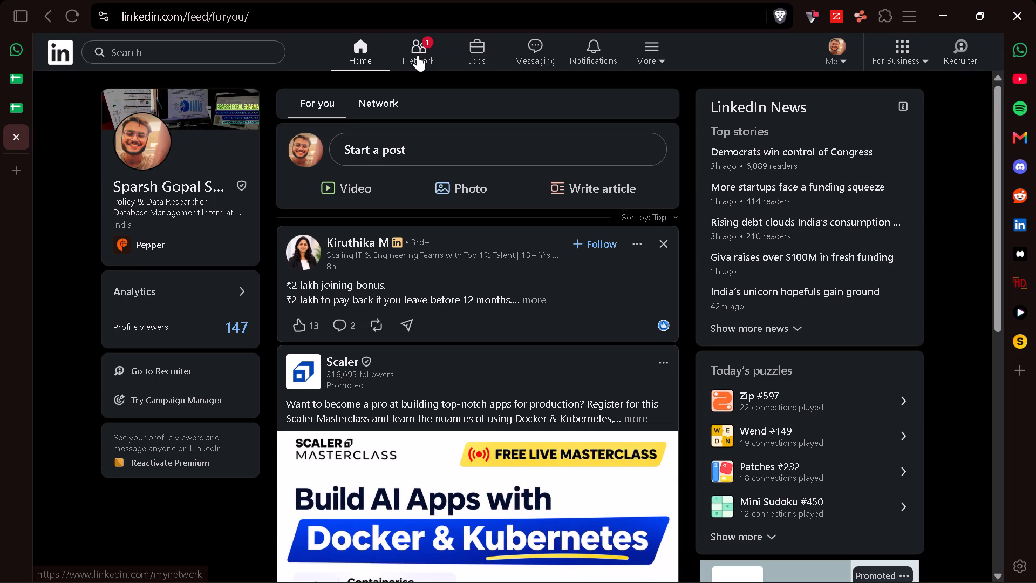
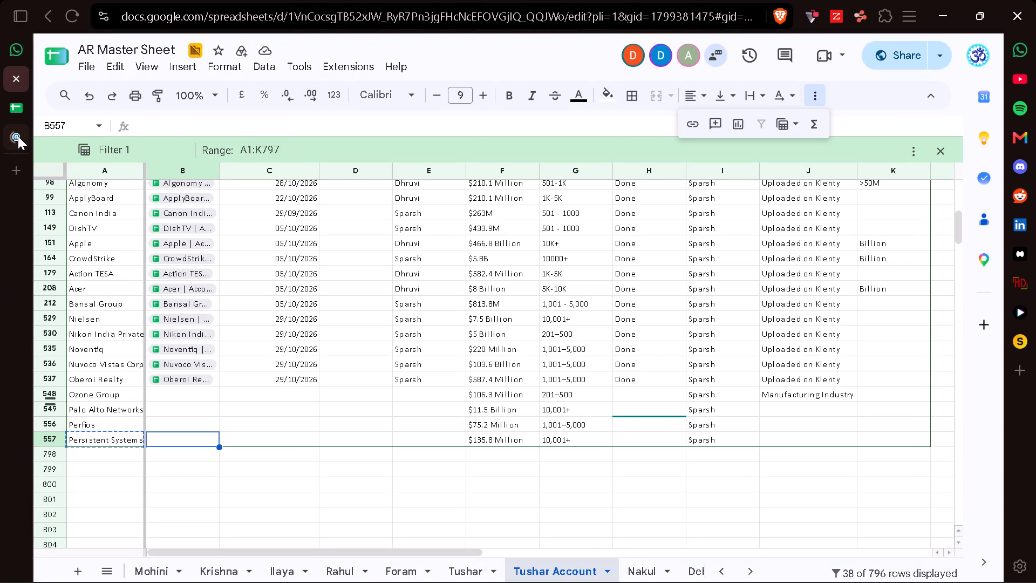
# Switch to LinkedIn Recruiter and create a new private project, entering AR for Persistent Systems as the project name.
pyautogui.click(18, 136)
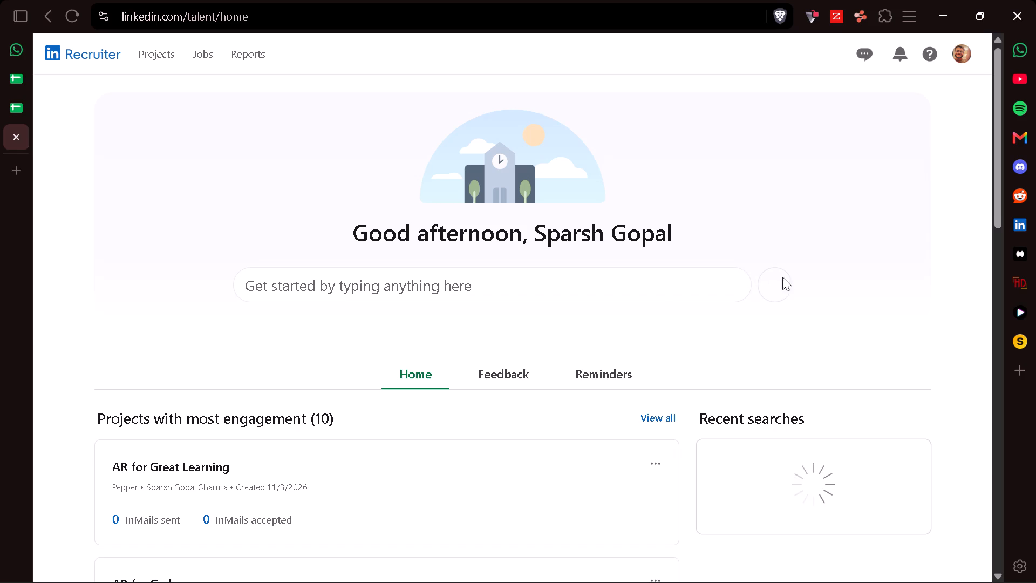
pyautogui.click(782, 277)
pyautogui.click(711, 361)
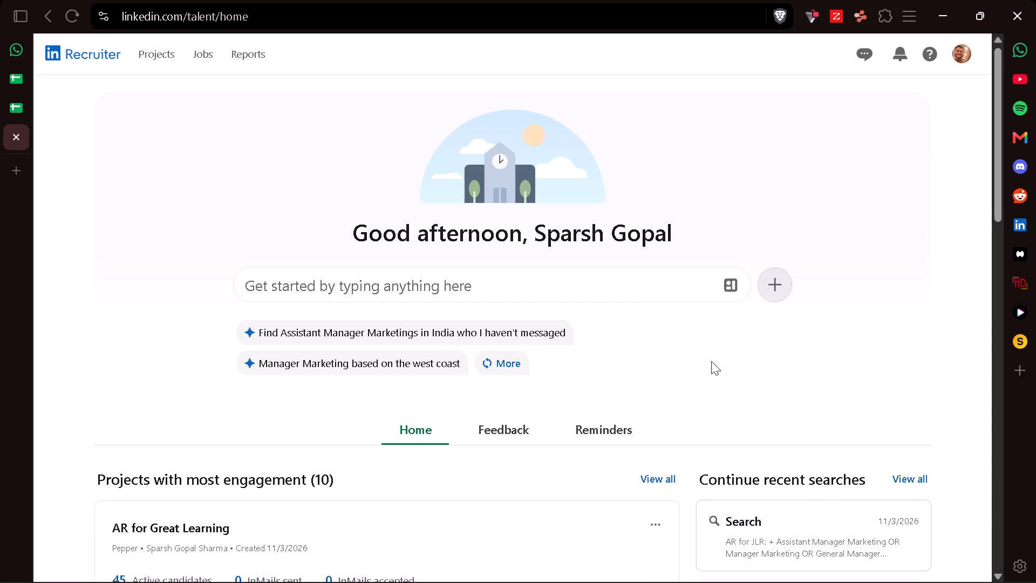
pyautogui.click(170, 248)
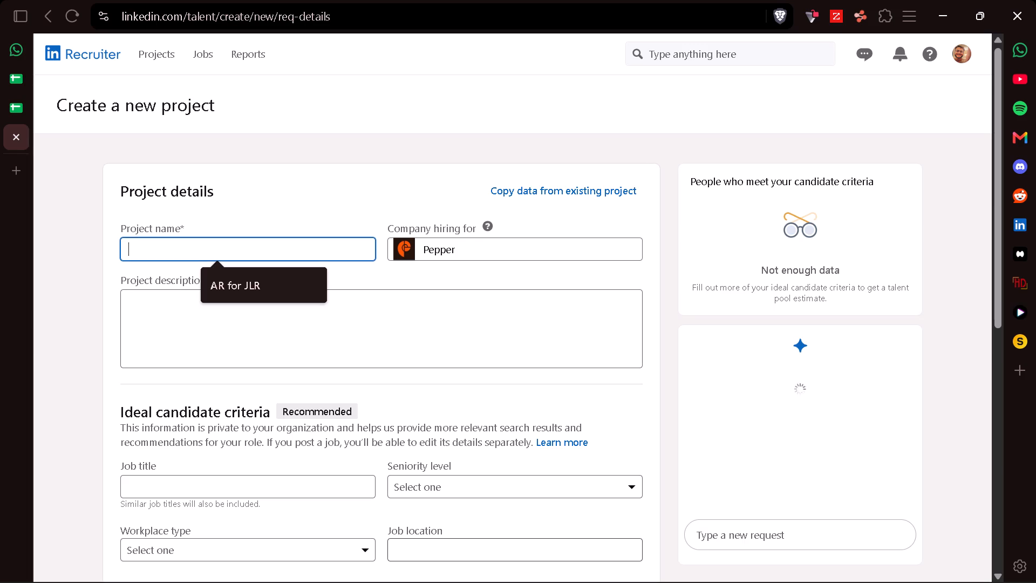
pyautogui.click(312, 286)
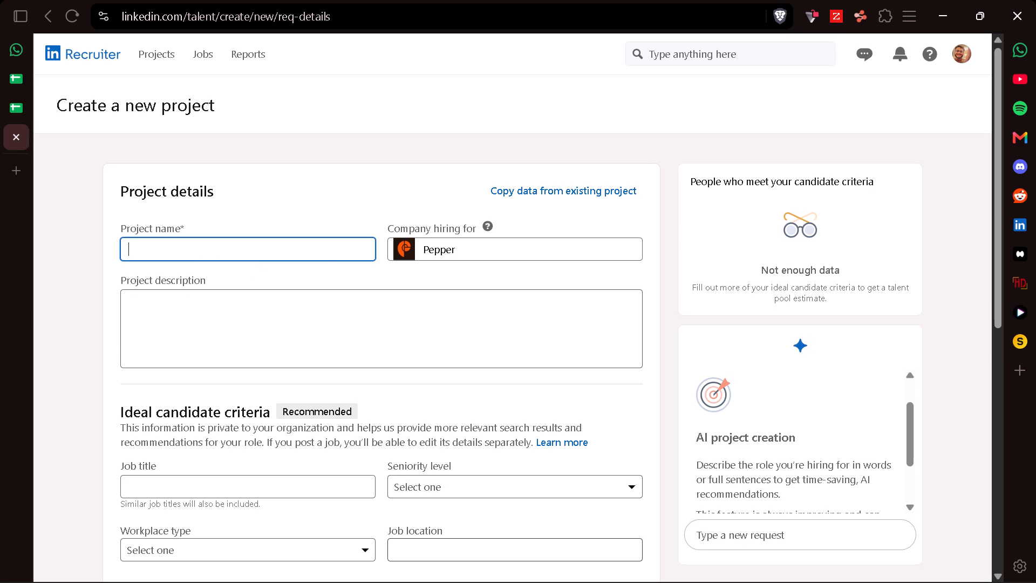
pyautogui.click(228, 252)
pyautogui.write('AR for')
pyautogui.press('space')
pyautogui.hotkey('ctrl', 'v')
pyautogui.press('Return')
pyautogui.scroll(-7, 438, 356)
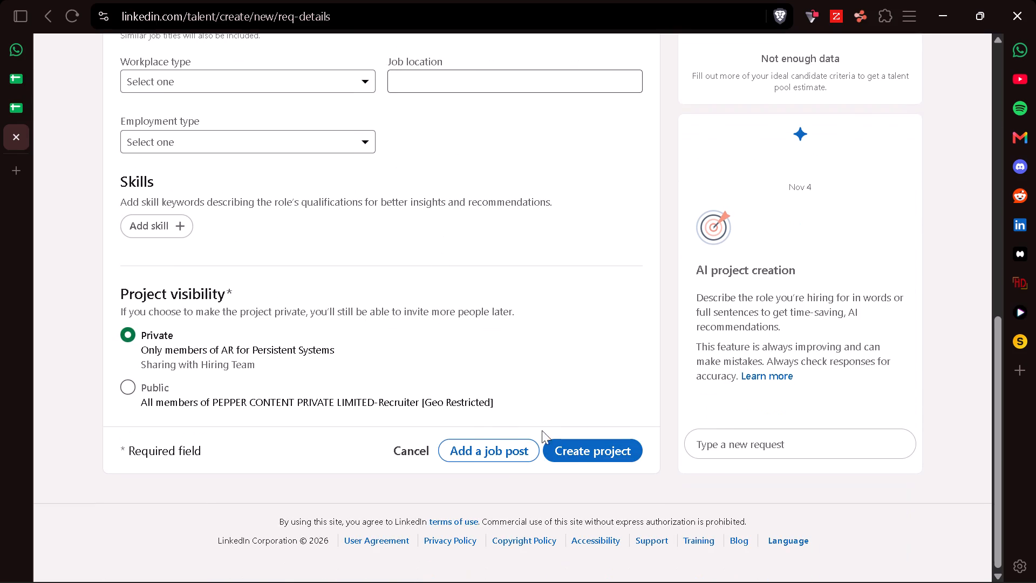
pyautogui.click(571, 449)
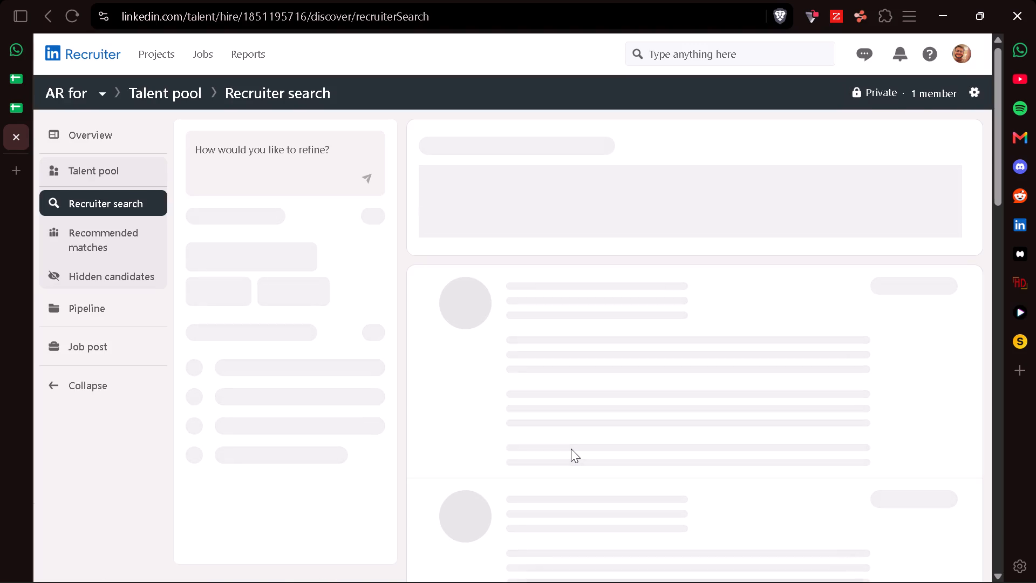
# Rename the new project as AR for Persistent Systems.
pyautogui.click(98, 86)
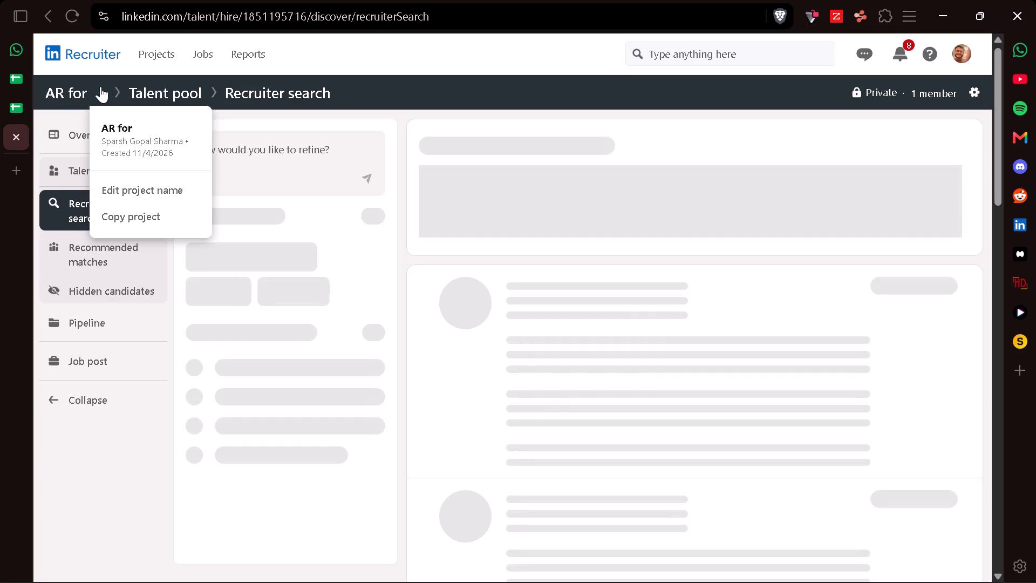
pyautogui.click(154, 197)
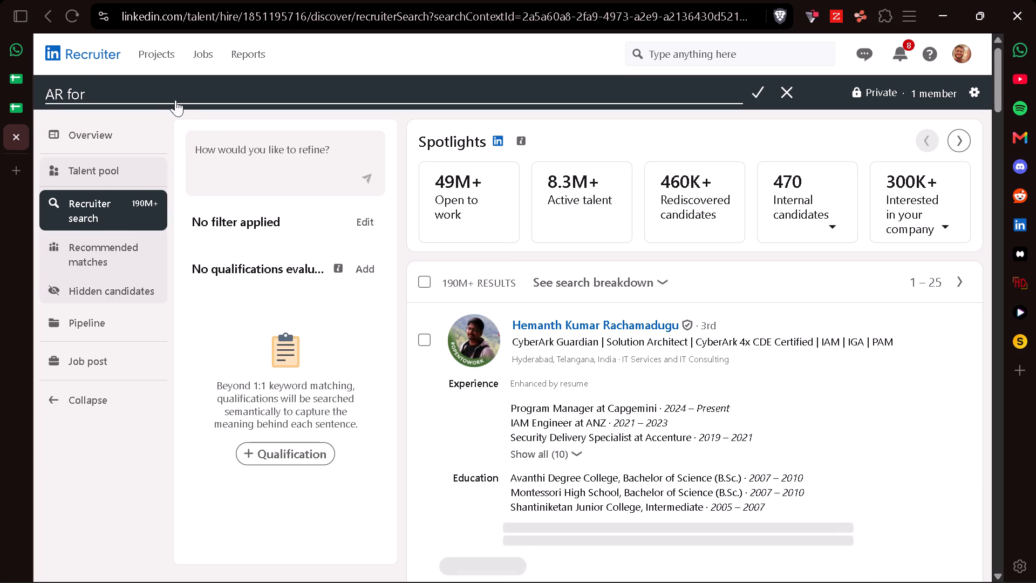
pyautogui.click(171, 96)
pyautogui.press('space')
pyautogui.hotkey('ctrl', 'v')
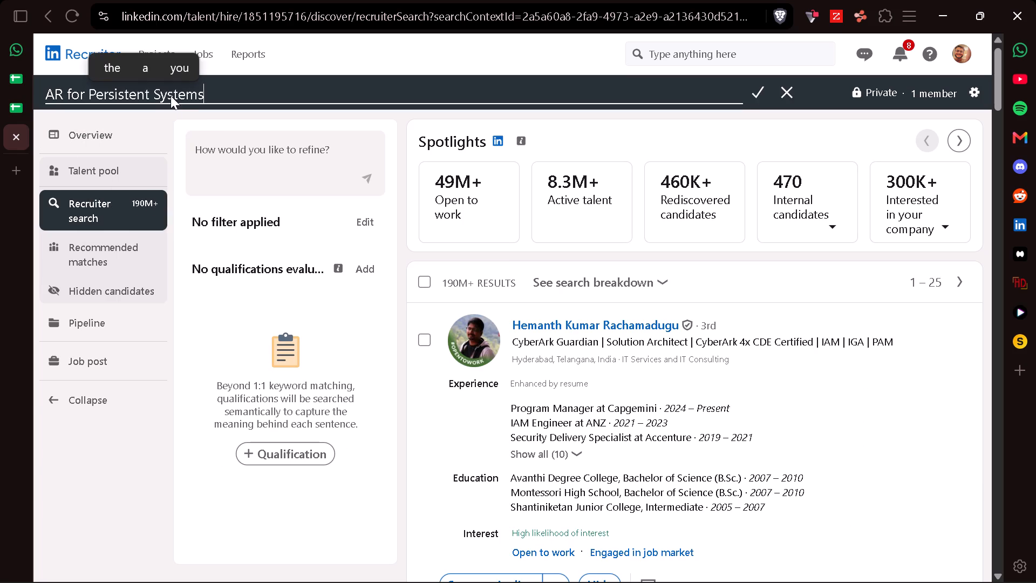
pyautogui.click(761, 92)
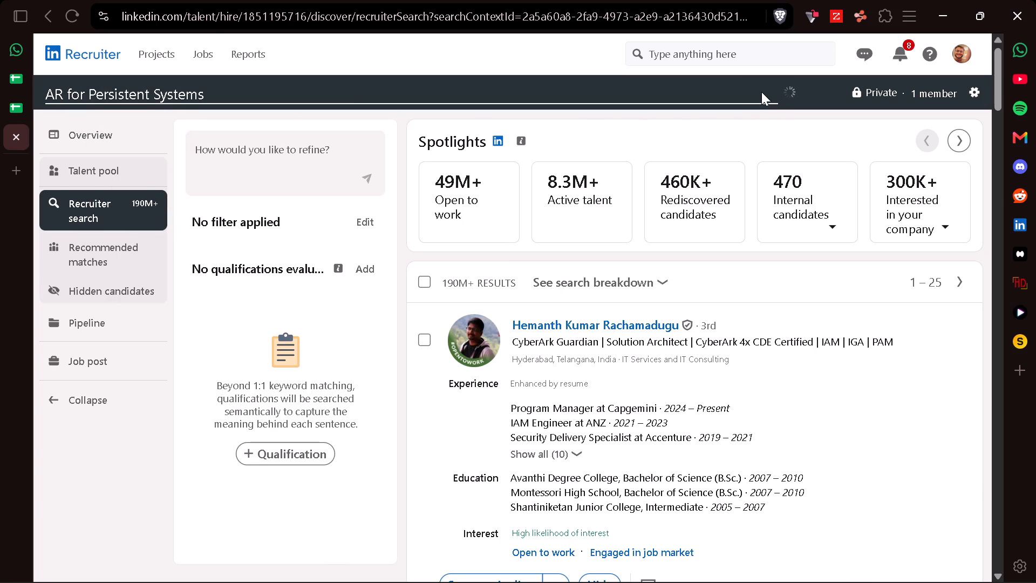
# Apply the custom filter named main to the project's Recruiter search.
pyautogui.click(365, 217)
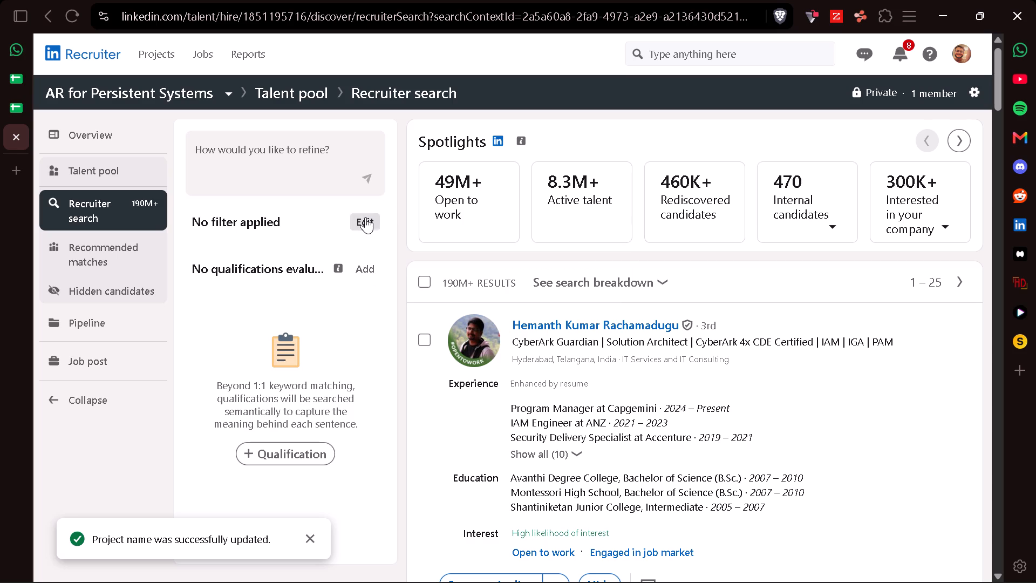
pyautogui.click(363, 240)
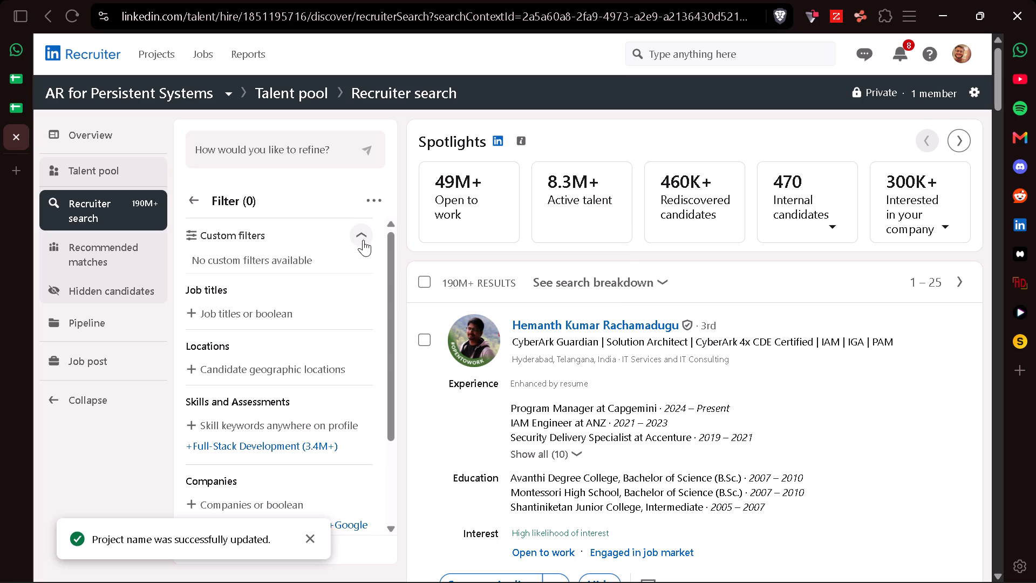
pyautogui.click(208, 266)
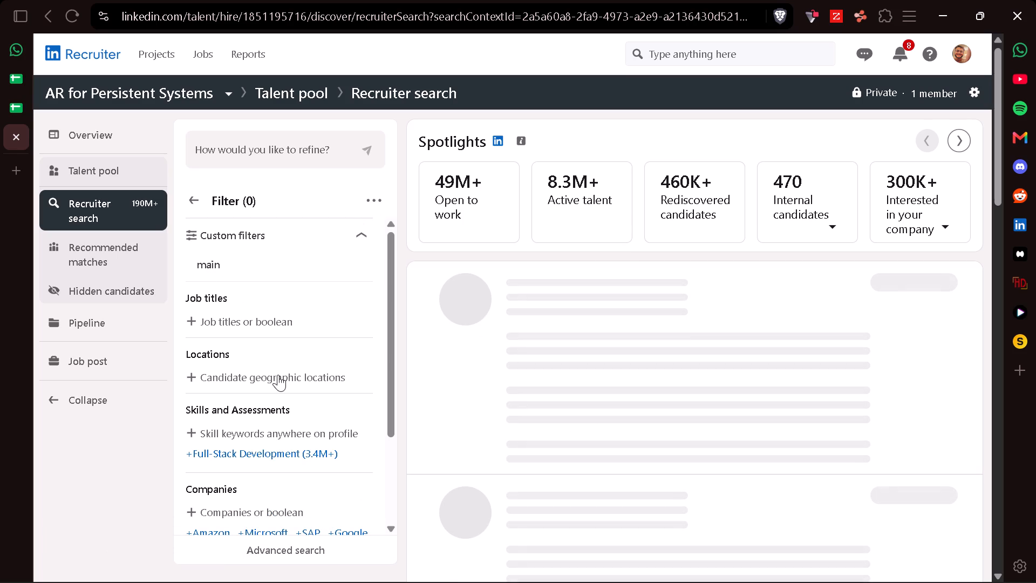
# Replace the Justdial company filter with Persistent Systems, limited to current employees.
pyautogui.scroll(-4, 278, 375)
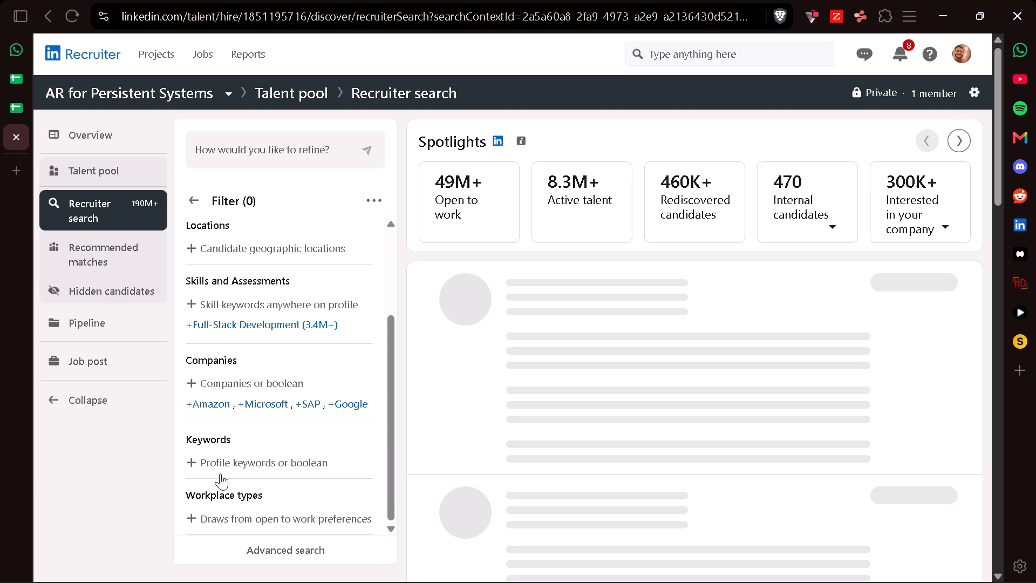
pyautogui.scroll(-4, 220, 473)
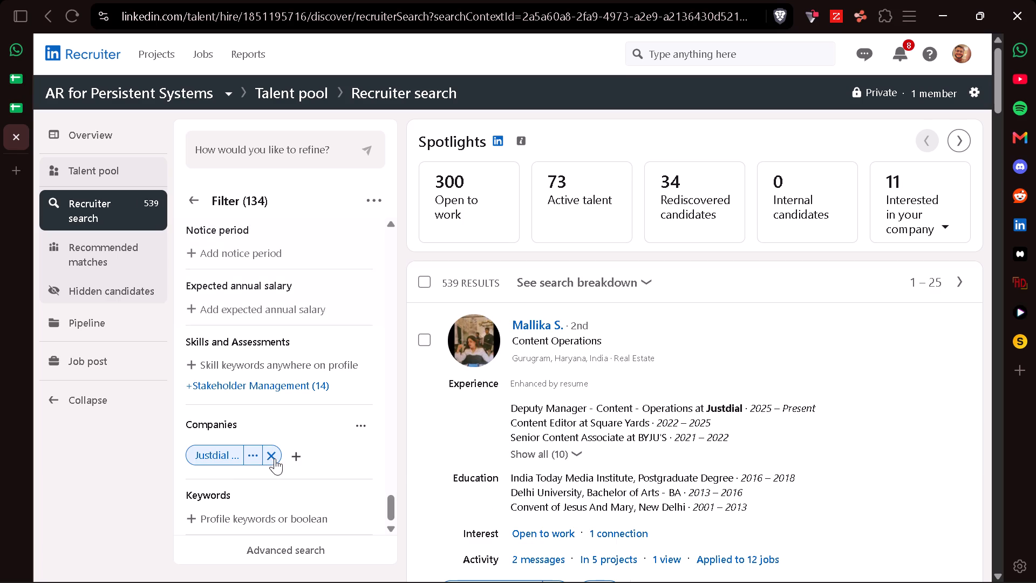
pyautogui.click(276, 458)
pyautogui.click(260, 464)
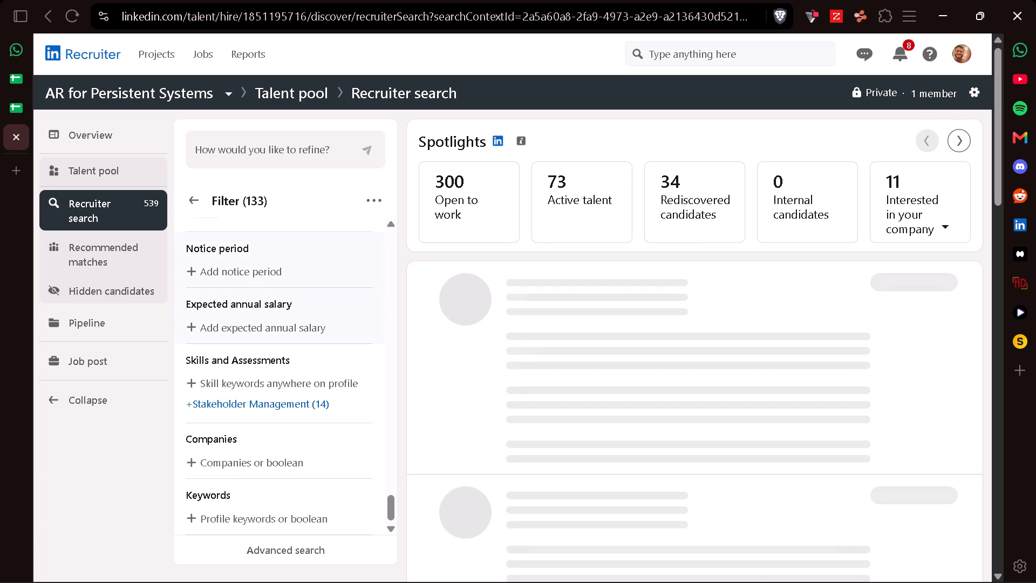
pyautogui.write('Per')
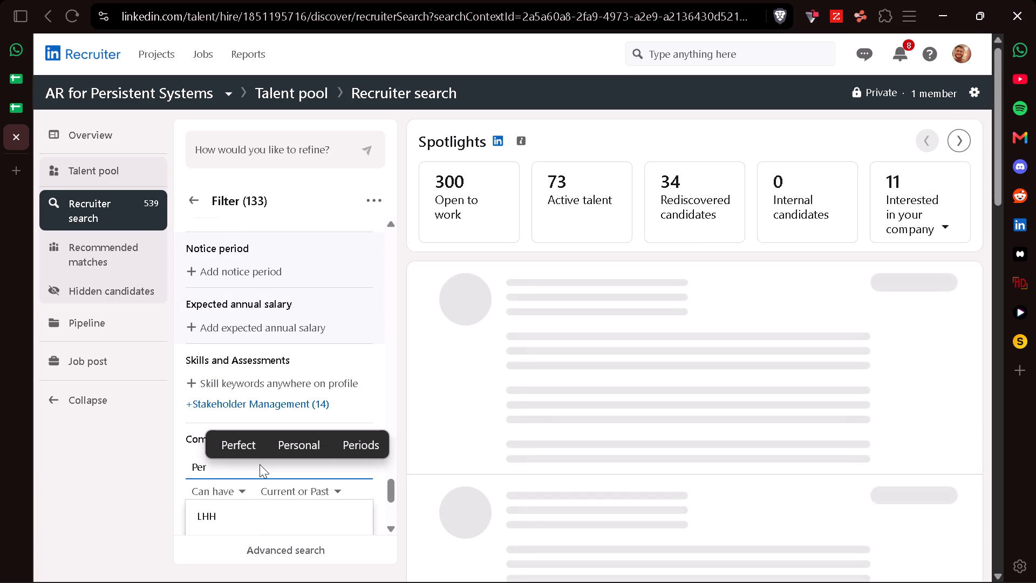
pyautogui.write('sis')
pyautogui.write('tent')
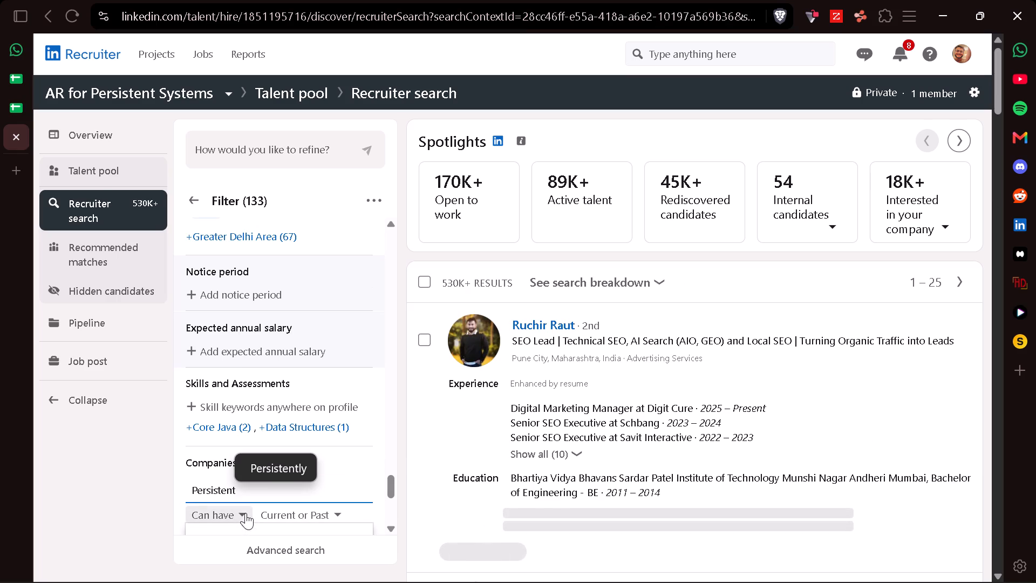
pyautogui.scroll(-2, 265, 330)
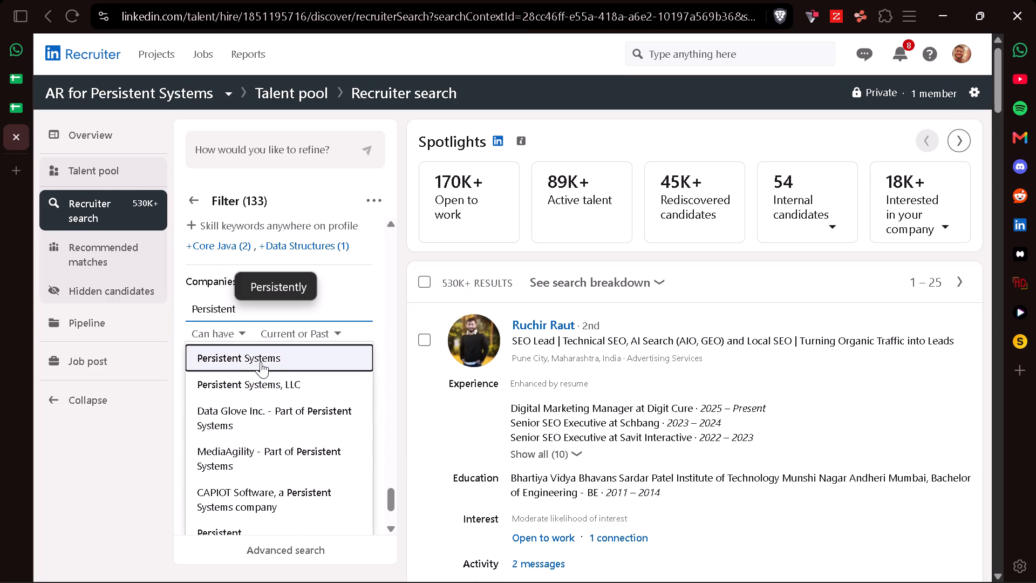
pyautogui.click(262, 361)
pyautogui.click(362, 286)
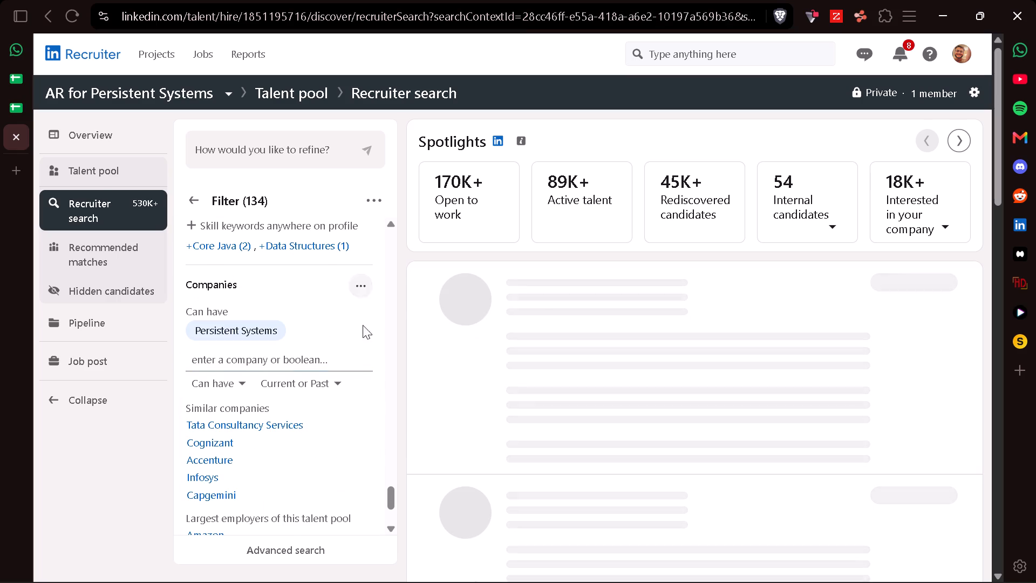
pyautogui.click(453, 361)
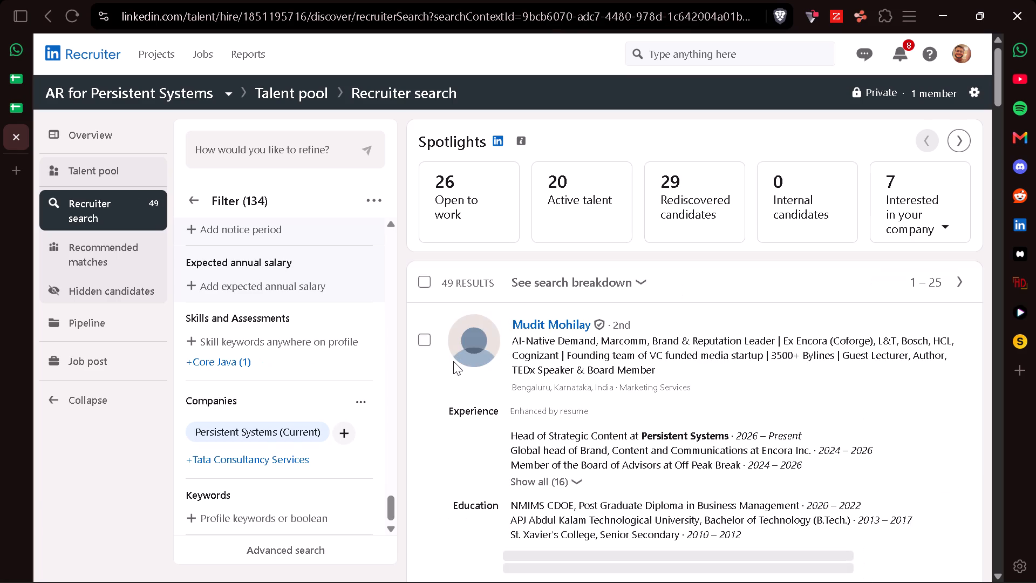
# Save the Senior Marketing Manager candidate focused on Data and AI Readiness and Strategic Partnerships to the project pipeline.
pyautogui.scroll(-2, 546, 405)
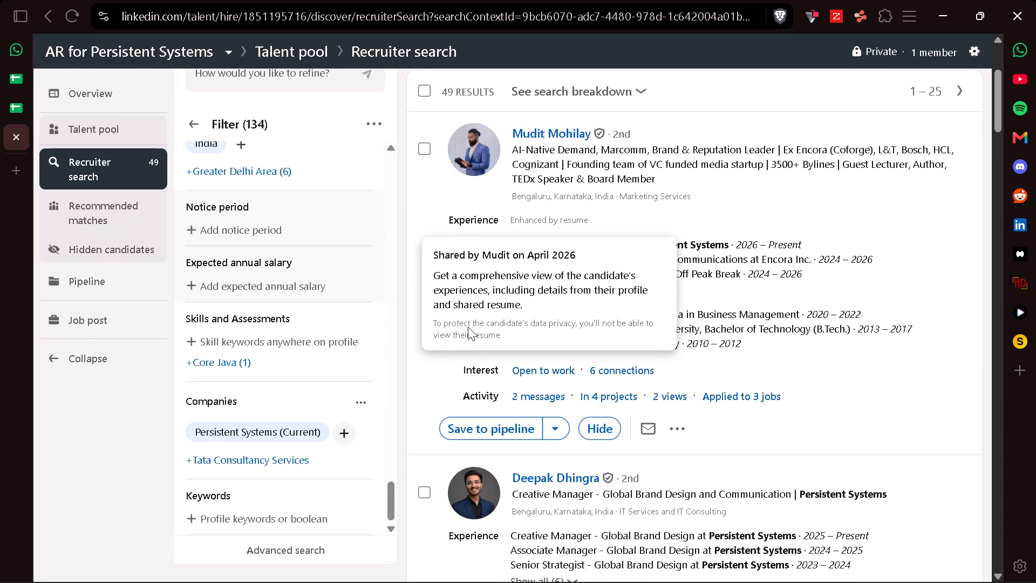
pyautogui.scroll(-5, 468, 327)
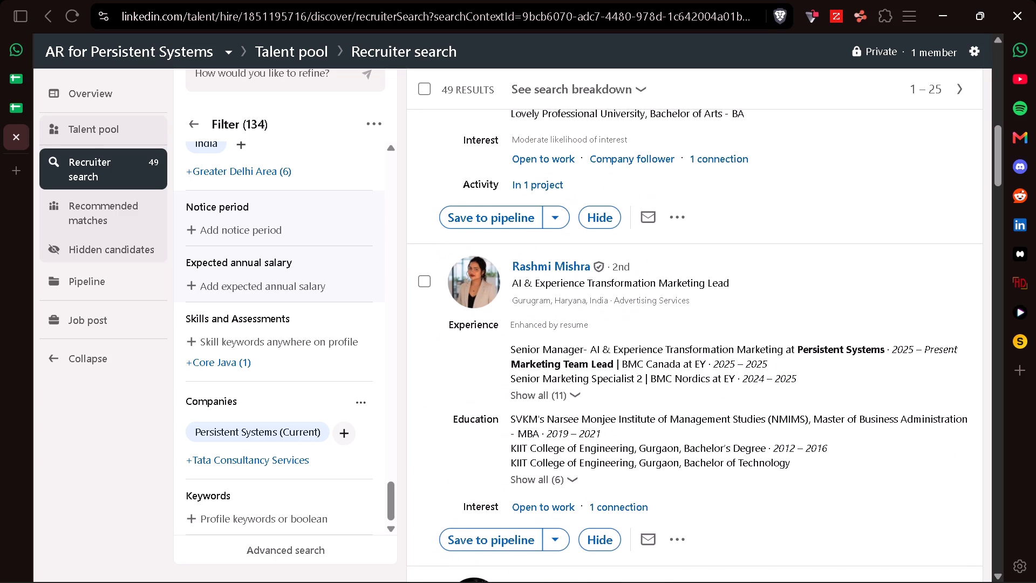
pyautogui.scroll(-4, 468, 327)
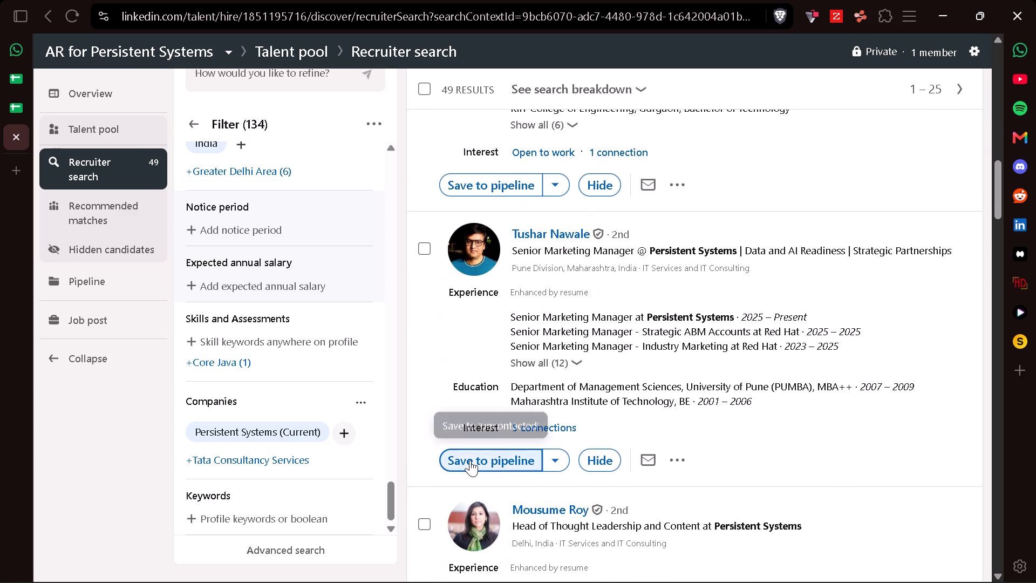
pyautogui.click(470, 460)
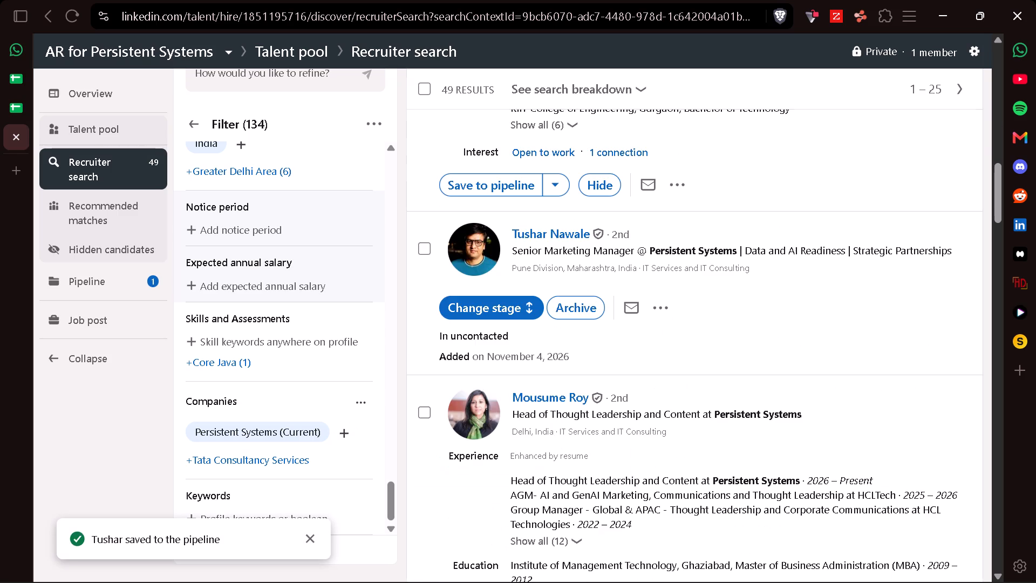
# Save the Marketing Manager candidate for Paid Media, Demand Gen and ABM, based in Bengaluru, to the pipeline.
pyautogui.scroll(-3, 470, 460)
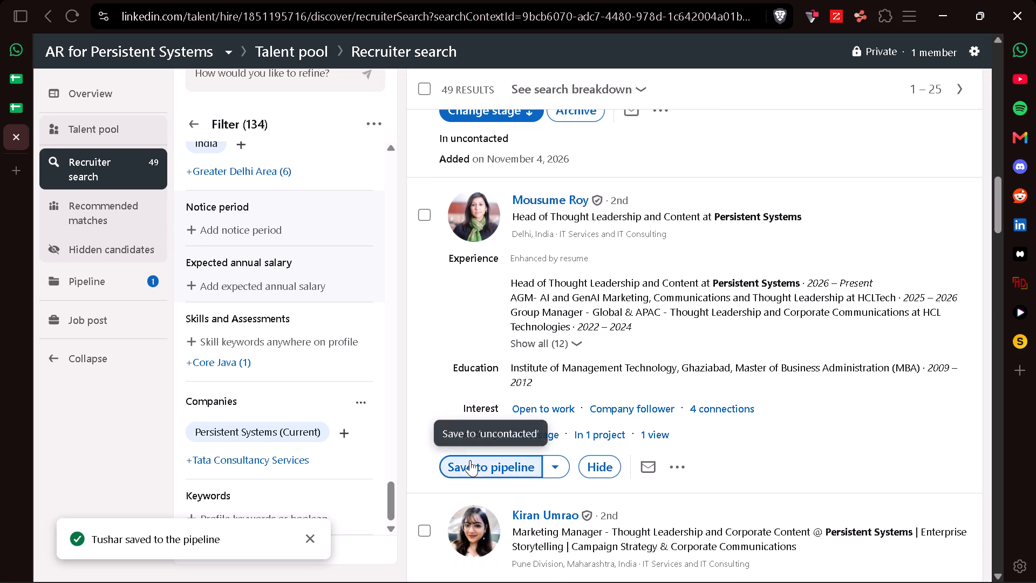
pyautogui.scroll(-1, 470, 460)
pyautogui.scroll(1, 470, 460)
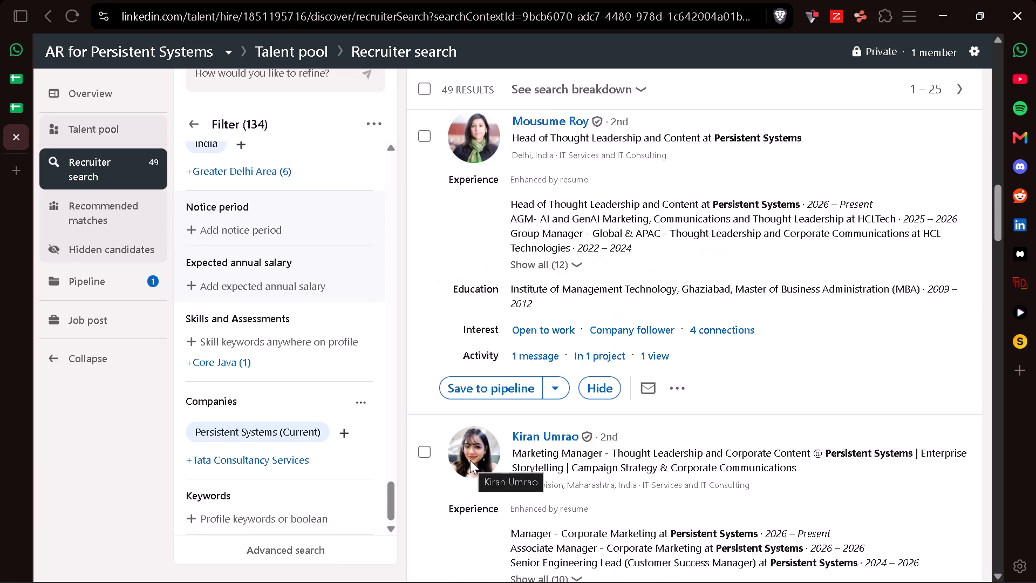
pyautogui.scroll(-2, 470, 460)
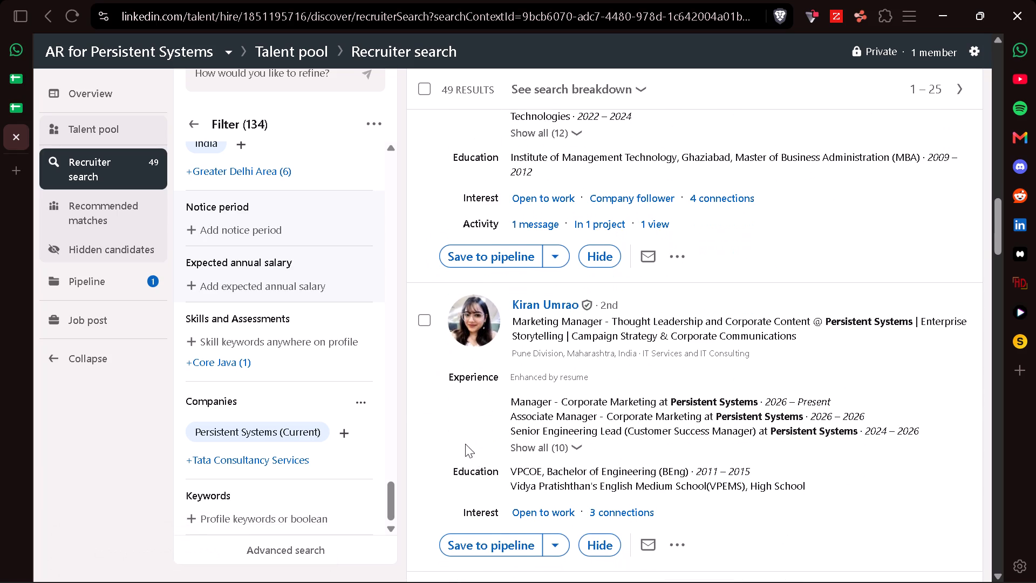
pyautogui.scroll(-4, 457, 419)
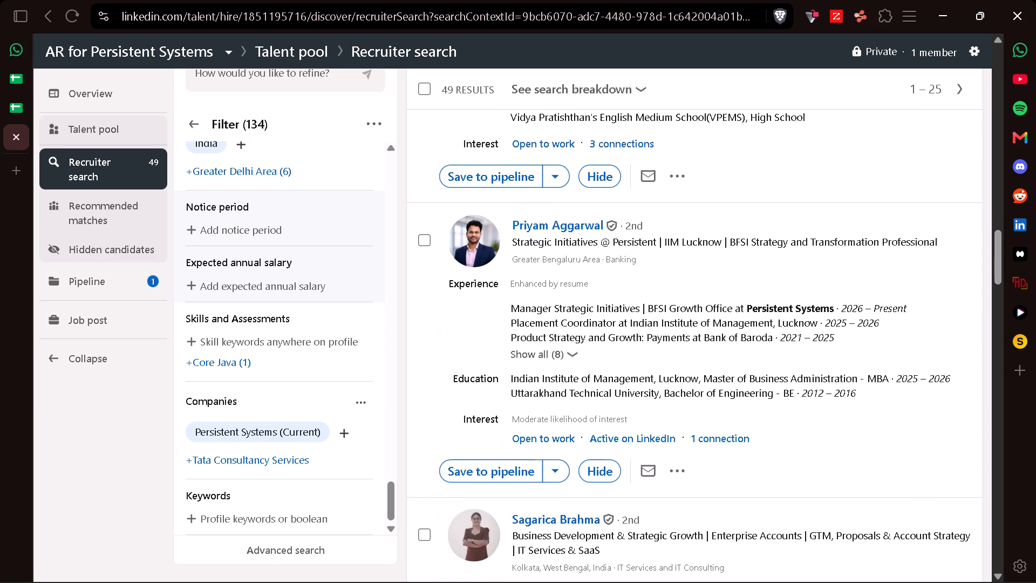
pyautogui.scroll(-6, 457, 419)
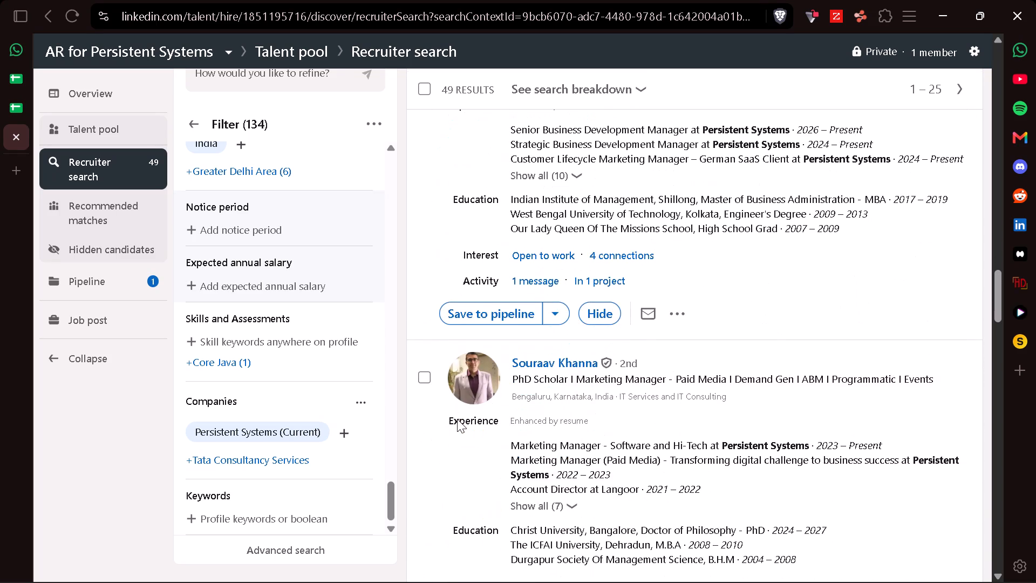
pyautogui.scroll(-1, 457, 419)
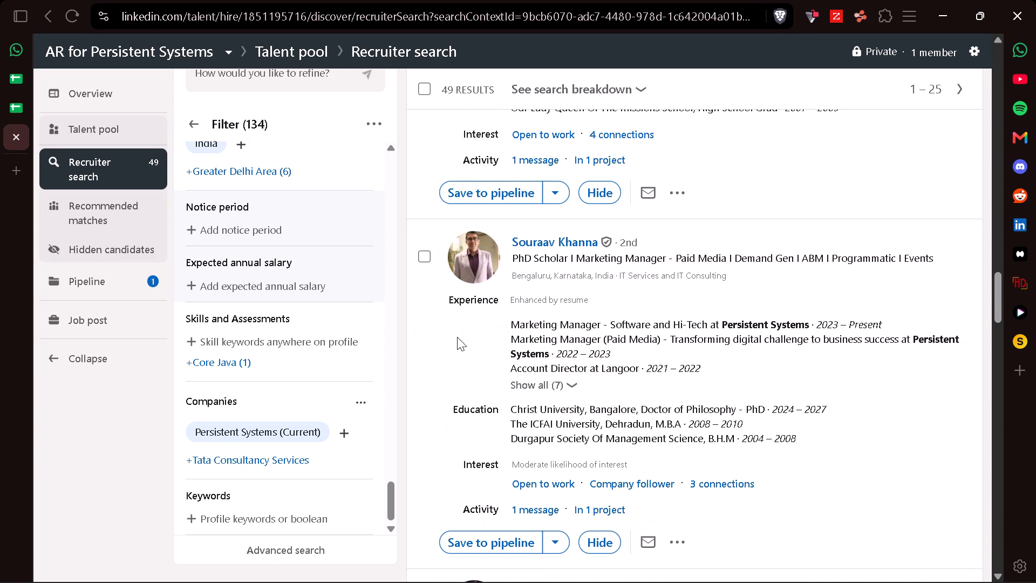
pyautogui.click(490, 547)
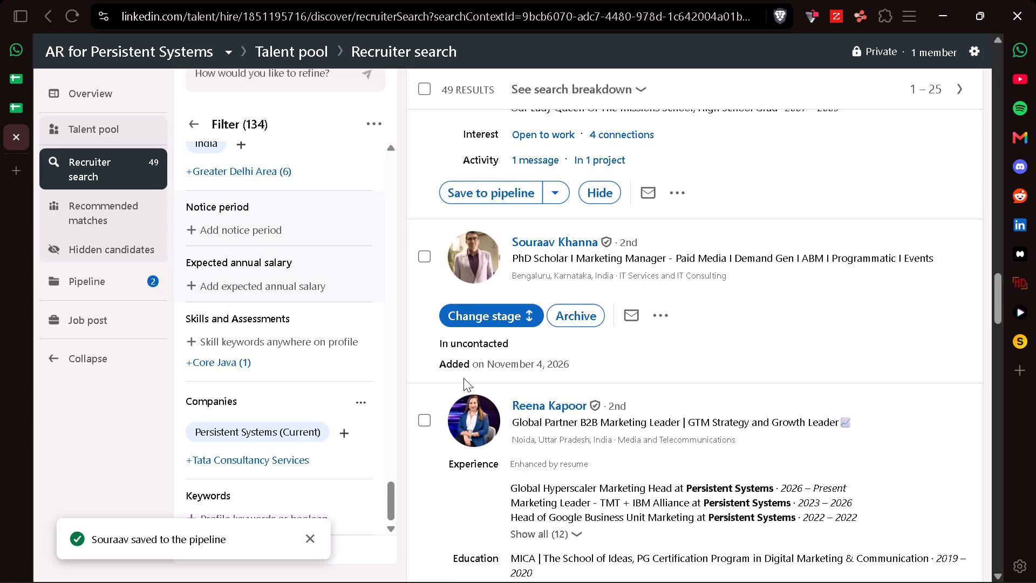
# Save the Global Hyperscaler Marketing Head candidate based in Noida to the pipeline.
pyautogui.scroll(-2, 464, 378)
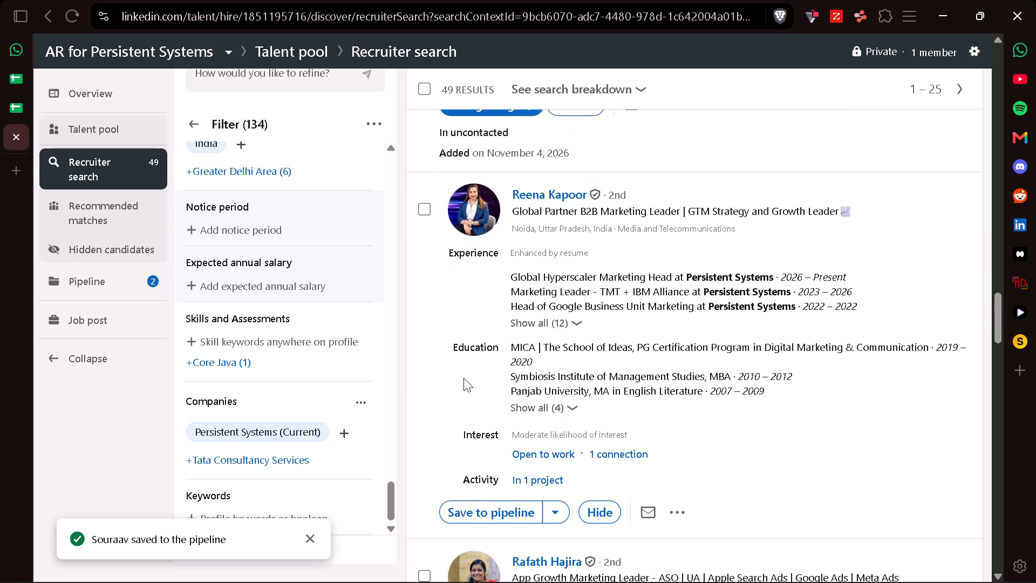
pyautogui.click(490, 508)
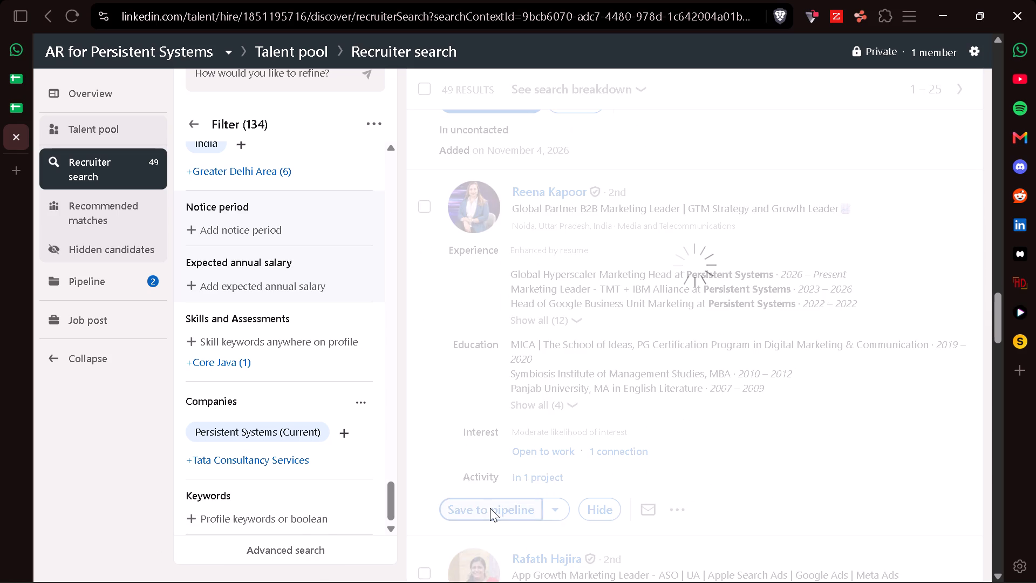
# Save the Associate Senior Manager - Marketing candidate specialising in app growth and ASO, based in Bengaluru, to the pipeline.
pyautogui.scroll(-2, 474, 364)
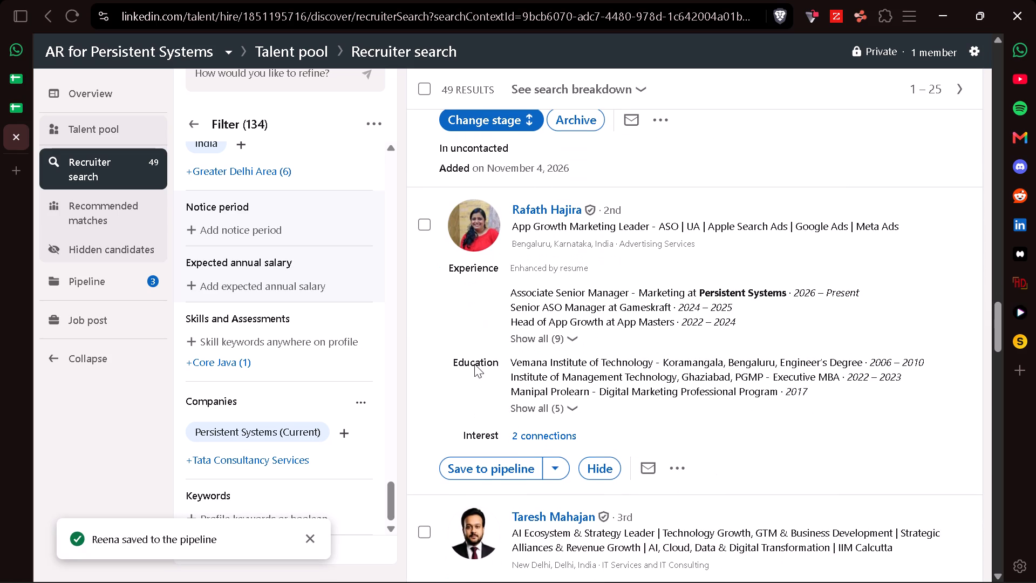
pyautogui.click(484, 467)
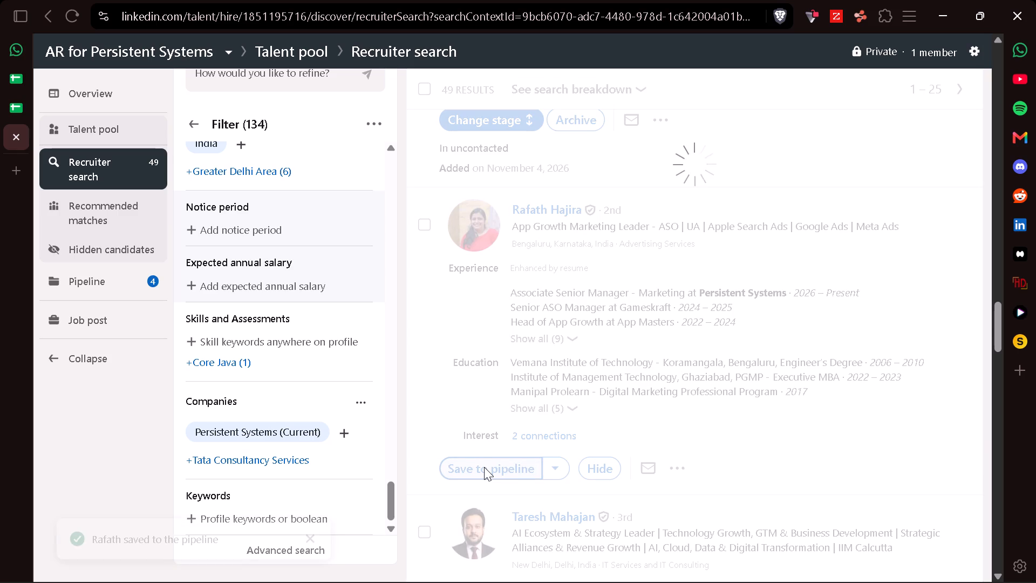
# Save the Marketing Manager candidate described as a full-stack marketer for B2B and product-led teams to the pipeline.
pyautogui.scroll(-2, 472, 413)
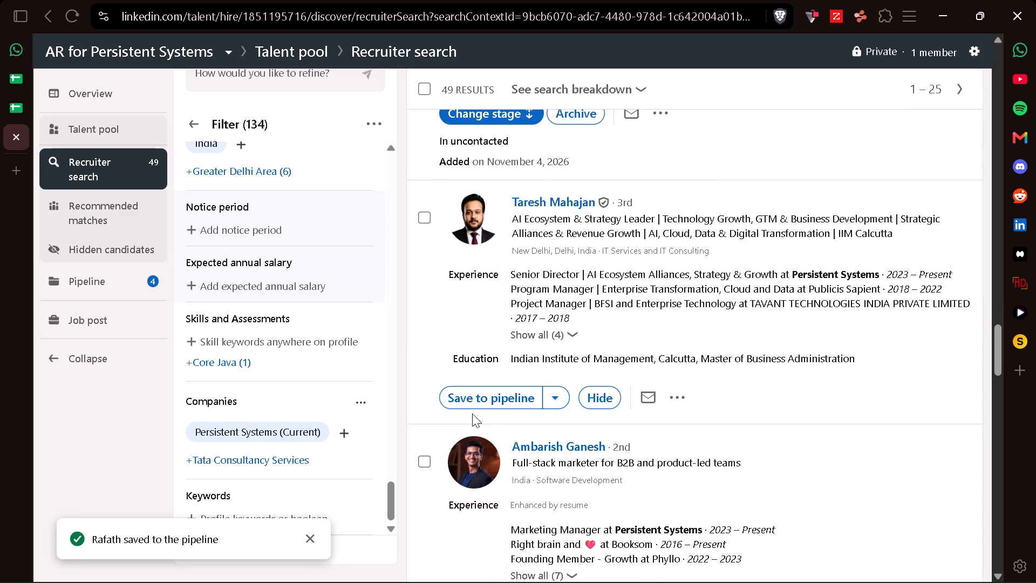
pyautogui.scroll(-3, 472, 413)
pyautogui.click(472, 474)
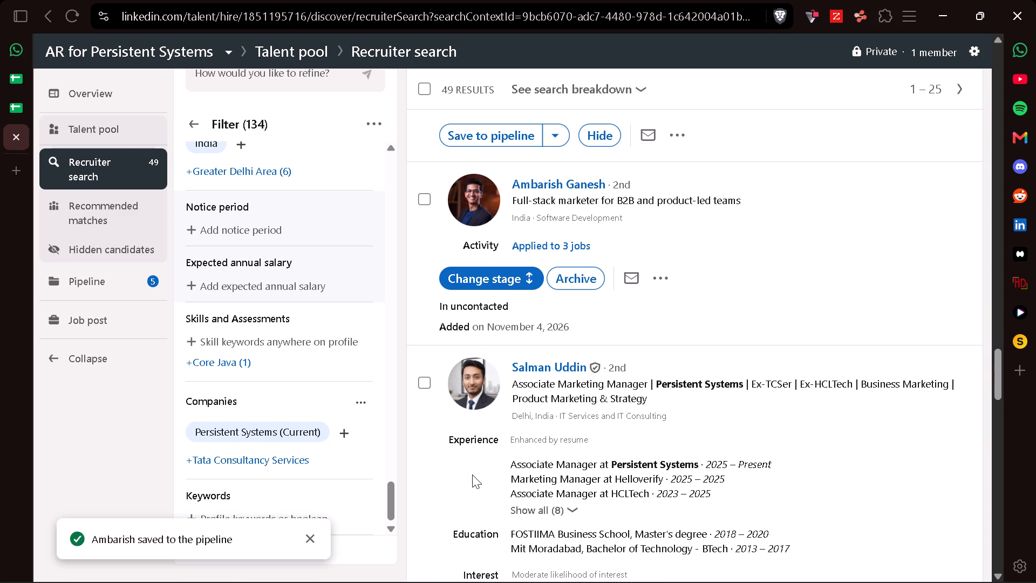
# Save the Manager - Marketing candidate with the Design, Motion and Ai headline, based in Maharashtra, to the pipeline.
pyautogui.scroll(-4, 472, 474)
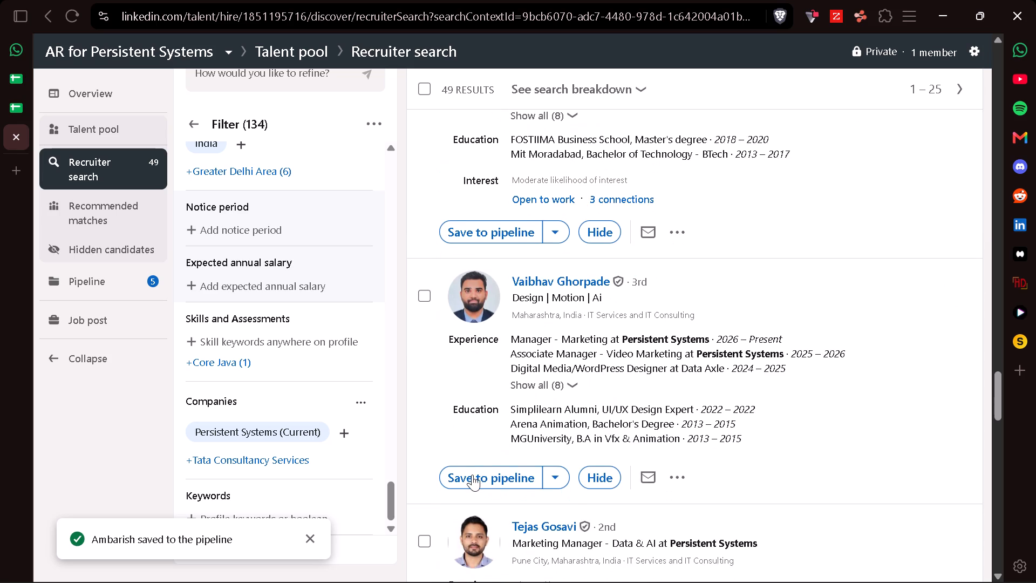
pyautogui.scroll(-1, 472, 474)
pyautogui.click(503, 435)
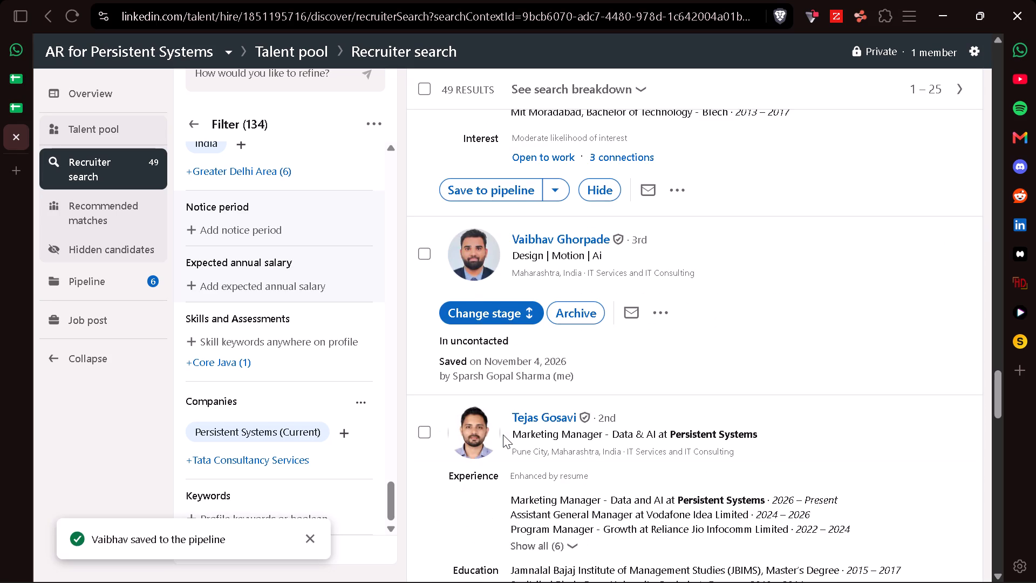
# Save the Marketing Manager - Data & AI candidate based in Pune City to the pipeline.
pyautogui.scroll(-3, 503, 435)
pyautogui.click(464, 402)
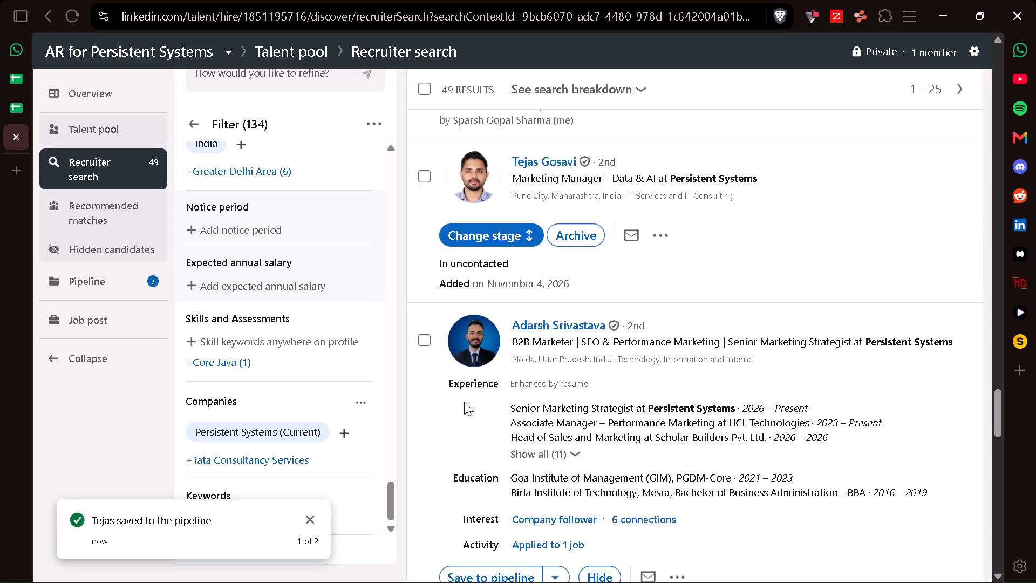
# Save the Global Marketing Head - Intelligent Business Automation candidate based in Noida to the pipeline.
pyautogui.scroll(-3, 464, 402)
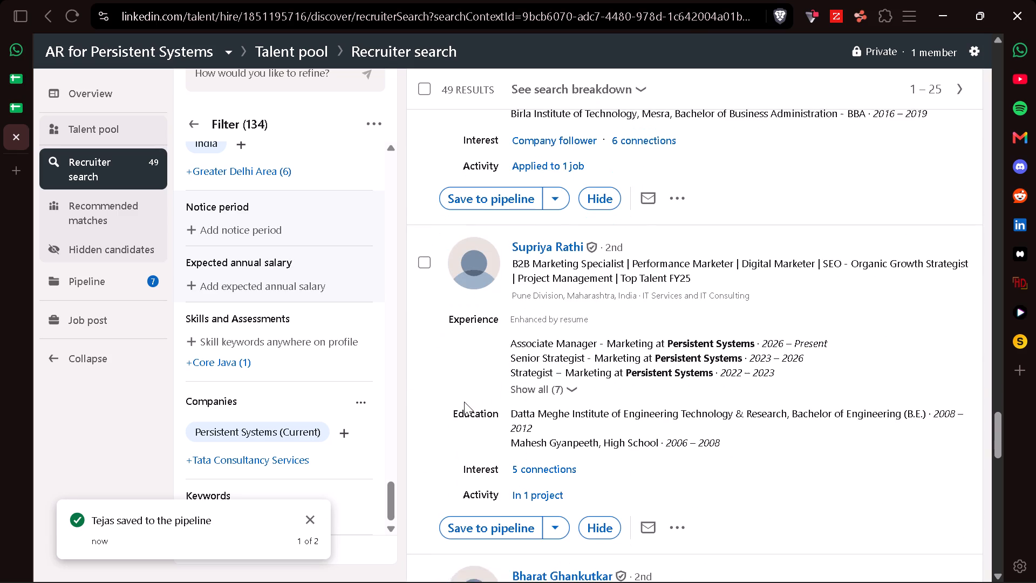
pyautogui.scroll(-6, 464, 402)
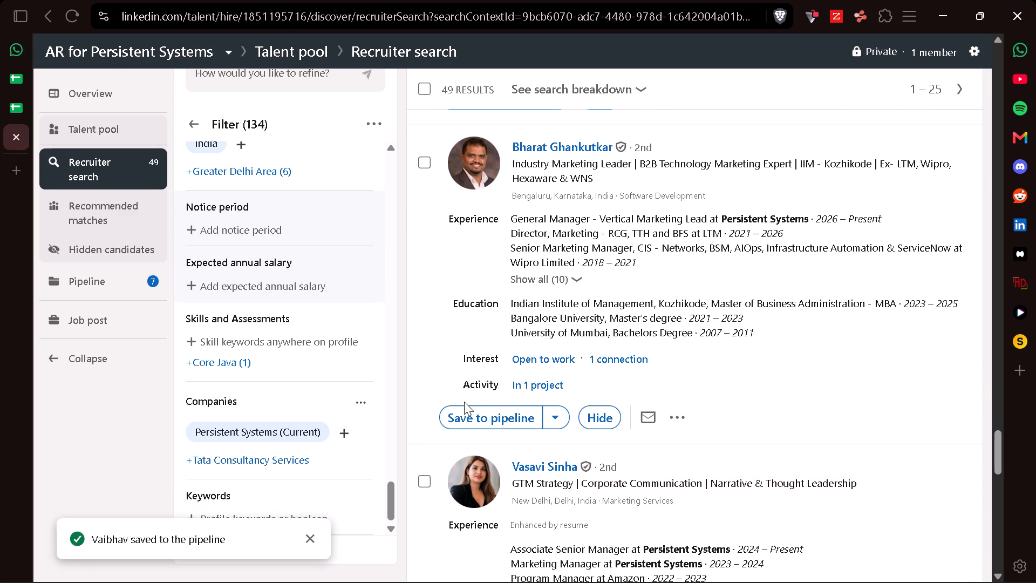
pyautogui.scroll(-2, 464, 402)
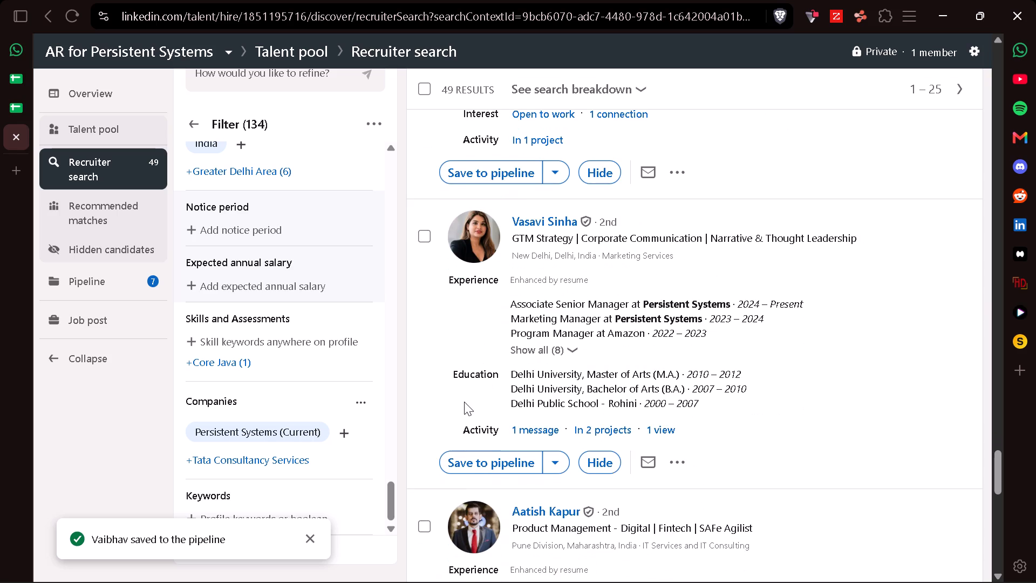
pyautogui.scroll(-3, 464, 402)
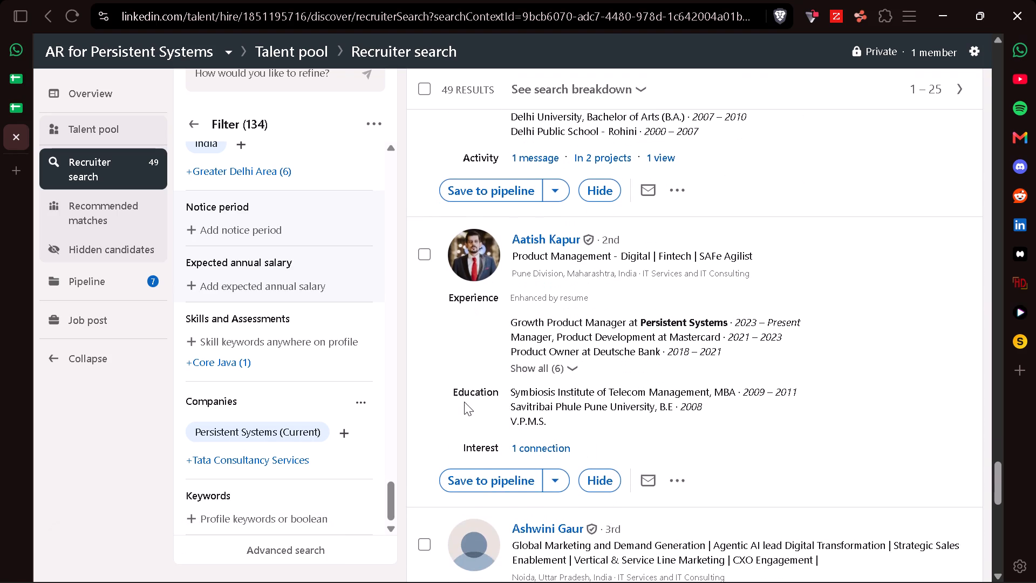
pyautogui.scroll(-3, 464, 402)
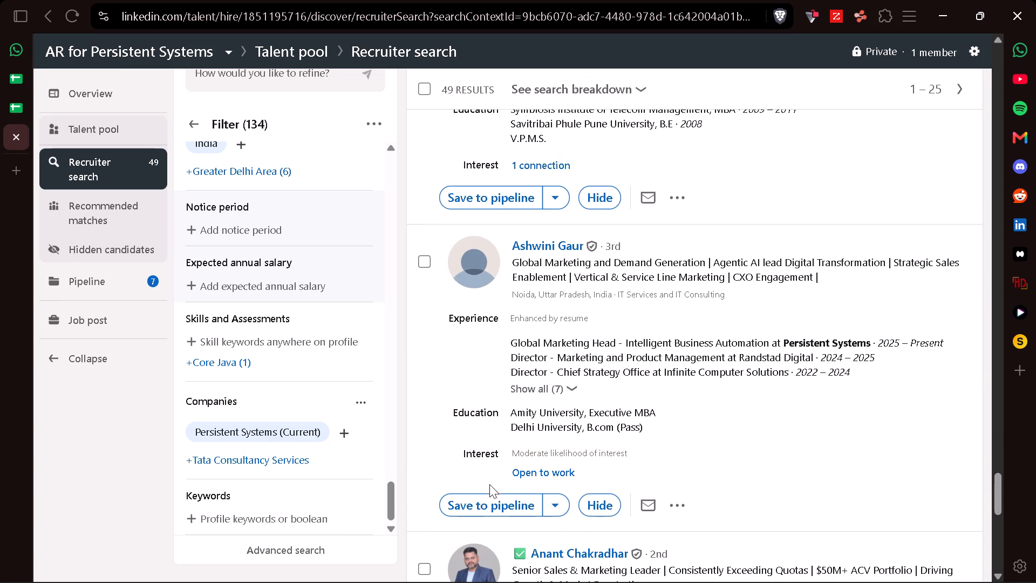
pyautogui.click(497, 505)
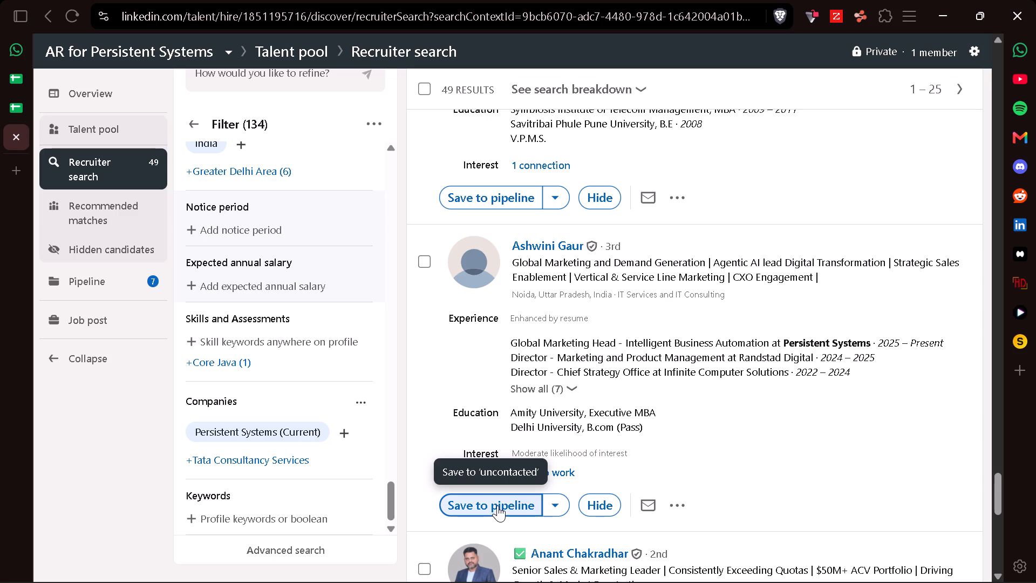
# Review the summary and experience in the Intelligent Business Automation marketing head's profile, and return to the search results.
pyautogui.click(556, 244)
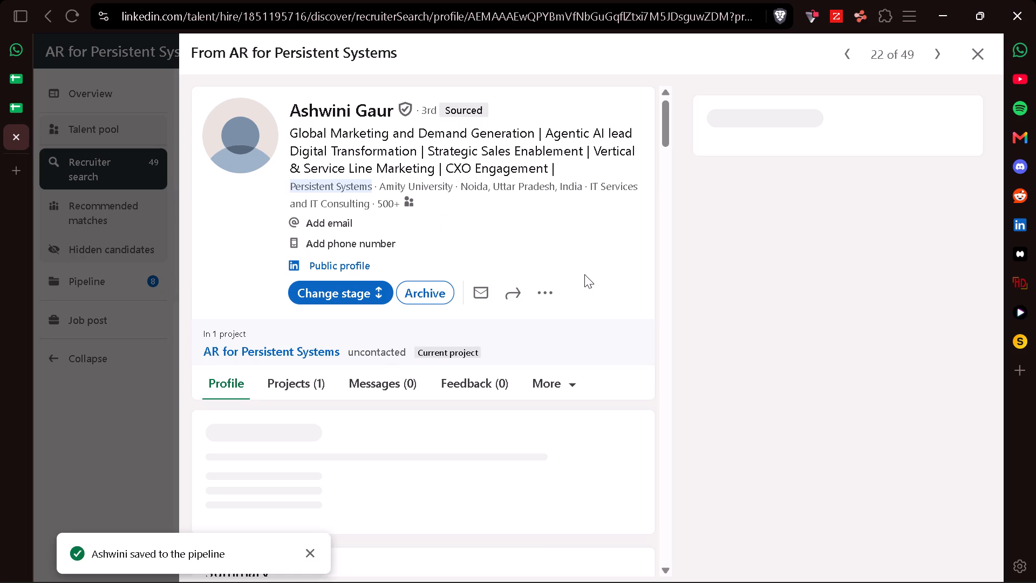
pyautogui.scroll(-5, 518, 291)
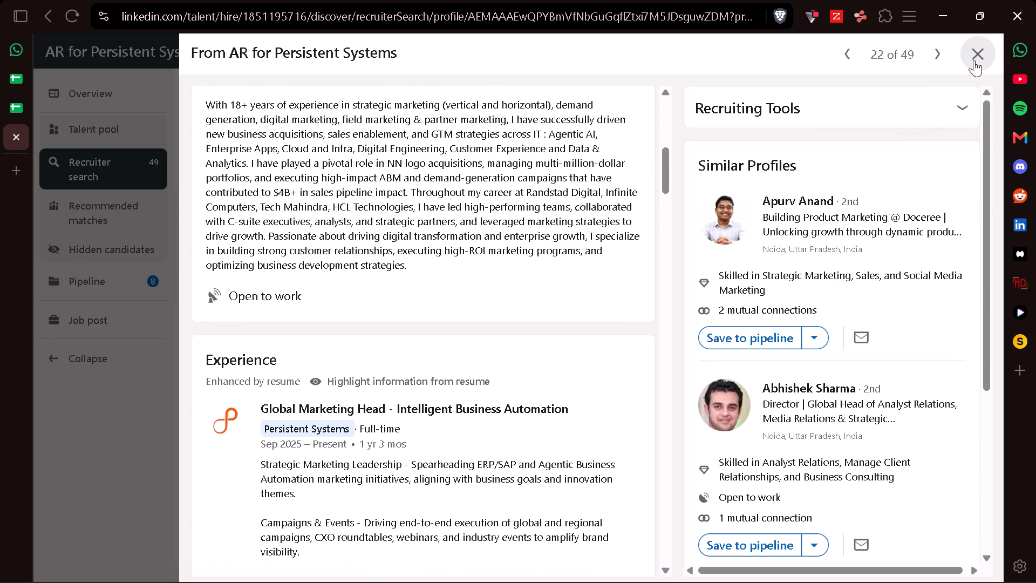
pyautogui.click(974, 60)
# Look through the remaining candidates on the first results page and go to page 2.
pyautogui.scroll(-2, 617, 352)
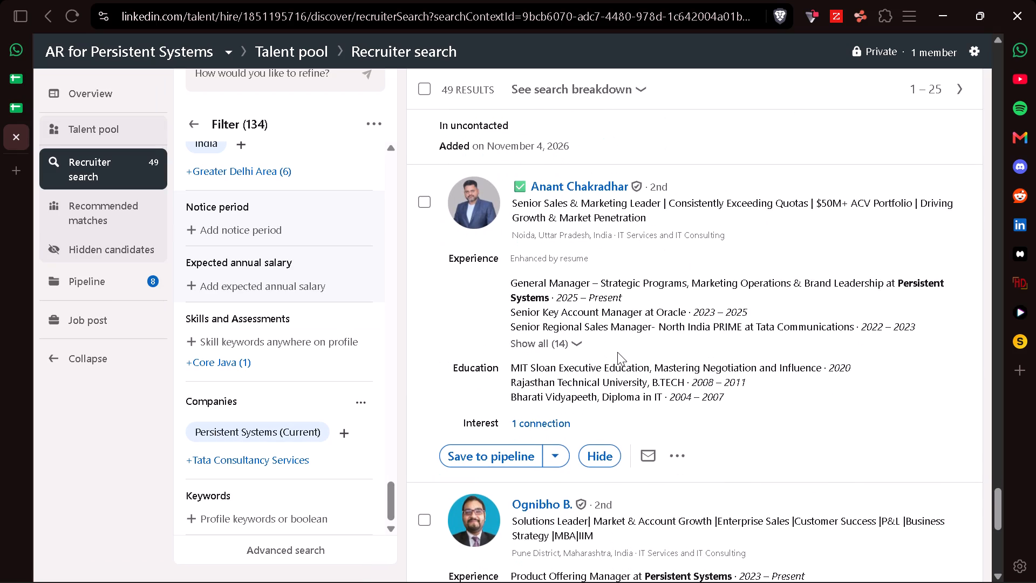
pyautogui.scroll(-4, 493, 401)
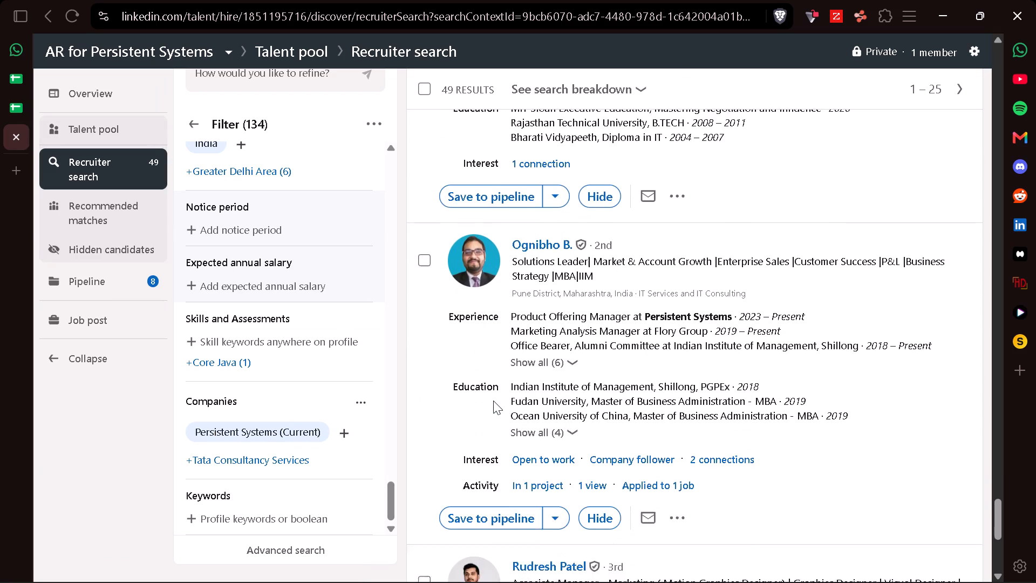
pyautogui.scroll(-4, 493, 401)
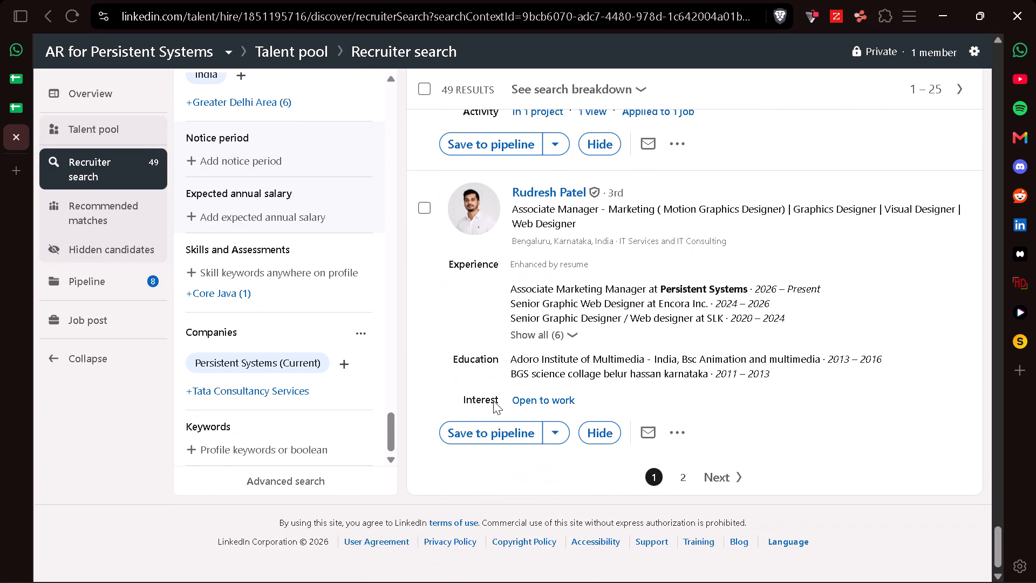
pyautogui.click(685, 472)
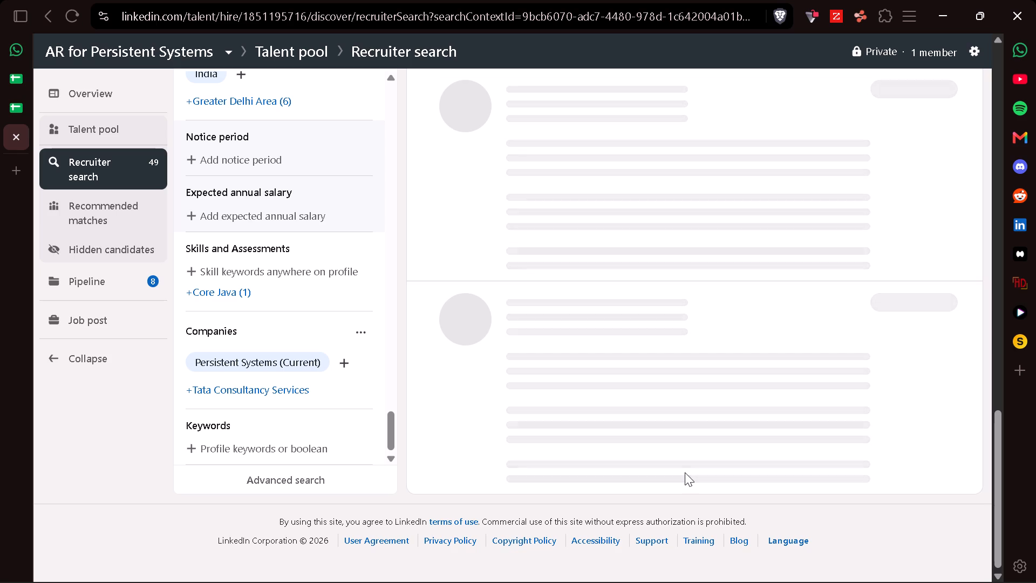
# Save the Senior Marketing Manager candidate for Digital Marketing and Employer Branding, based in Pune Division, to the pipeline.
pyautogui.scroll(8, 637, 288)
pyautogui.press('BackSpace')
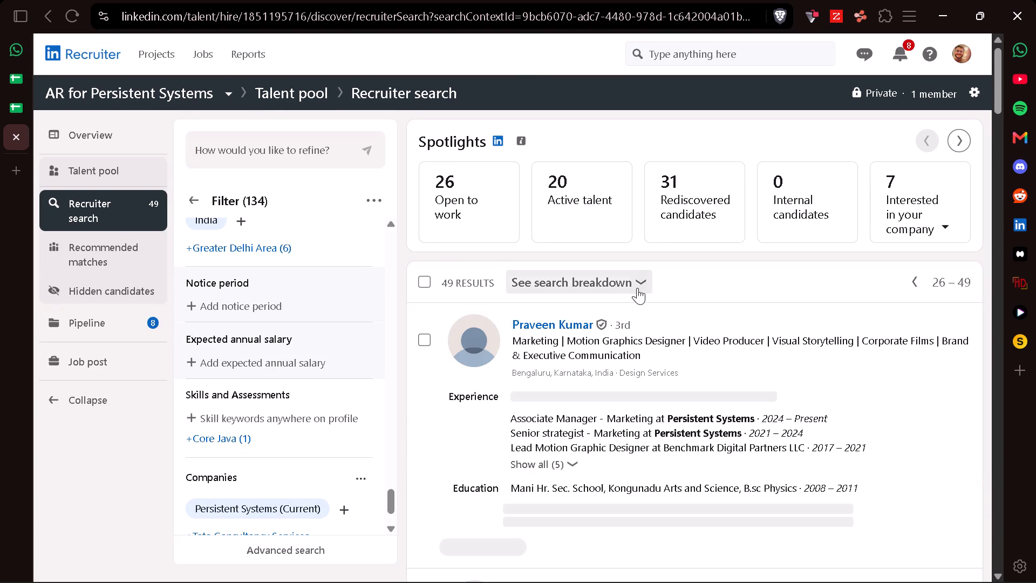
pyautogui.scroll(-1, 637, 288)
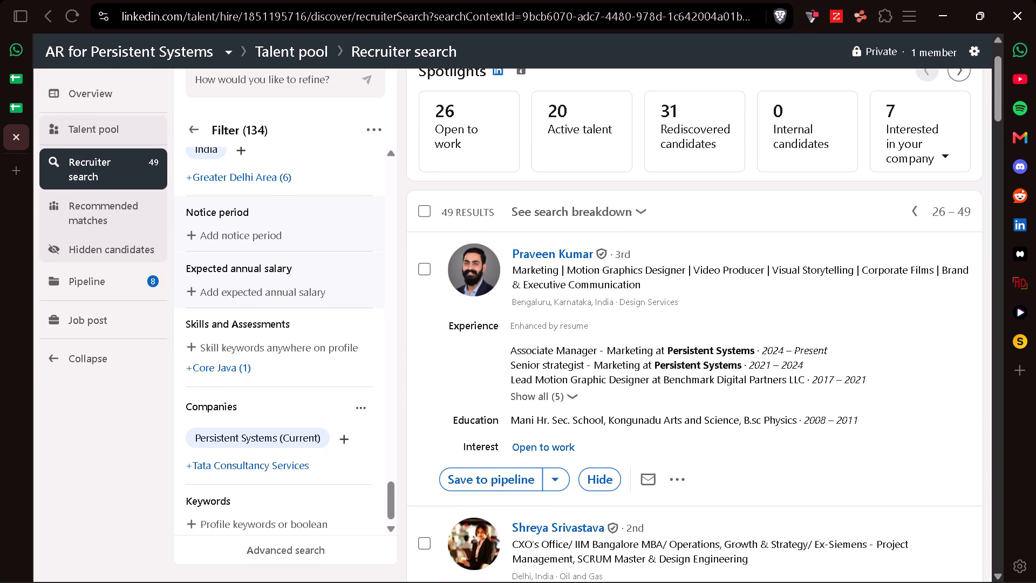
pyautogui.scroll(-2, 637, 288)
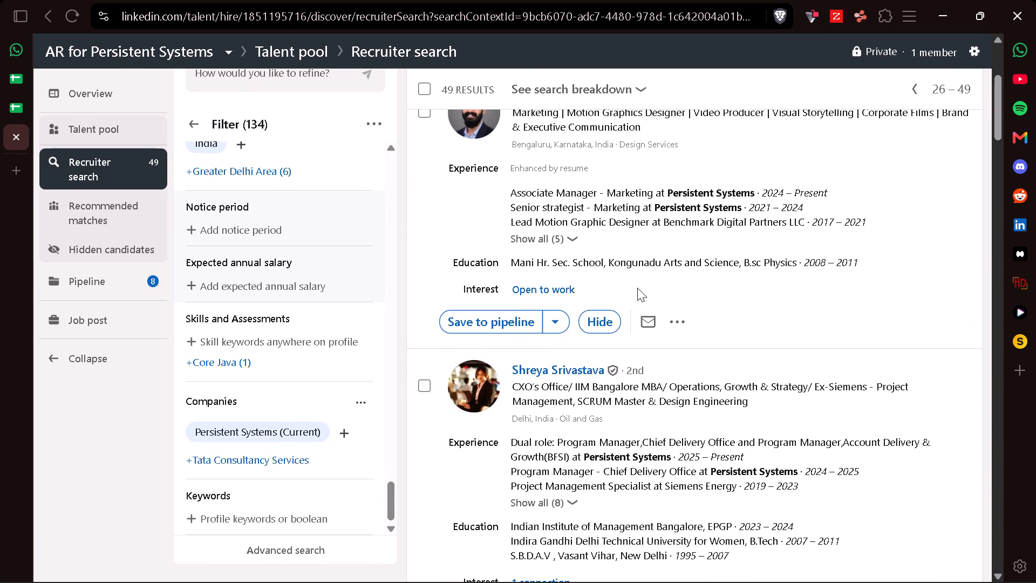
pyautogui.scroll(-1, 637, 288)
pyautogui.scroll(-2, 589, 341)
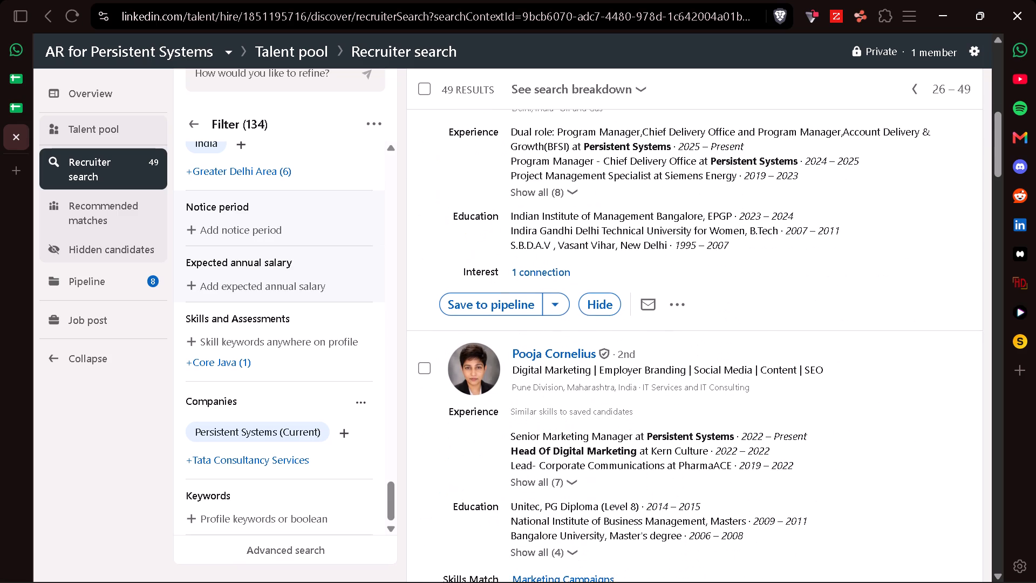
pyautogui.scroll(-2, 459, 433)
pyautogui.click(483, 527)
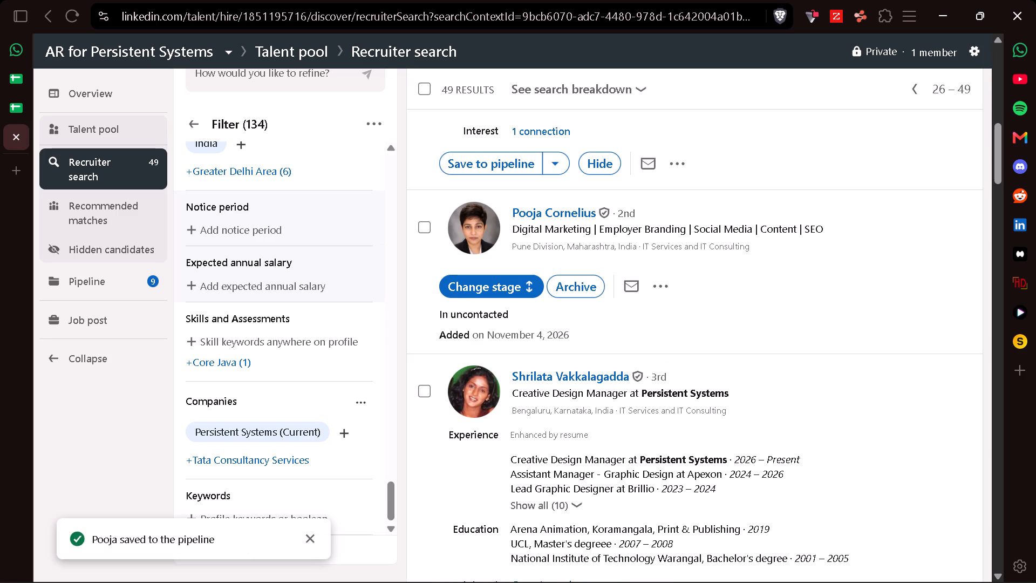
# Save the Marketing Manager - Global Analyst Relations candidate based in Hyderabad to the pipeline.
pyautogui.scroll(-4, 483, 527)
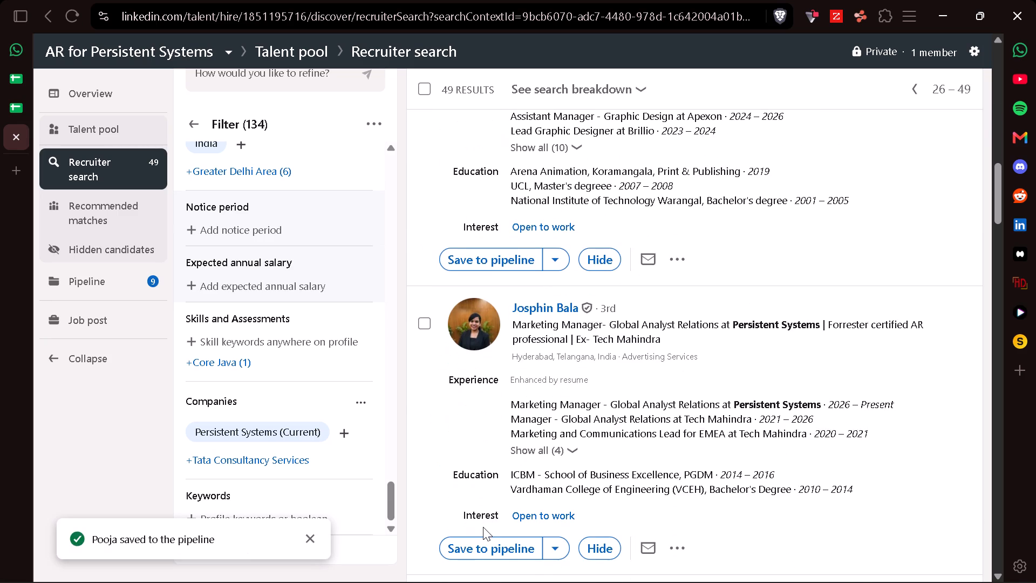
pyautogui.scroll(-1, 483, 527)
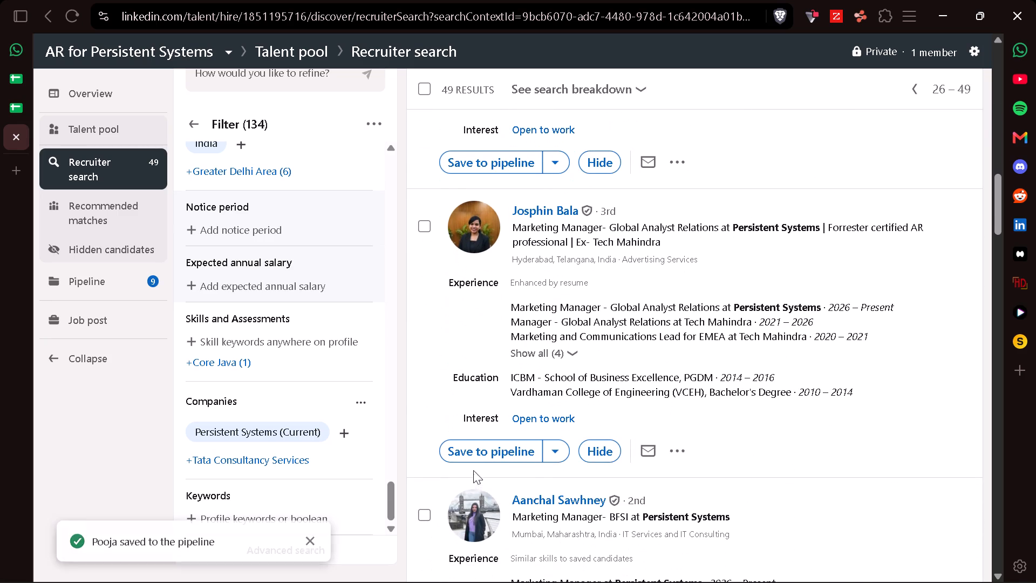
pyautogui.click(474, 449)
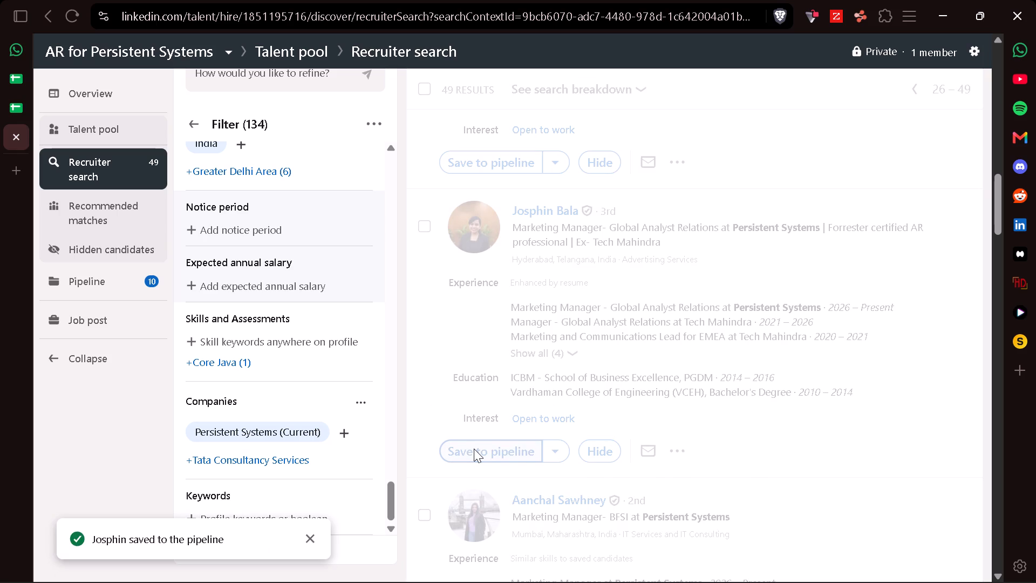
# Save the Marketing Manager - BFSI candidate based in Mumbai to the pipeline.
pyautogui.scroll(-2, 474, 449)
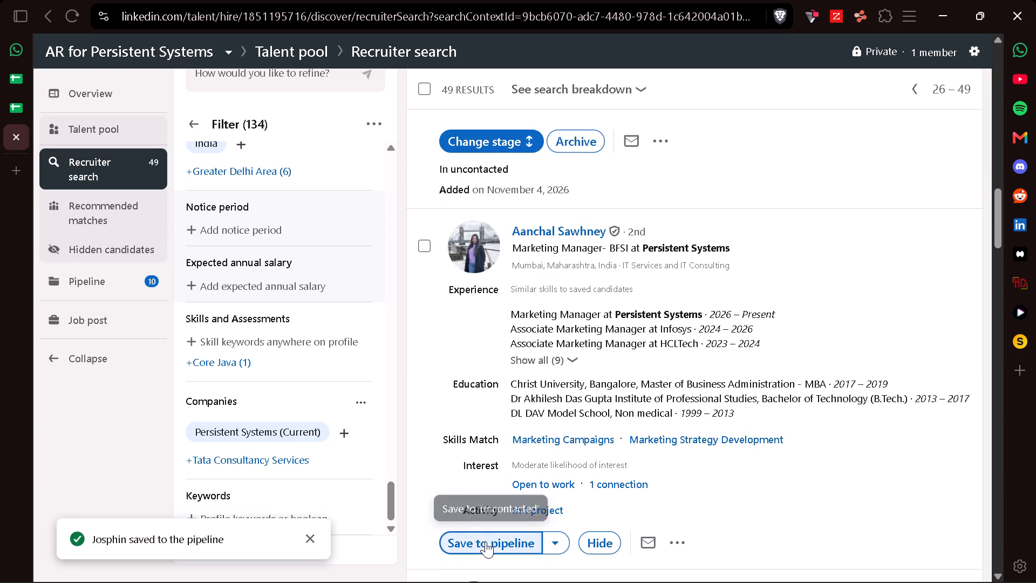
pyautogui.click(487, 545)
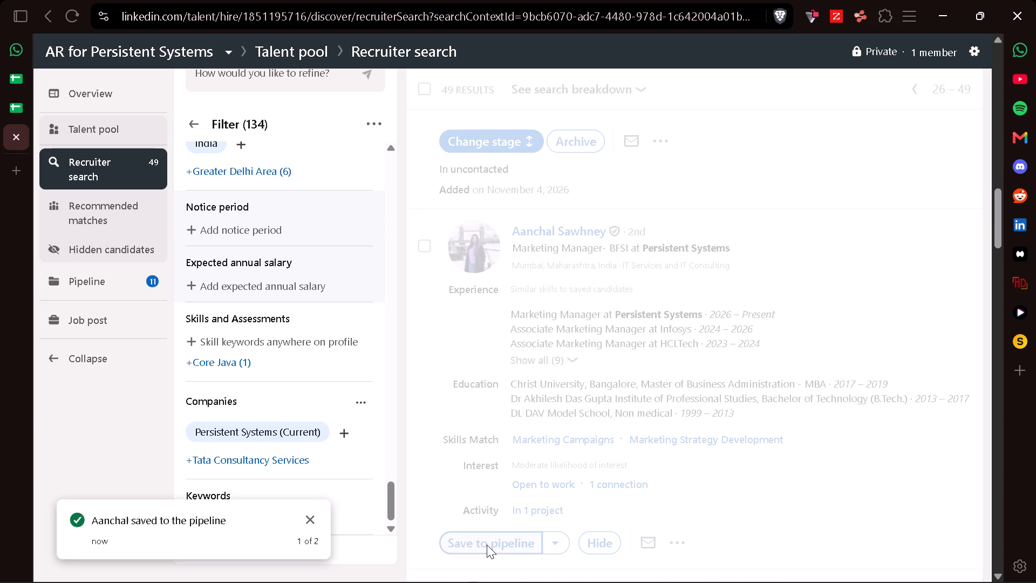
# Save the Corporate Marketing Leader candidate, Associate Vice President - Marketing at Persistent Systems in Pune, to the pipeline.
pyautogui.scroll(-2, 487, 545)
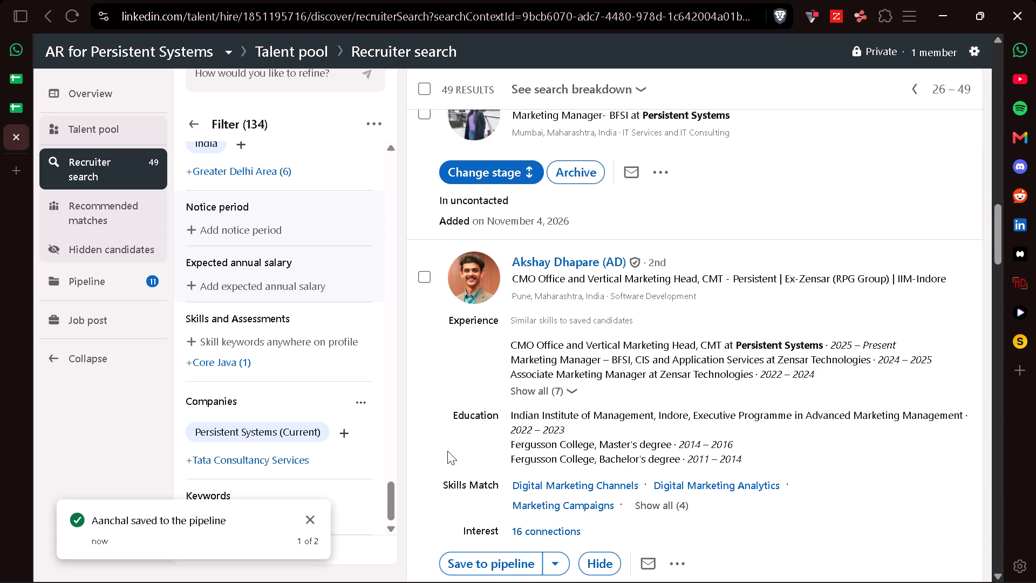
pyautogui.scroll(-3, 447, 451)
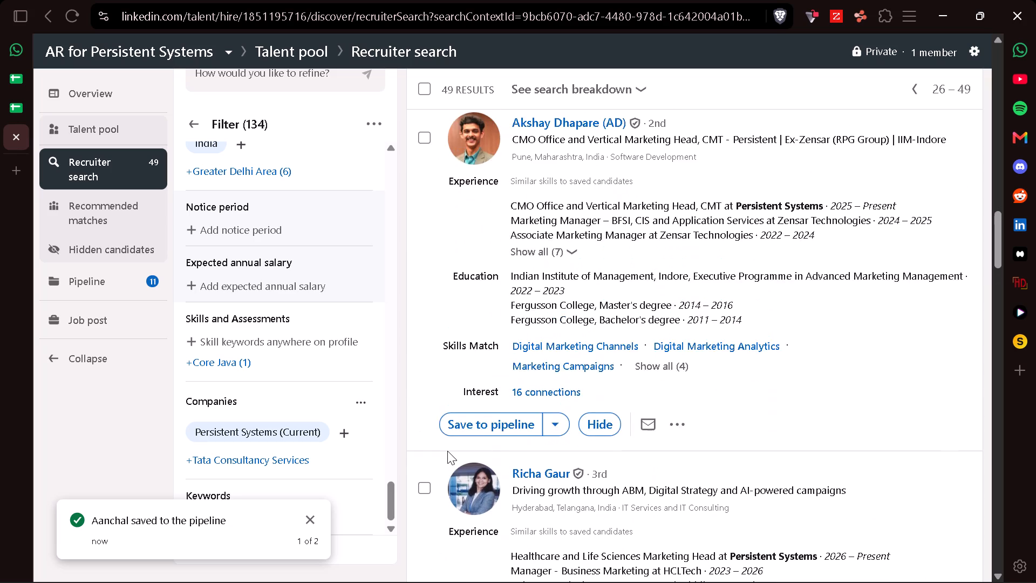
pyautogui.scroll(-2, 447, 451)
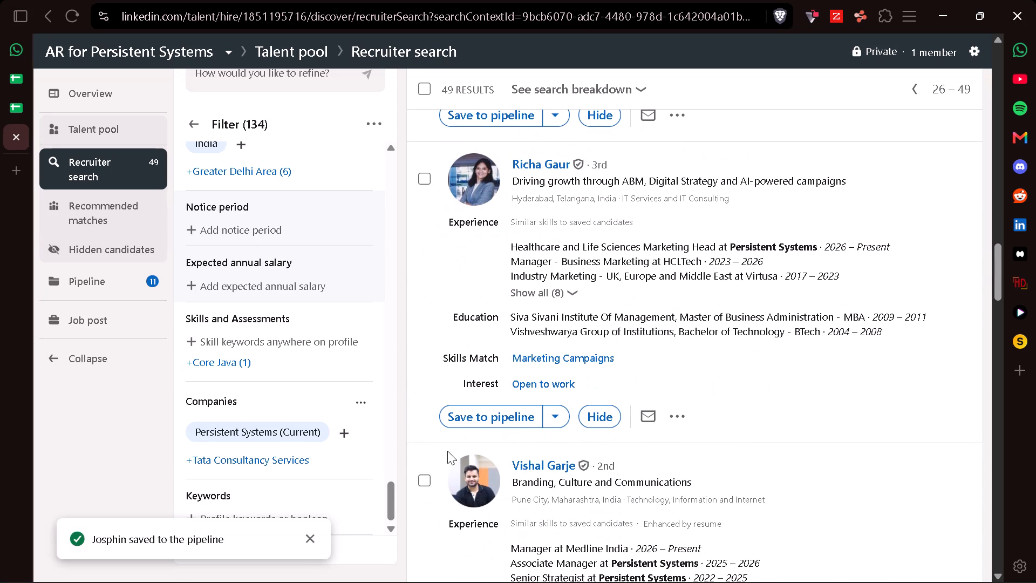
pyautogui.scroll(-1, 447, 451)
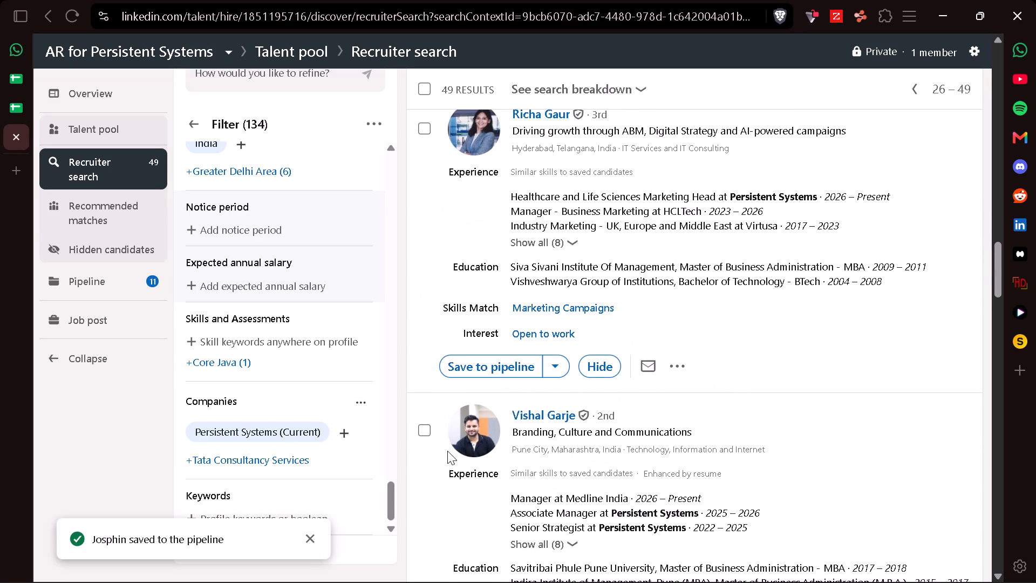
pyautogui.scroll(-3, 447, 451)
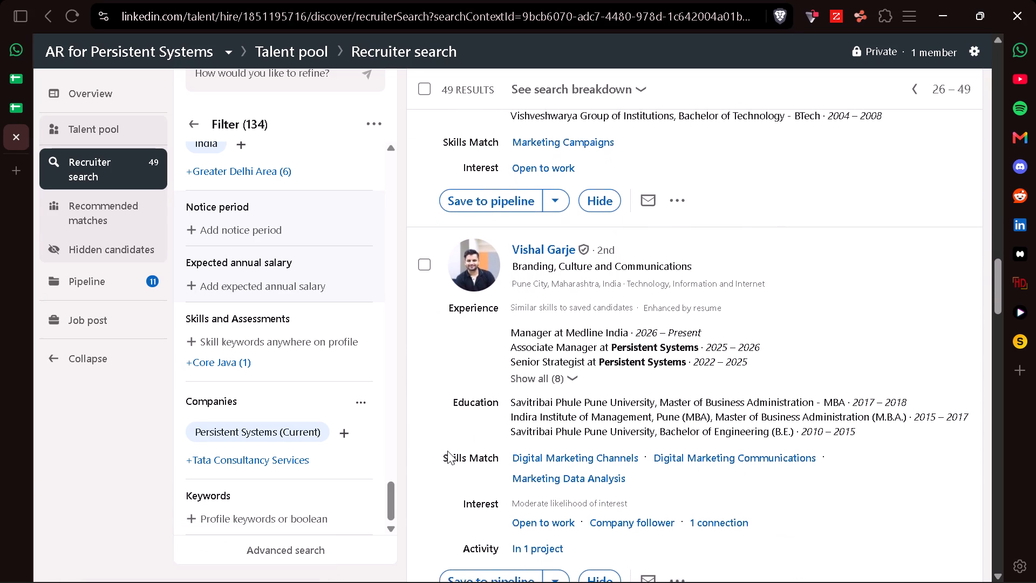
pyautogui.scroll(-5, 447, 451)
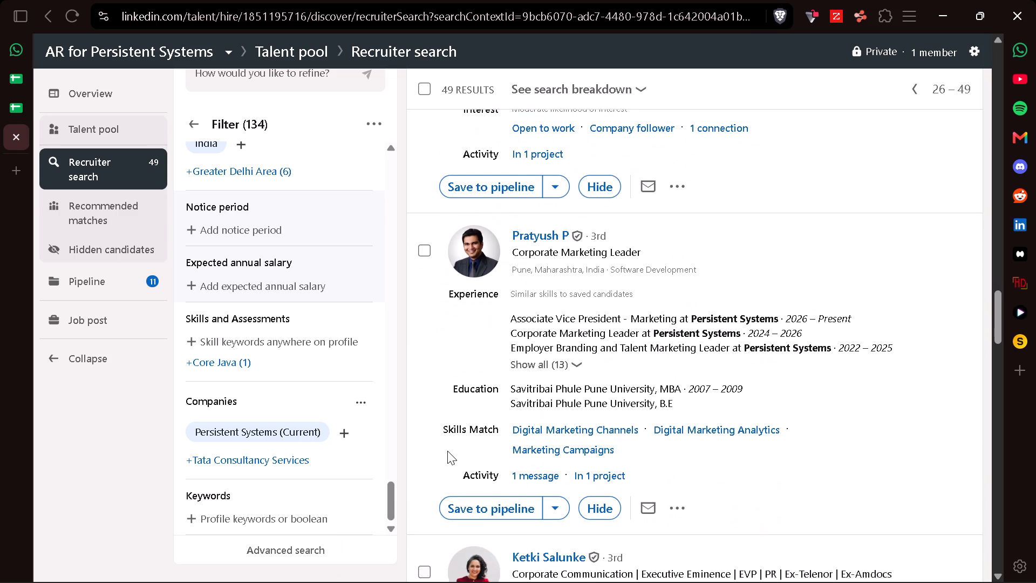
pyautogui.scroll(-1, 447, 451)
pyautogui.click(472, 497)
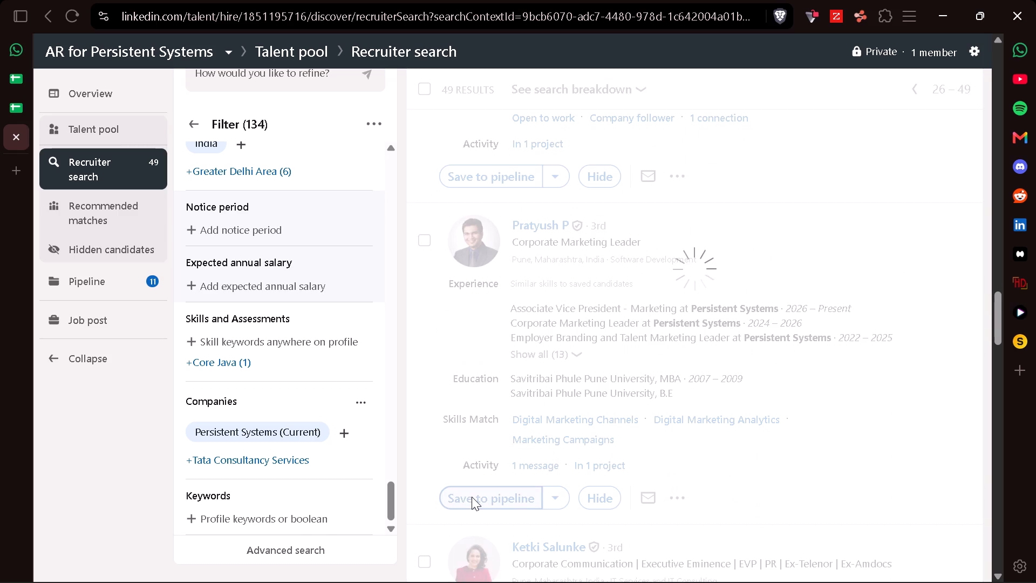
# Save the Marketing Manager candidate for Corporate Communication and Executive Eminence, based in Pune, to the pipeline.
pyautogui.scroll(-1, 472, 497)
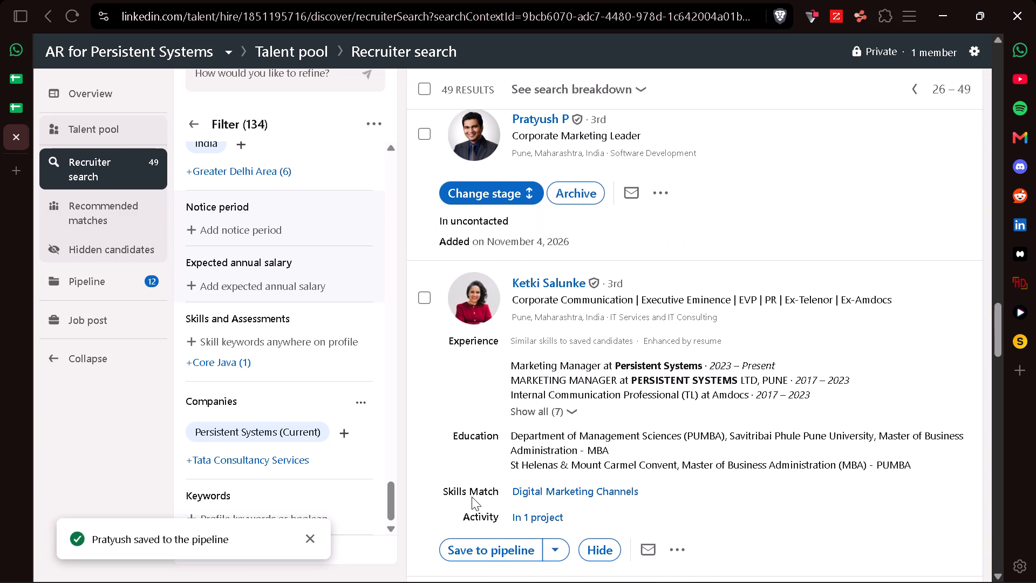
pyautogui.click(491, 543)
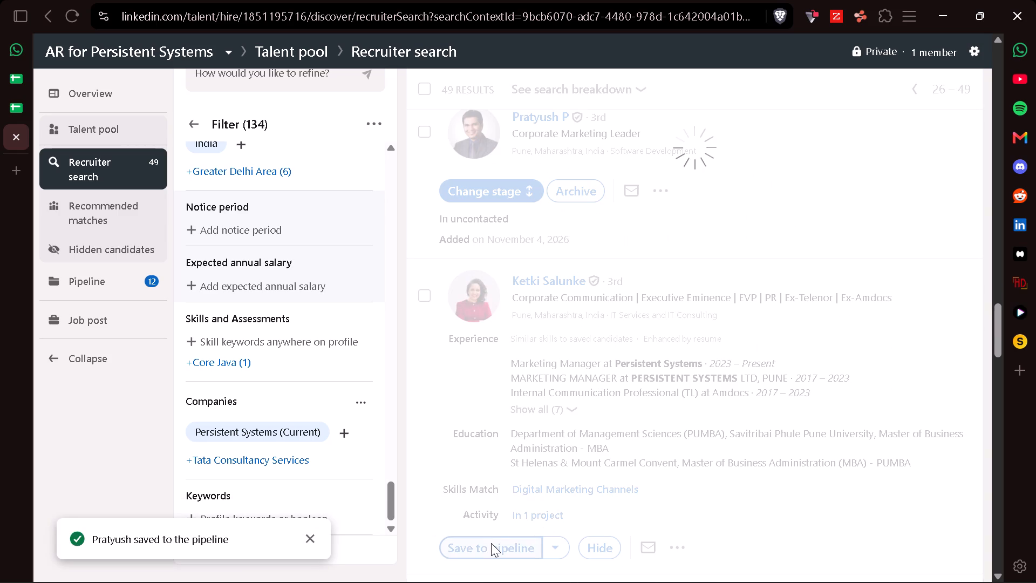
# Save the Senior Marketing Manager candidate at Persistent Systems, based in Pune City, to the pipeline.
pyautogui.scroll(-2, 491, 543)
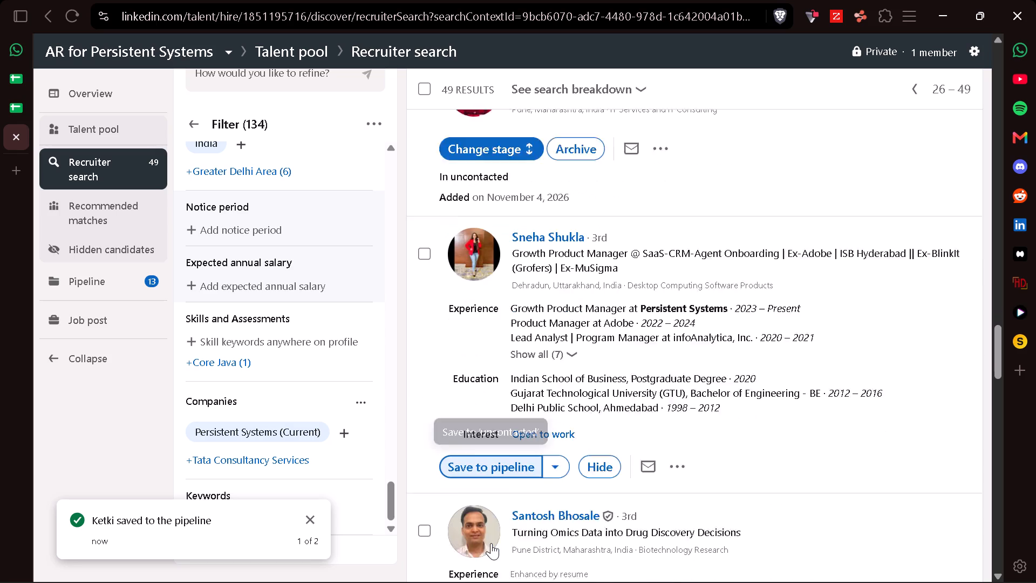
pyautogui.scroll(-5, 491, 543)
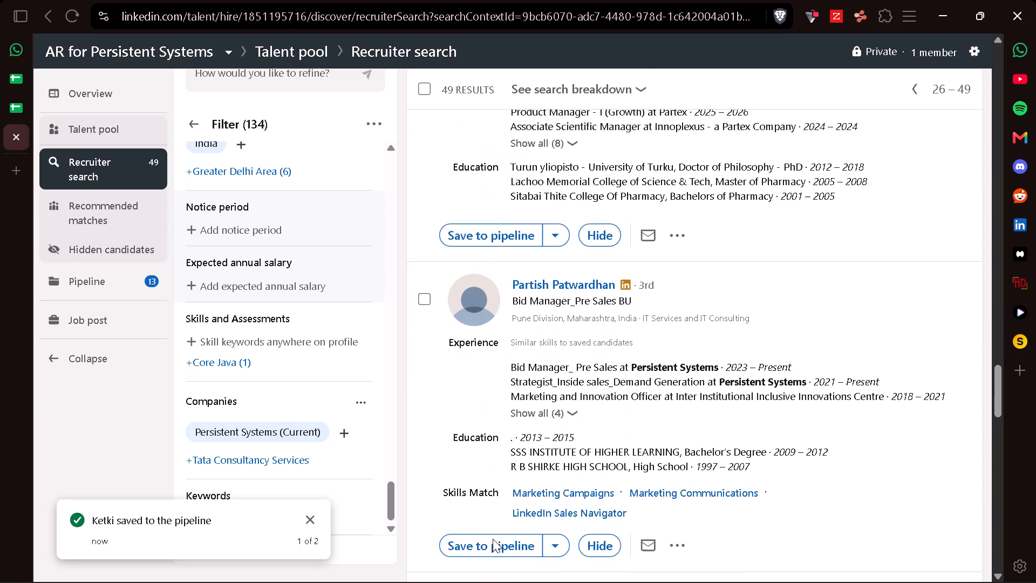
pyautogui.scroll(-5, 493, 539)
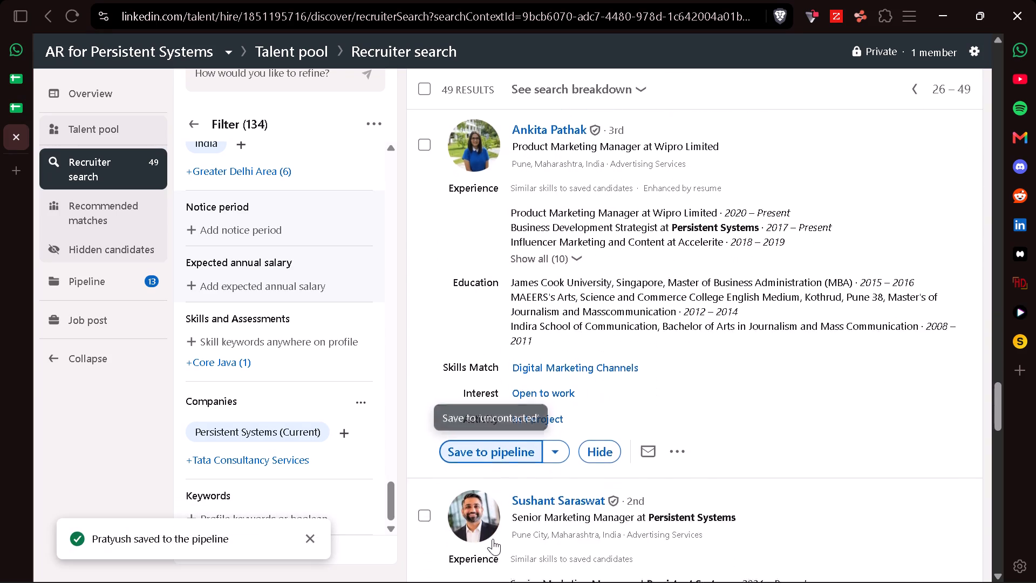
pyautogui.scroll(-3, 493, 539)
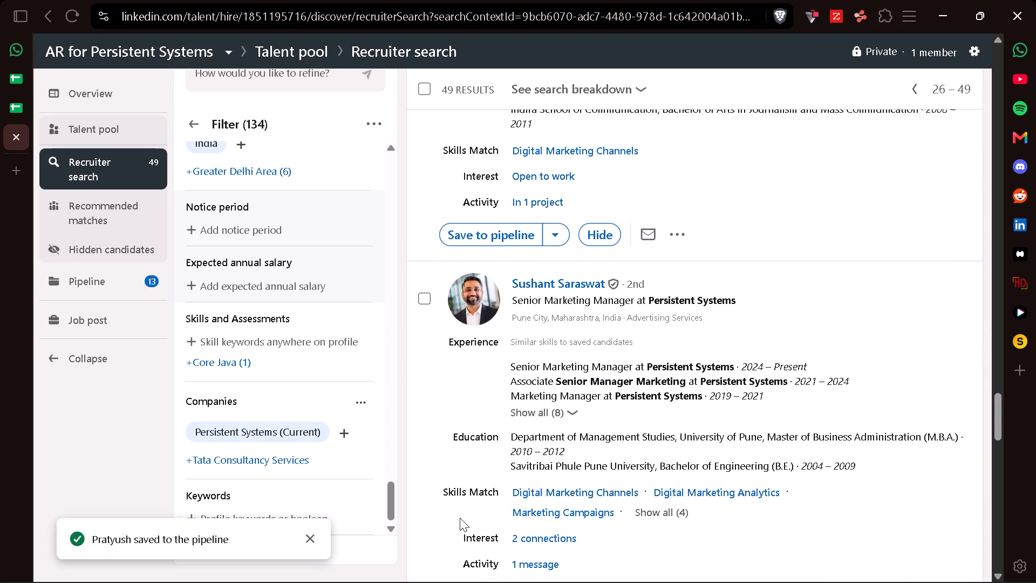
pyautogui.scroll(-1, 458, 498)
pyautogui.click(473, 493)
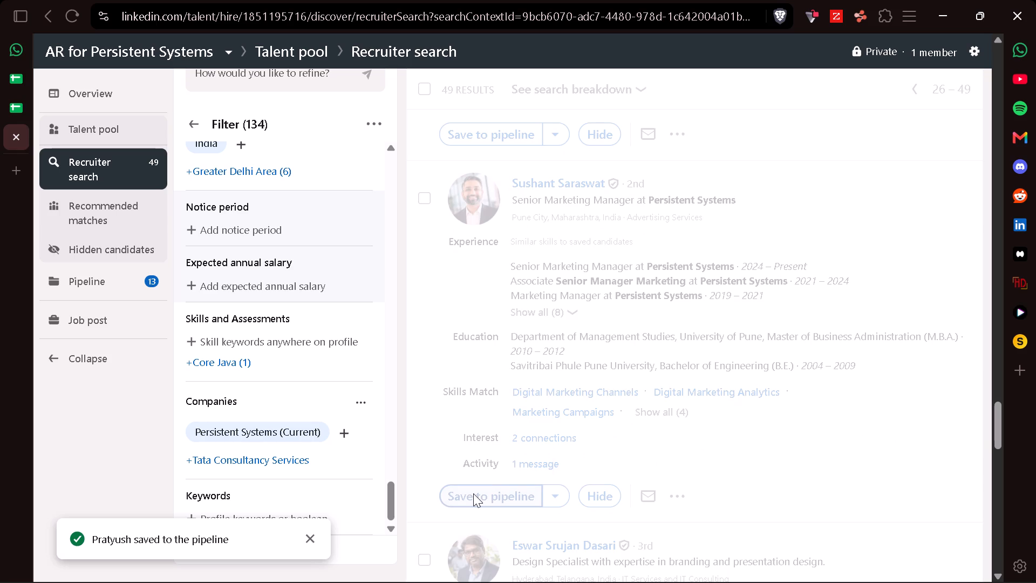
# Save the Hyderabad-based Marketing Manager candidate with the Design Specialist headline to the pipeline.
pyautogui.scroll(-1, 473, 493)
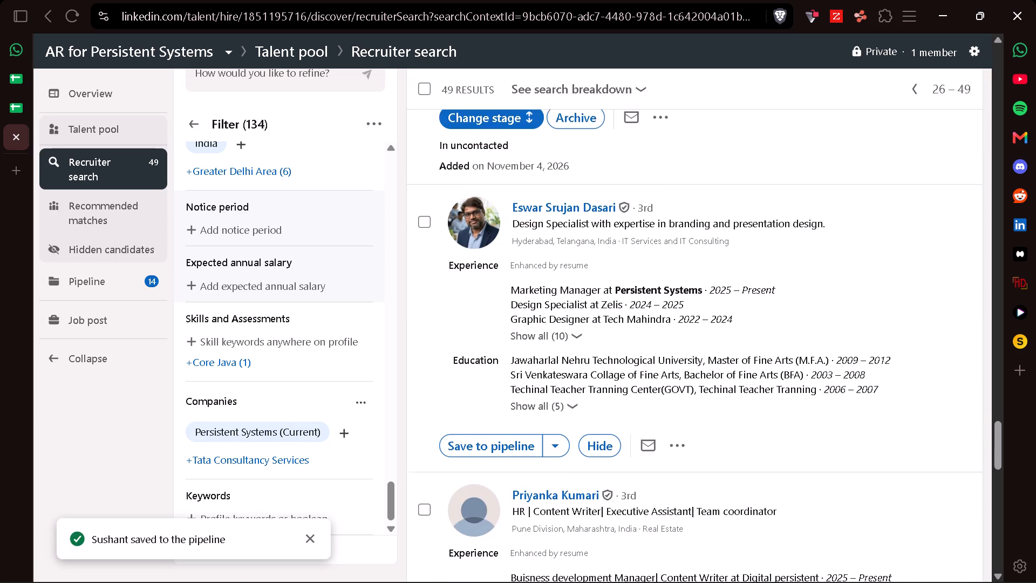
pyautogui.scroll(-2, 473, 493)
pyautogui.click(463, 398)
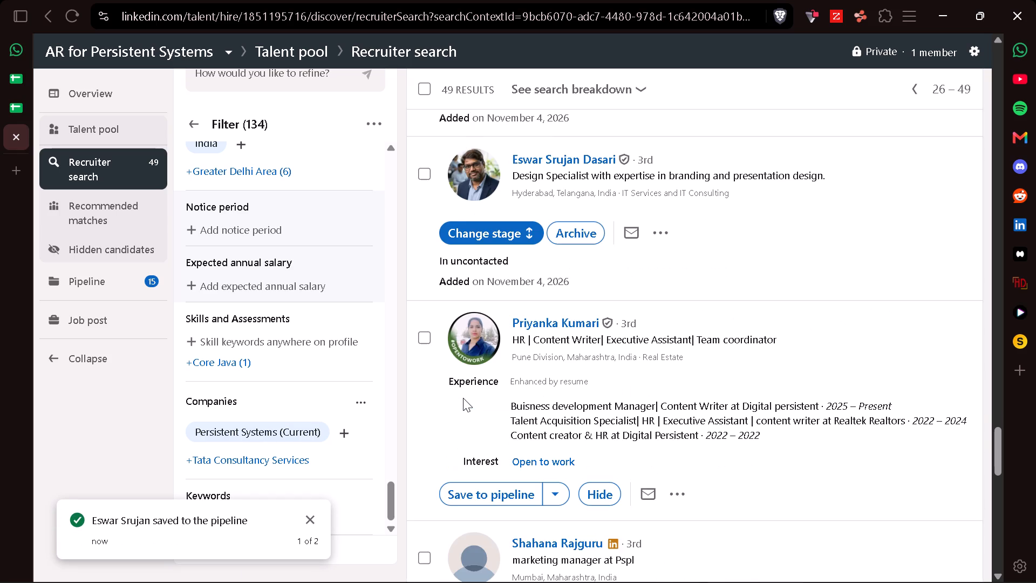
# Look through the remaining candidates on page 2 for current marketing contacts at Persistent Systems.
pyautogui.scroll(-5, 463, 398)
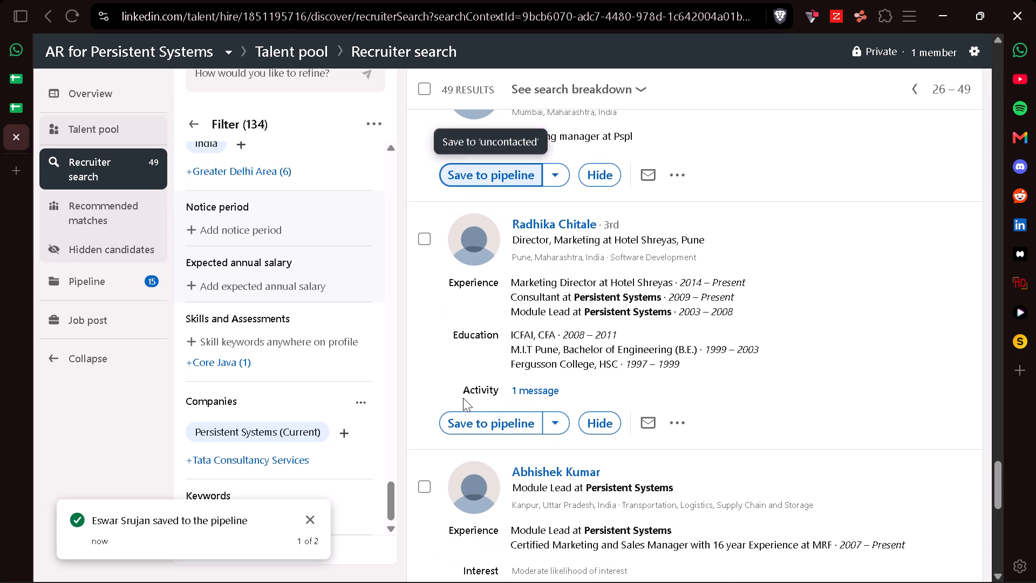
pyautogui.scroll(-1, 496, 347)
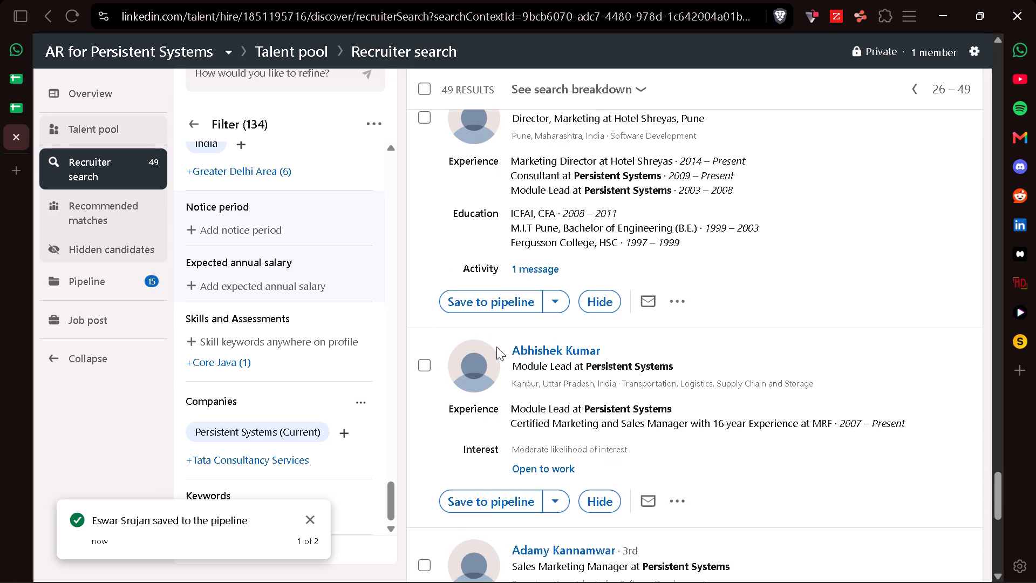
pyautogui.scroll(-7, 496, 347)
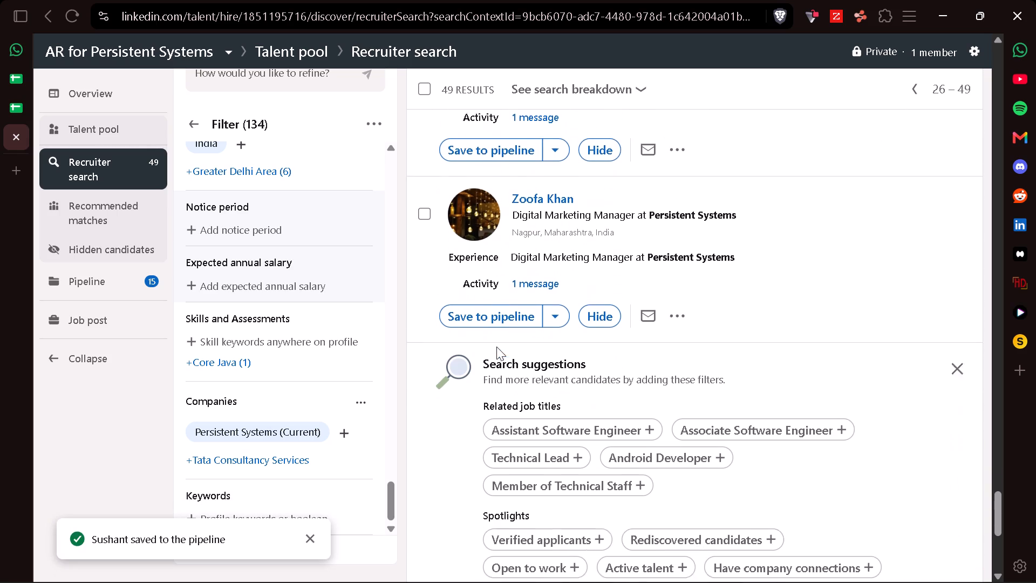
pyautogui.scroll(-5, 496, 347)
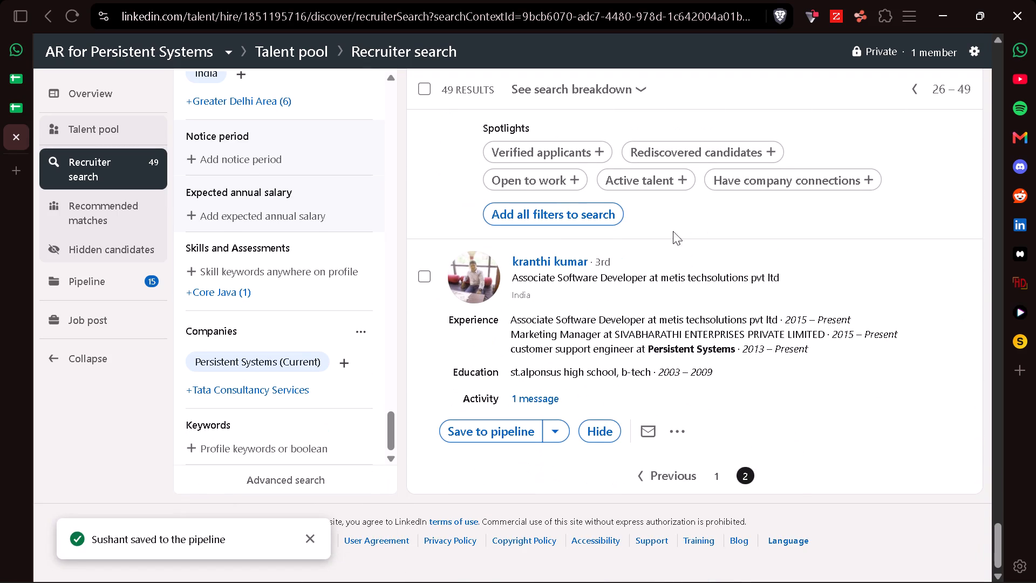
# Select all candidates in the project's pipeline and export them to CSV.
pyautogui.click(104, 288)
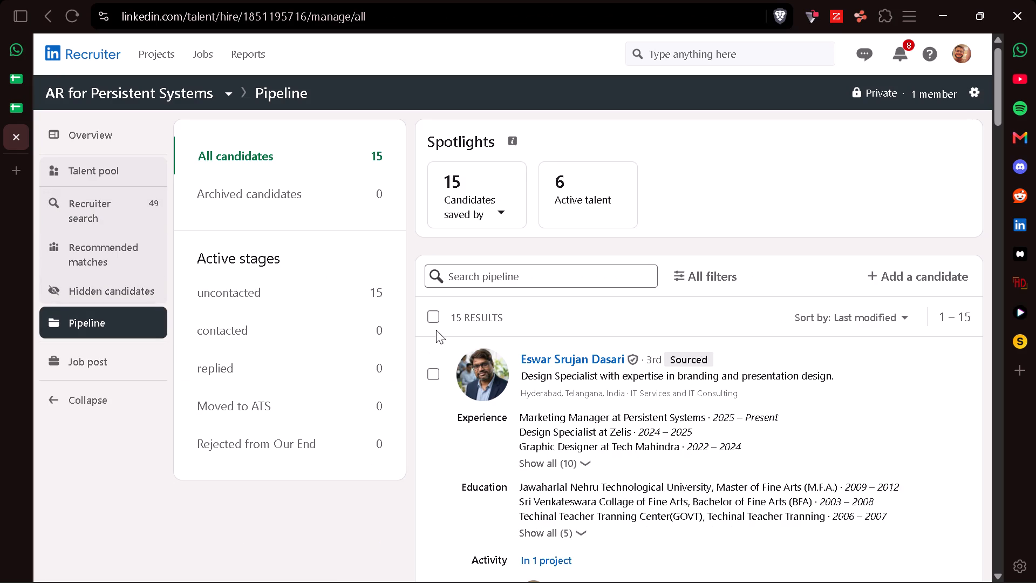
pyautogui.click(434, 319)
pyautogui.click(870, 323)
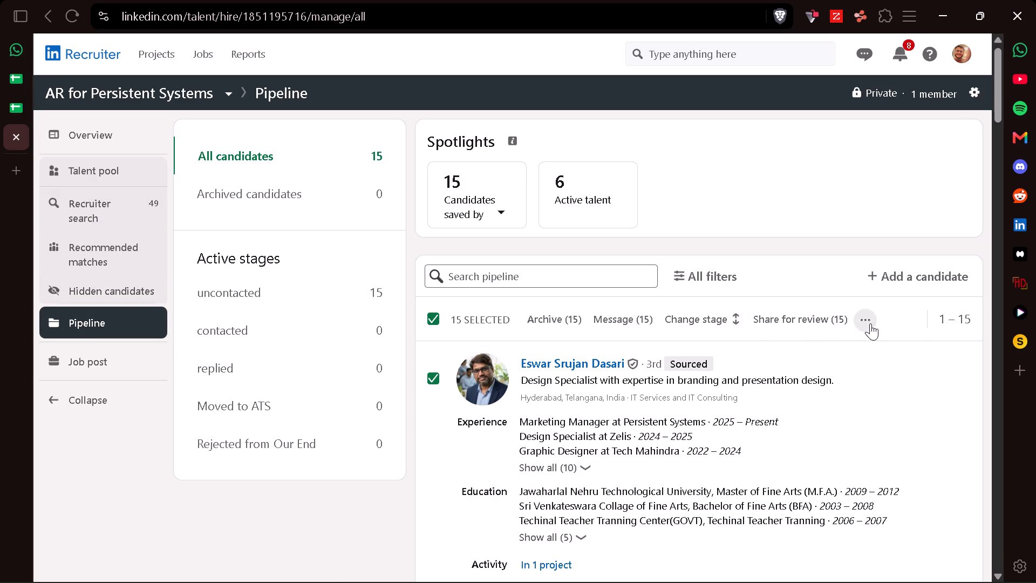
pyautogui.click(818, 423)
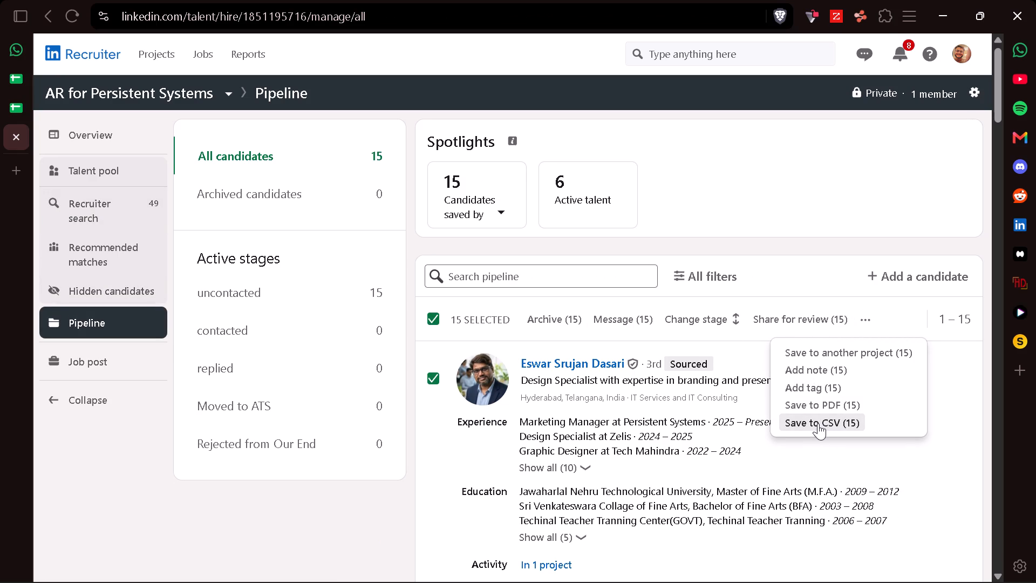
# Check the column layout of the Contact Map sheet and return to the pipeline_export file in Excel.
pyautogui.click(15, 137)
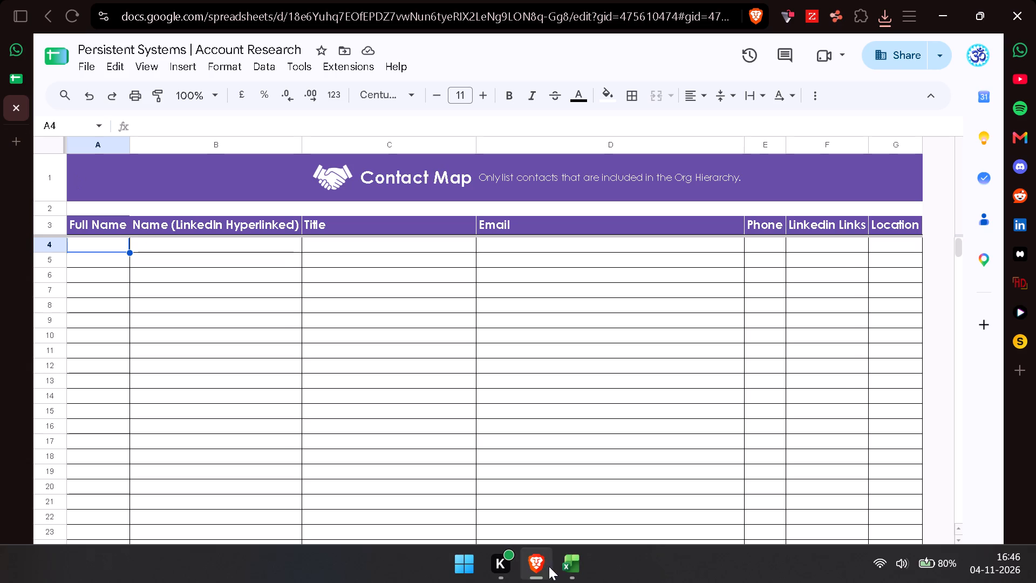
pyautogui.click(568, 572)
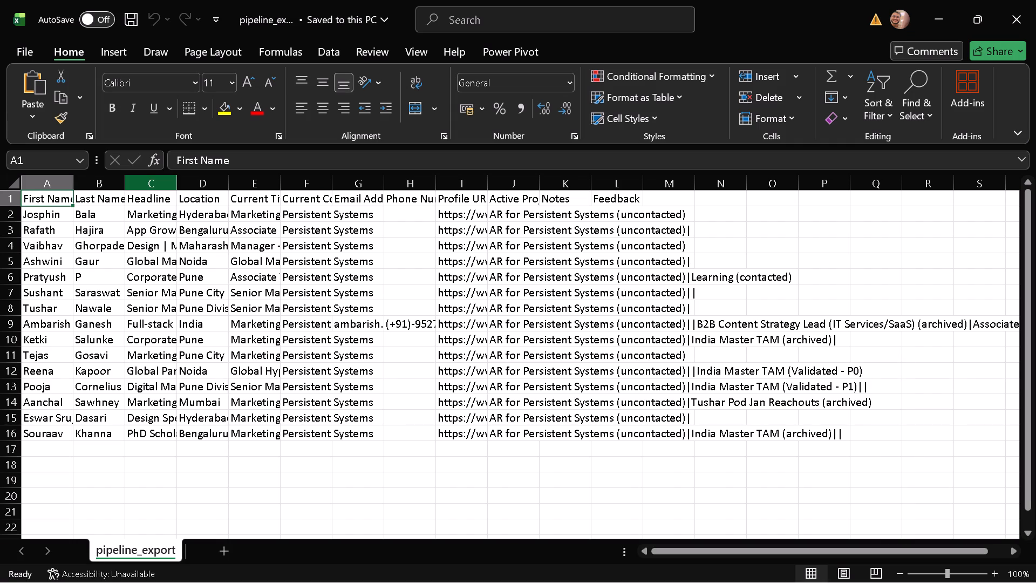
# Insert an empty column between Last Name and Headline in the pipeline_export sheet.
pyautogui.click(156, 182)
pyautogui.rightClick(156, 182)
pyautogui.click(197, 350)
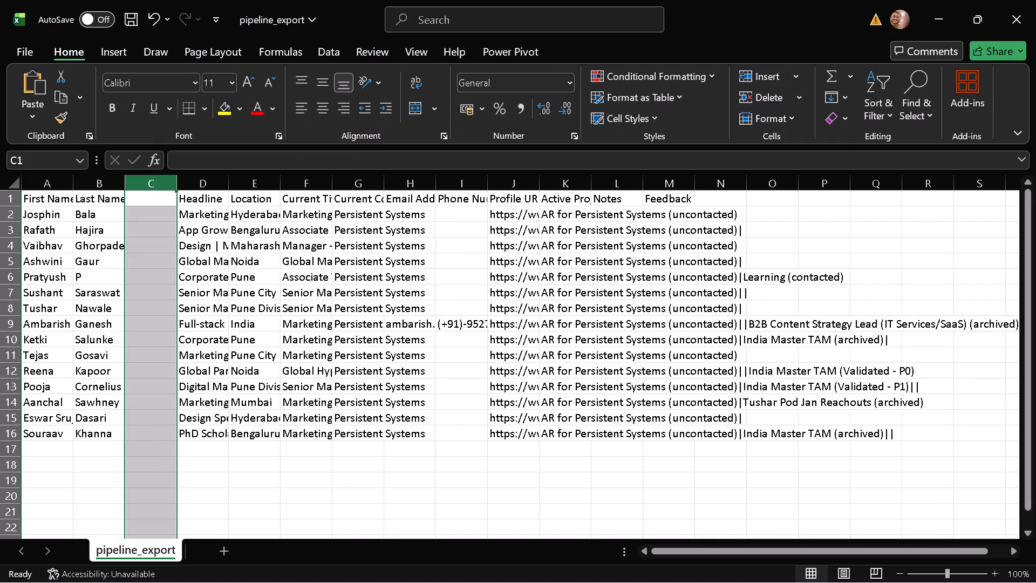
# Enter the formula =CONCATENATE(A2," ") in cell C2 to start combining the first name with a space.
pyautogui.click(145, 220)
pyautogui.write('=conc')
pyautogui.doubleClick(168, 248)
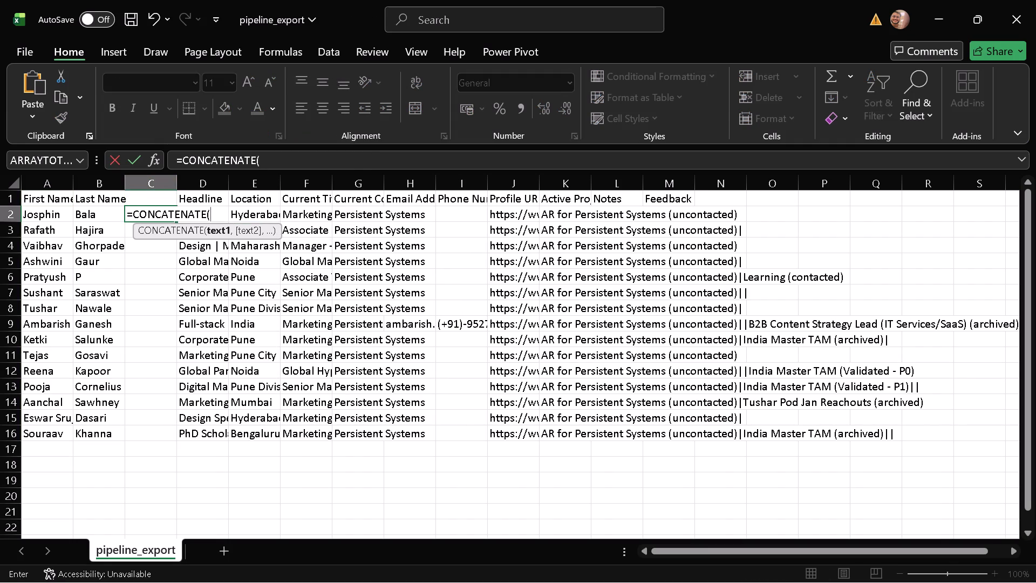
pyautogui.click(47, 220)
pyautogui.press(',')
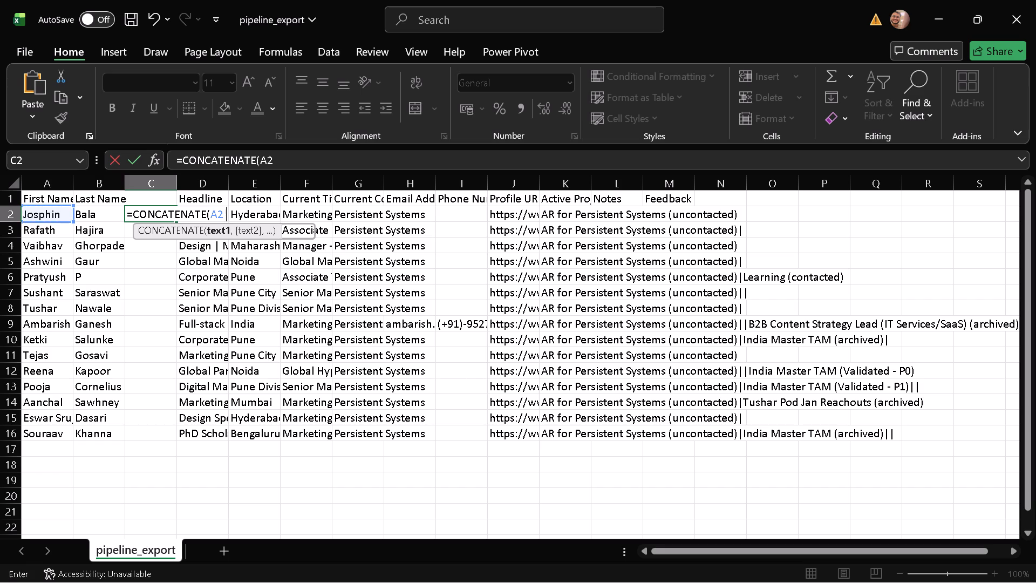
pyautogui.press('space')
pyautogui.write('"')
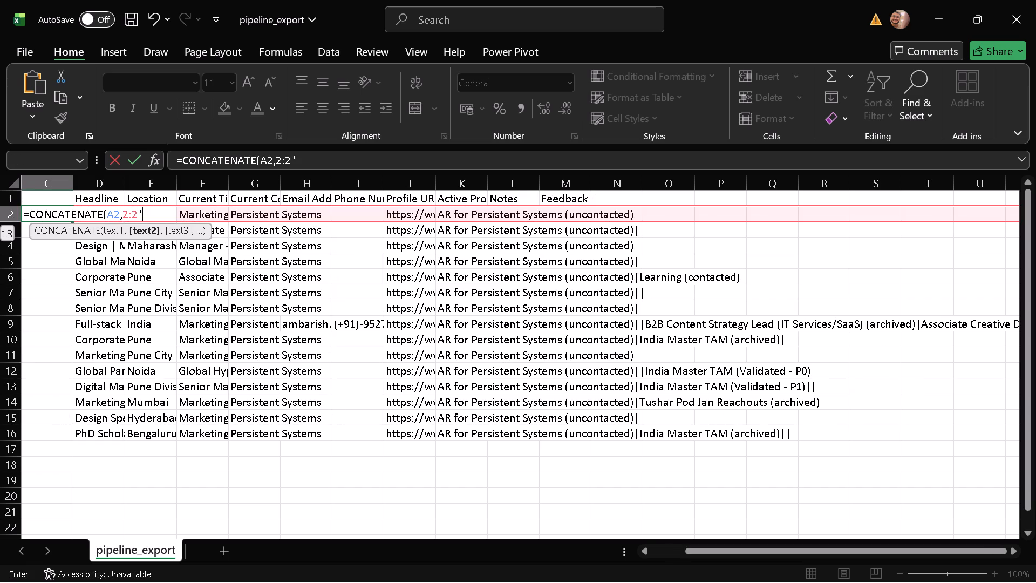
pyautogui.press('BackSpace')
pyautogui.press('BackSpace')
pyautogui.press('BackSpace')
pyautogui.press('BackSpace')
pyautogui.write('" "')
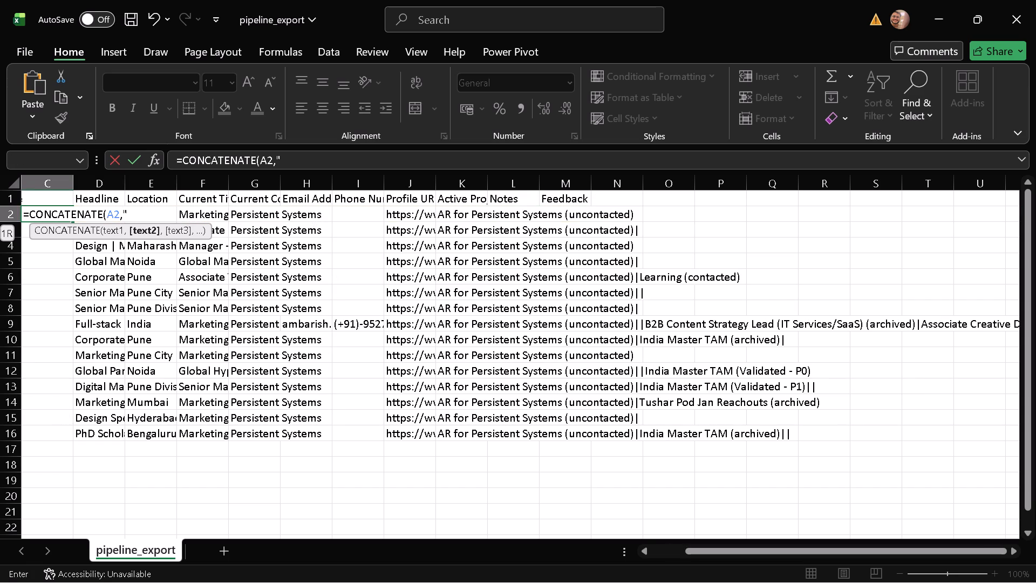
pyautogui.press('Return')
# Extend the formula in C2 with the last name so it reads =CONCATENATE(A2," ",B2).
pyautogui.hscroll(4, 165, 249)
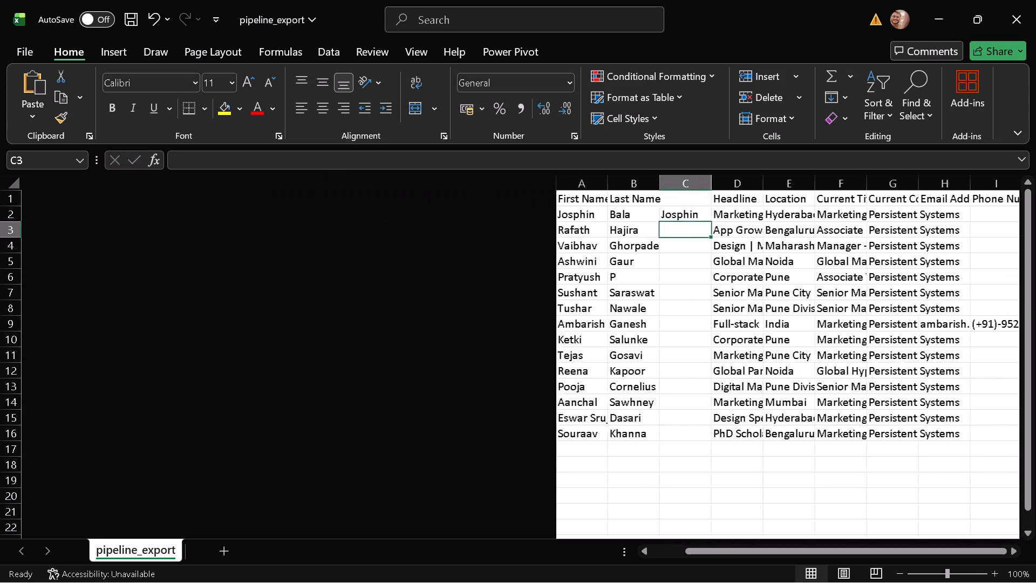
pyautogui.click(144, 214)
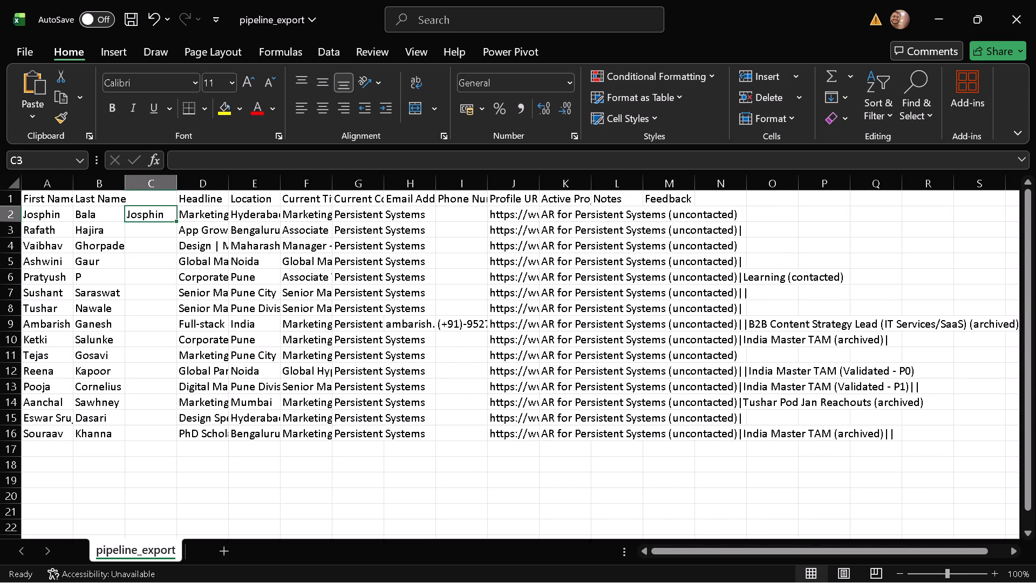
pyautogui.click(290, 160)
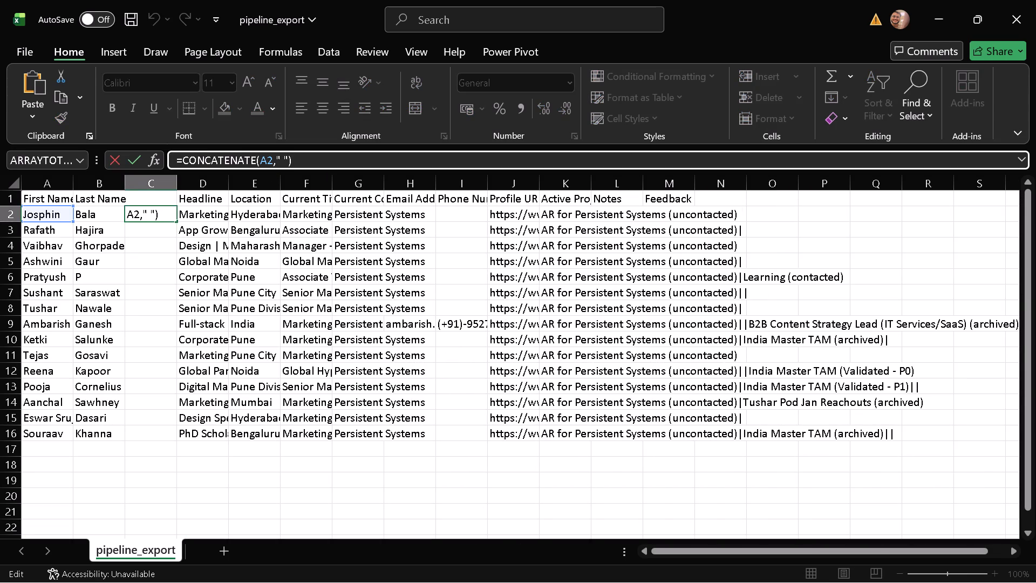
pyautogui.press('Left')
pyautogui.press(',')
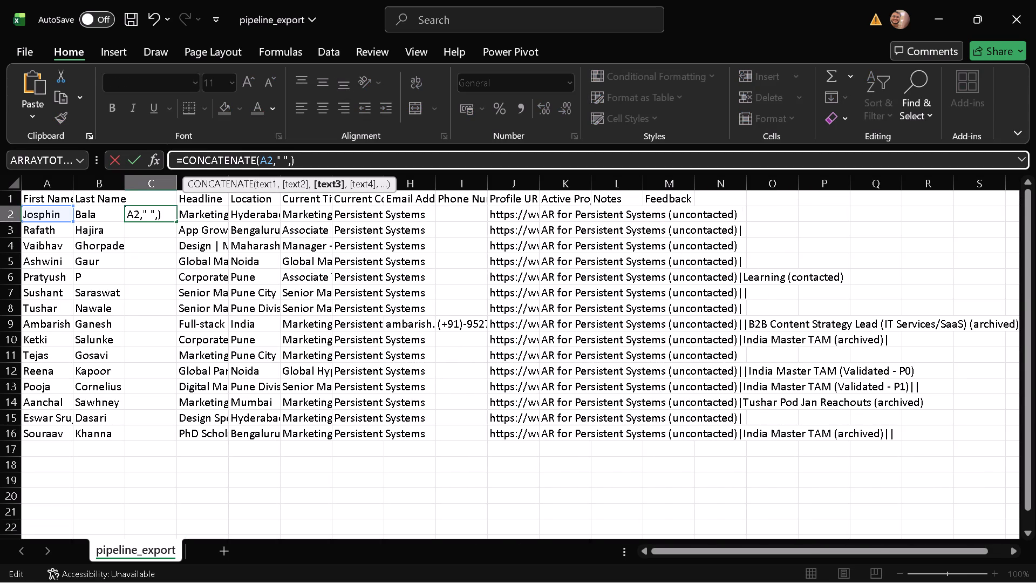
pyautogui.click(105, 215)
pyautogui.press('Return')
pyautogui.press('Up')
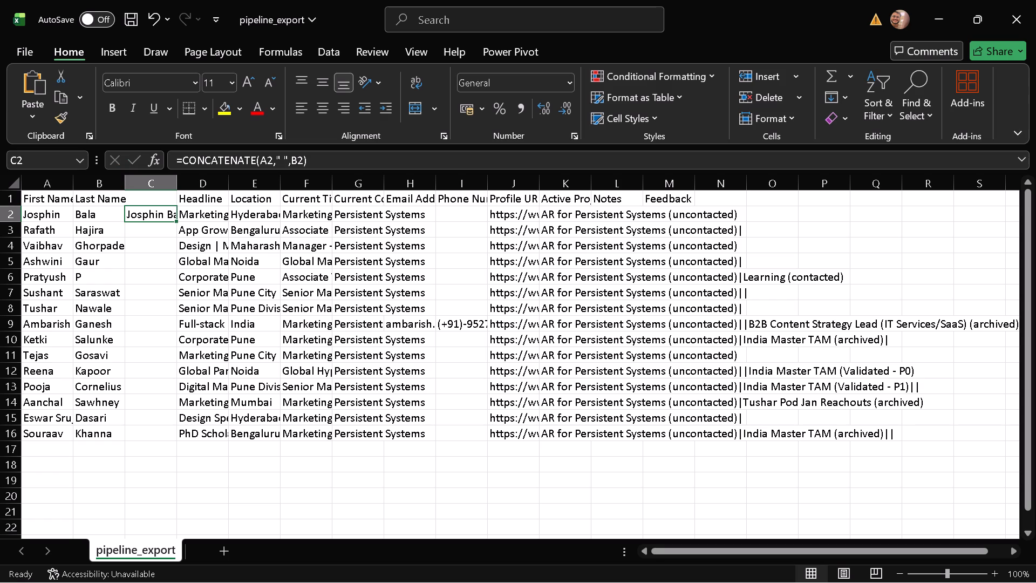
# Fill the CONCATENATE formula from C2 down through C16 in the pipeline_export sheet.
pyautogui.moveTo(177, 222); pyautogui.dragTo(156, 443)
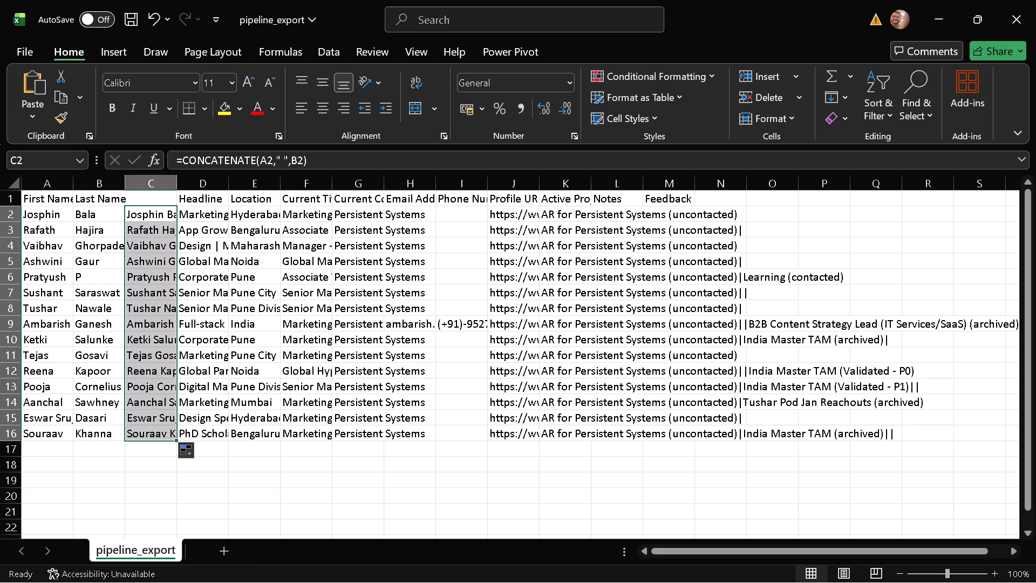
# Copy the combined names in C2:C16 into the Contact Map's Full Name column in the browser, starting at A4.
pyautogui.hotkey('ctrl', 'c')
pyautogui.click(537, 568)
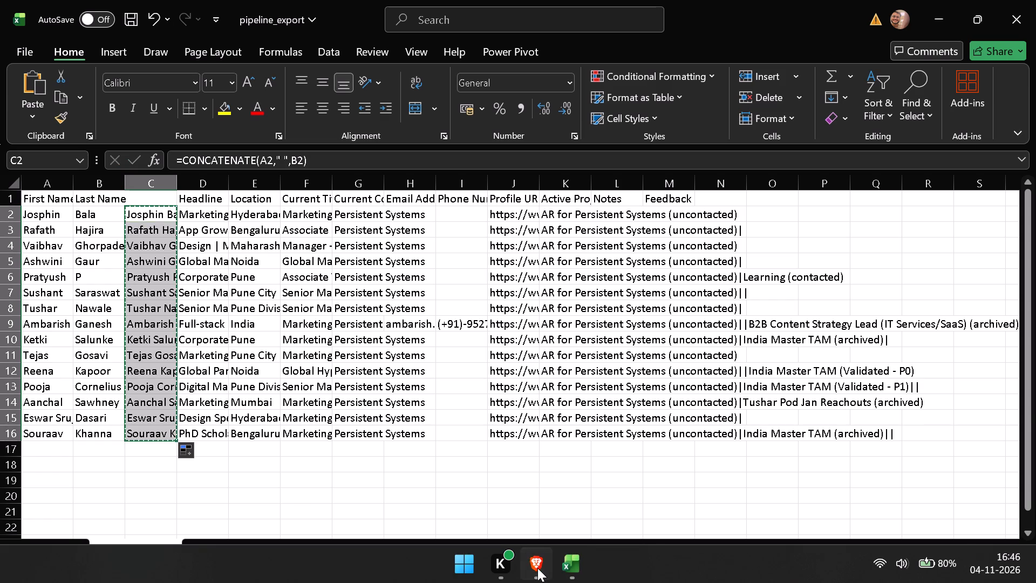
pyautogui.hotkey('ctrl', 'v')
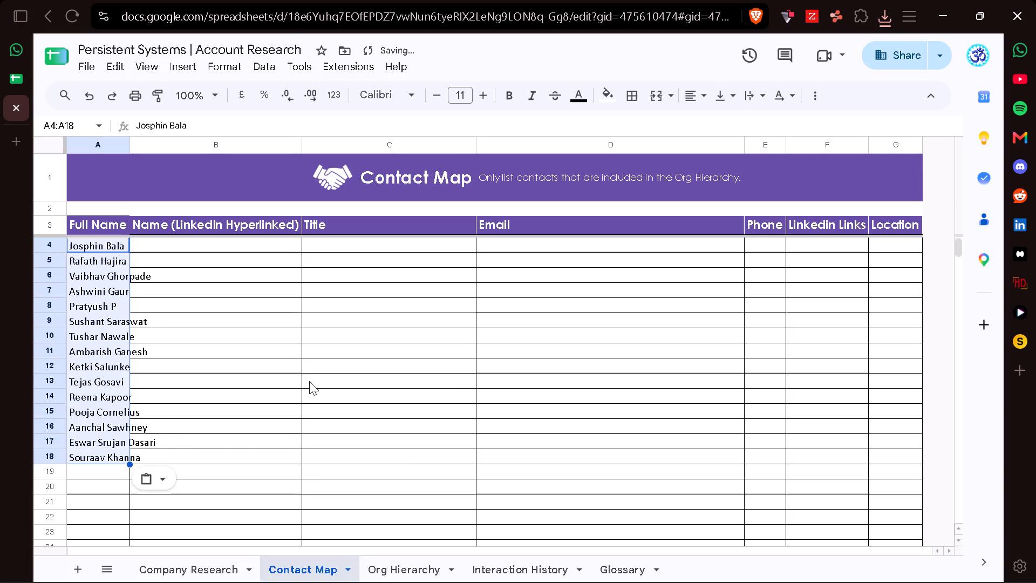
# Copy the Current Title values F2:F16 from the Excel export into the Contact Map's Title column, starting at C4.
pyautogui.press('Right')
pyautogui.press('Right')
pyautogui.click(575, 557)
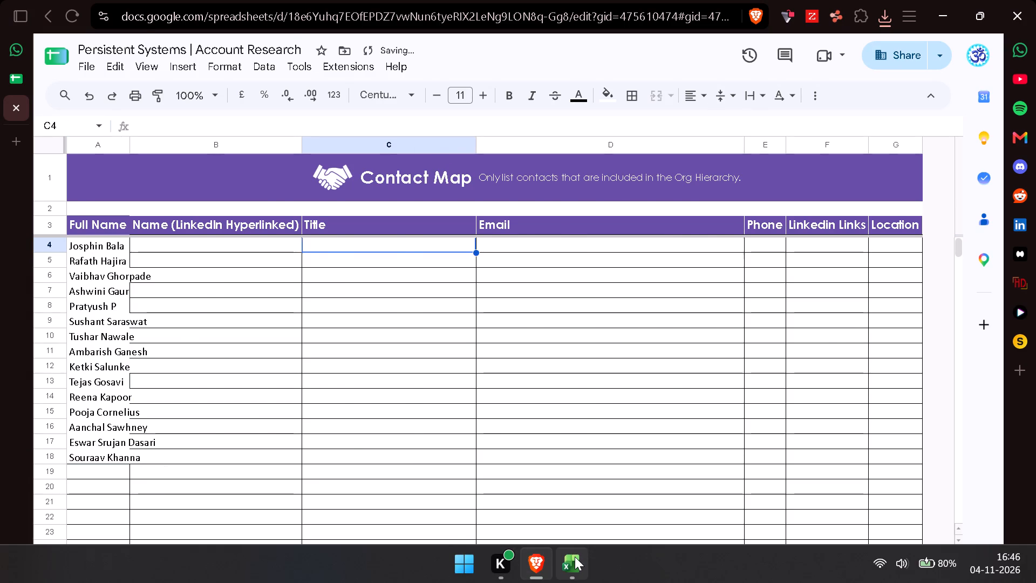
pyautogui.click(304, 219)
pyautogui.hotkey('ctrl', 'shift', 'Down')
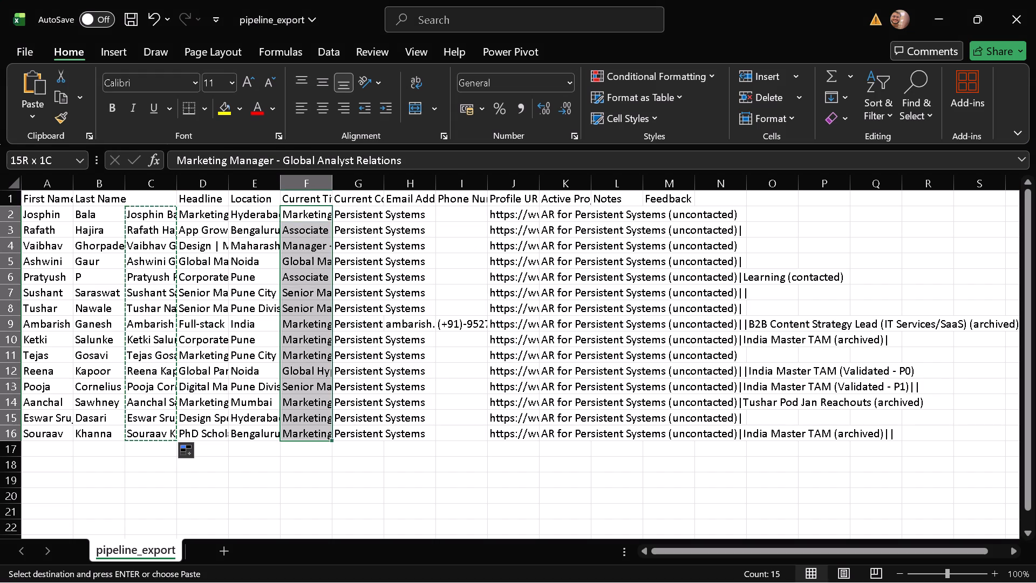
pyautogui.hotkey('ctrl', 'c')
pyautogui.click(533, 567)
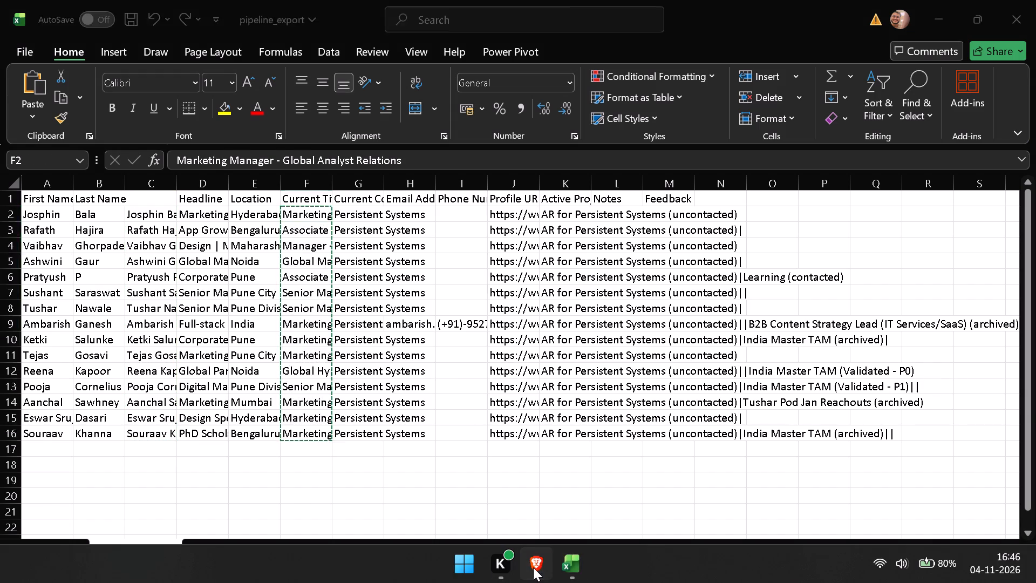
pyautogui.hotkey('ctrl', 'v')
# Copy the Profile URL values J2:J16 from the Excel export into the Contact Map's Linkedin Links column, starting at F4.
pyautogui.press('Right')
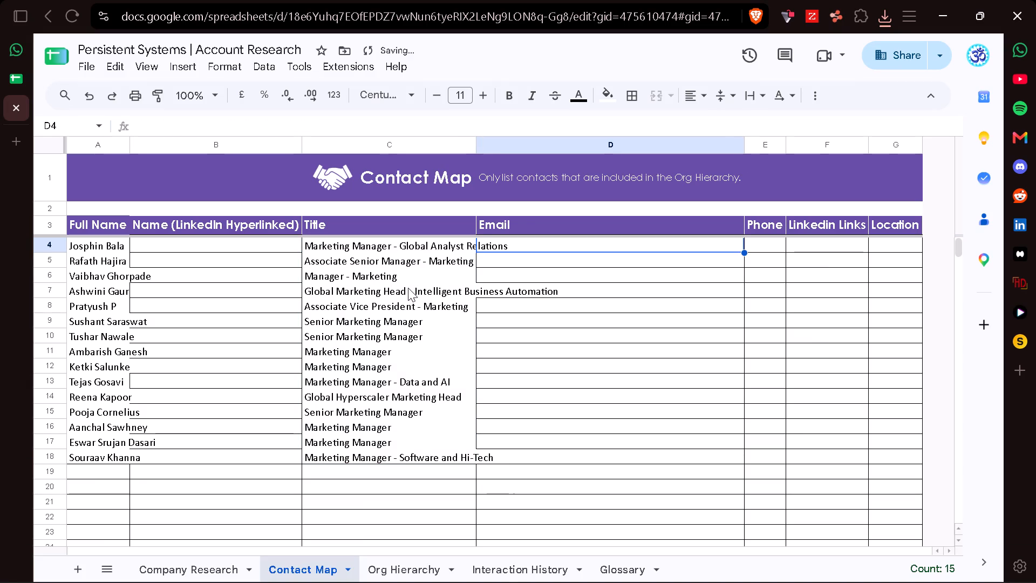
pyautogui.press('Right')
pyautogui.press('Right')
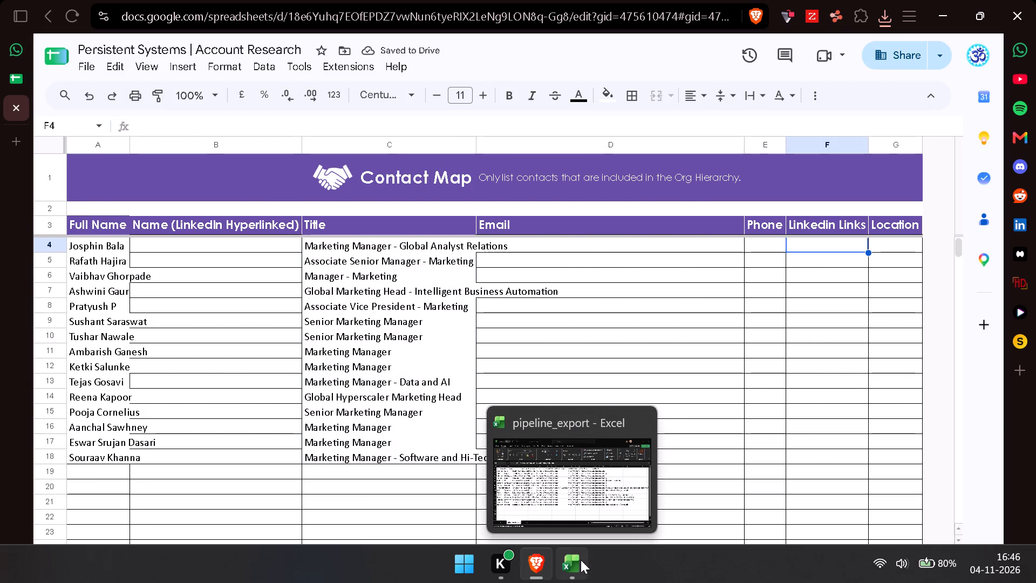
pyautogui.click(581, 560)
pyautogui.click(515, 218)
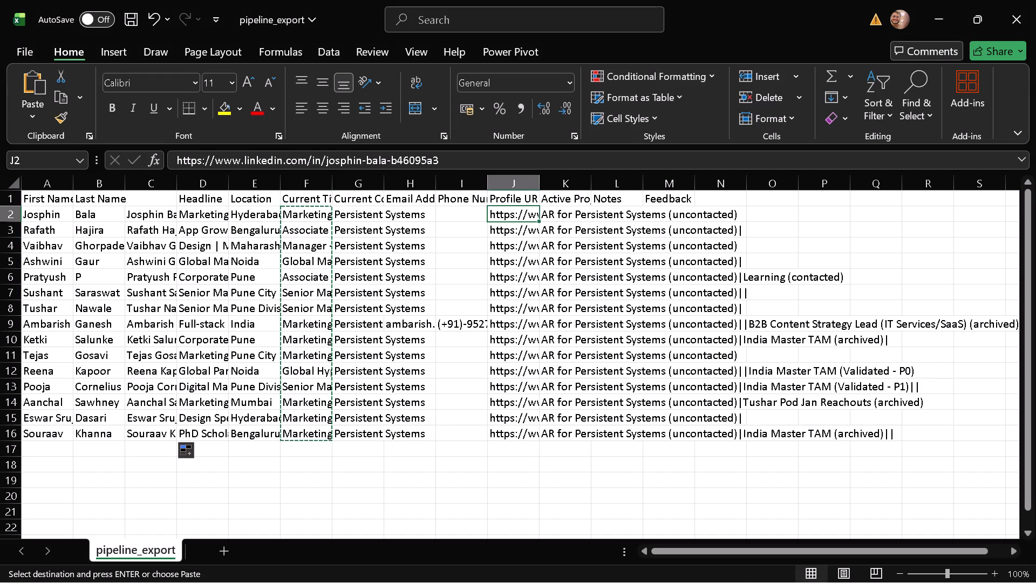
pyautogui.hotkey('ctrl', 'shift', 'Down')
pyautogui.hotkey('ctrl', 'c')
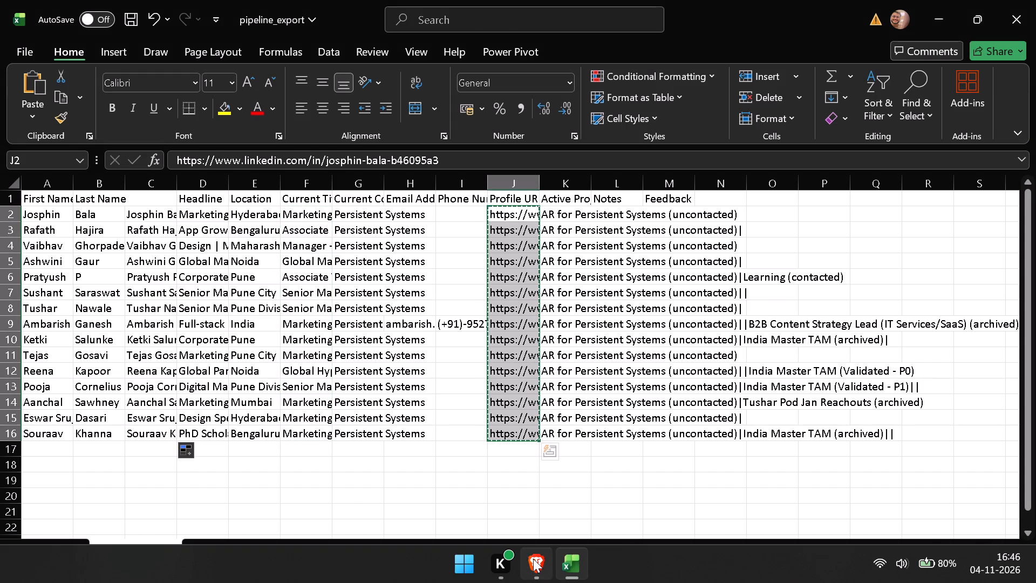
pyautogui.click(533, 559)
pyautogui.hotkey('ctrl', 'v')
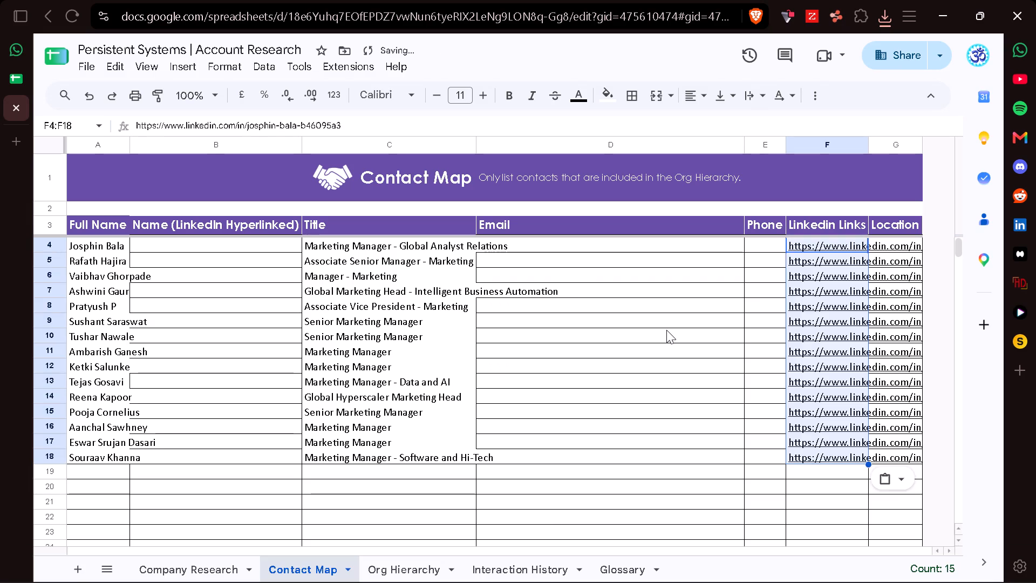
# Copy the Location values E2:E16 from the Excel export into the Contact Map's Location column, starting at G4.
pyautogui.press('Right')
pyautogui.click(569, 566)
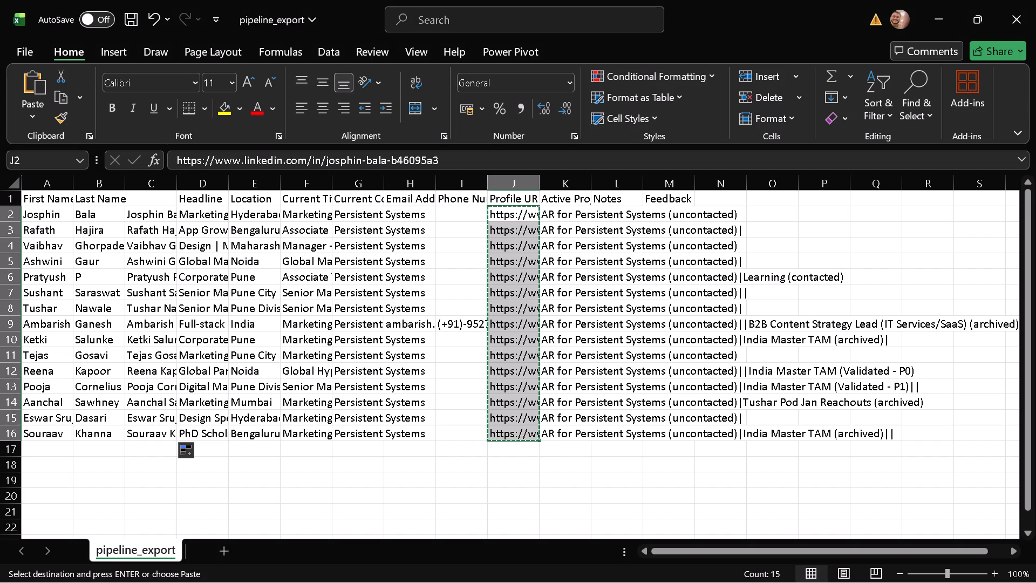
pyautogui.click(259, 215)
pyautogui.hotkey('ctrl', 'shift', 'Down')
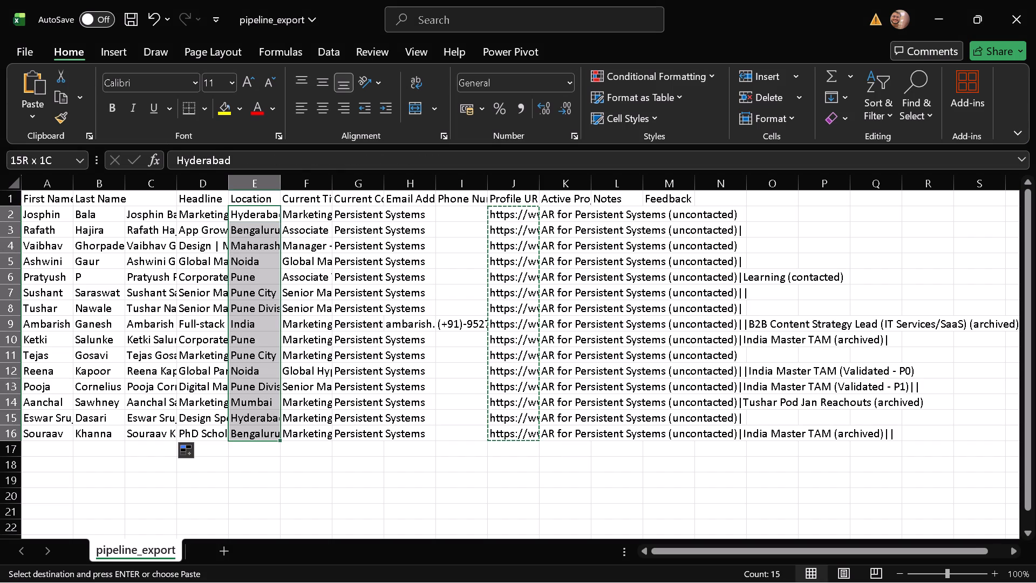
pyautogui.hotkey('ctrl', 'c')
pyautogui.click(538, 552)
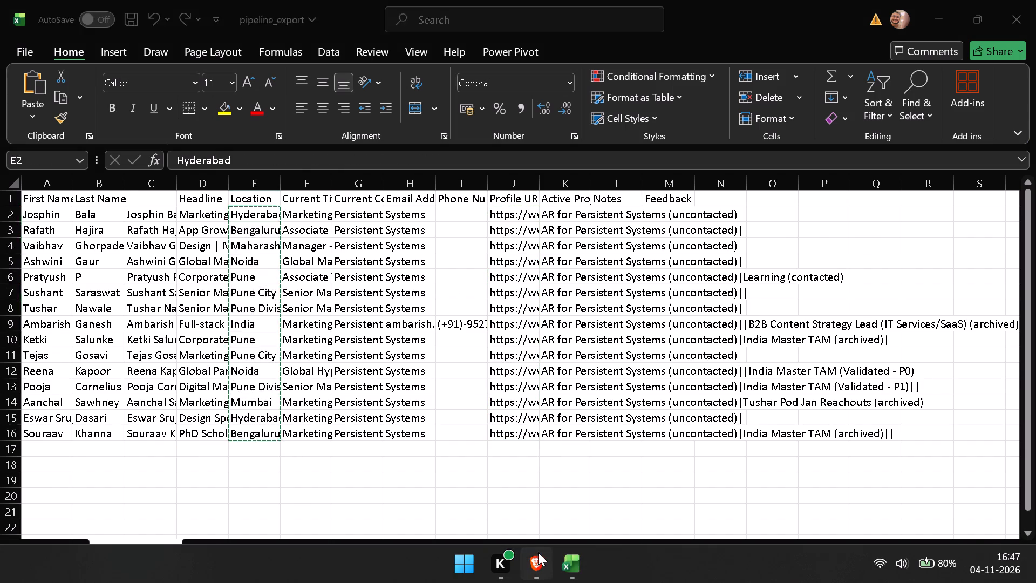
pyautogui.hscroll(-3, 677, 354)
pyautogui.hotkey('ctrl', 'v')
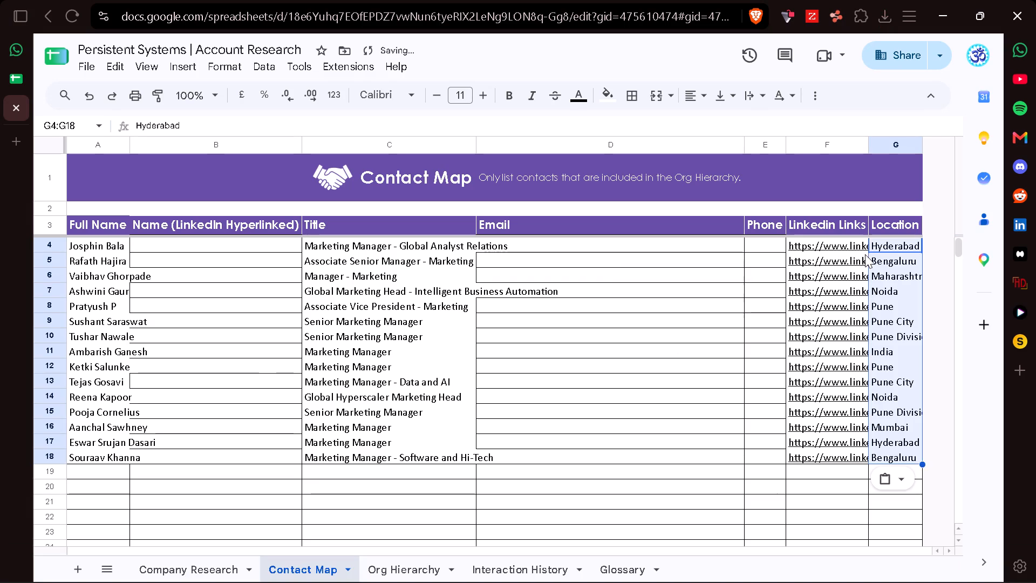
# Close the pipeline_export workbook in Excel and return to the Contact Map in the browser.
pyautogui.click(568, 565)
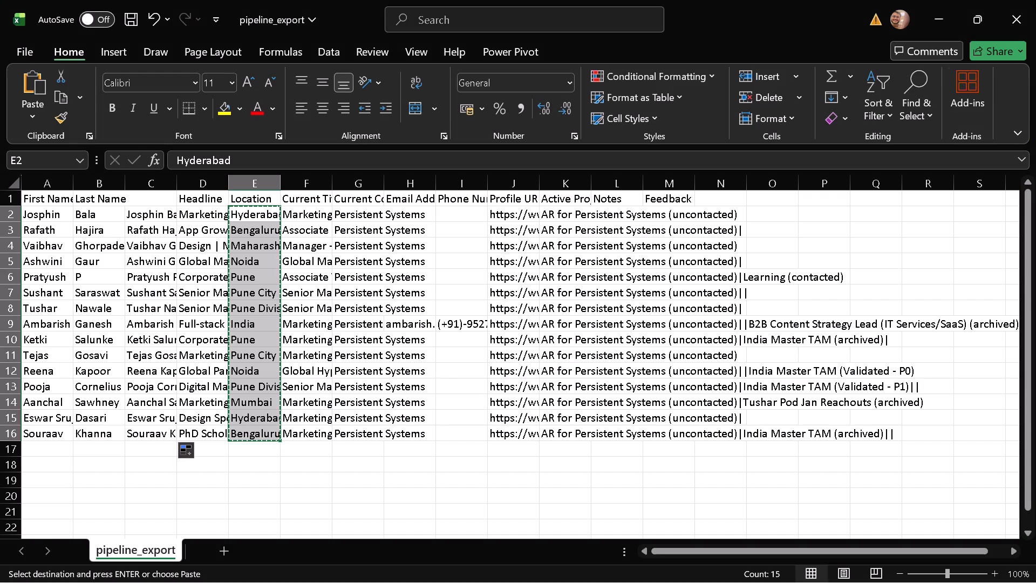
pyautogui.click(1035, 0)
pyautogui.click(544, 320)
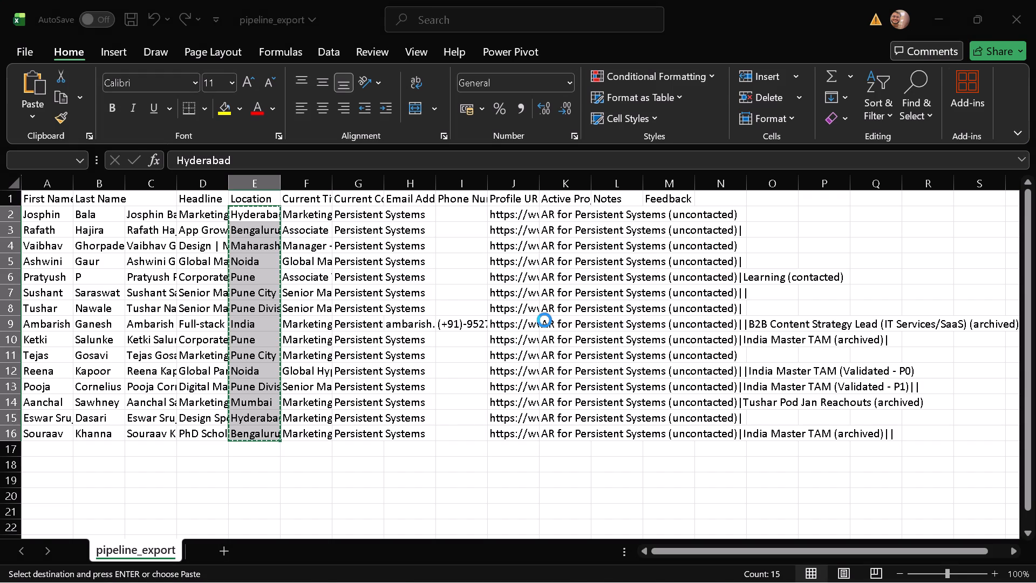
# Enter the formula =HYPERLINK(F4,A4) in cell B4 under Name (LinkedIn Hyperlinked).
pyautogui.hscroll(5, 544, 320)
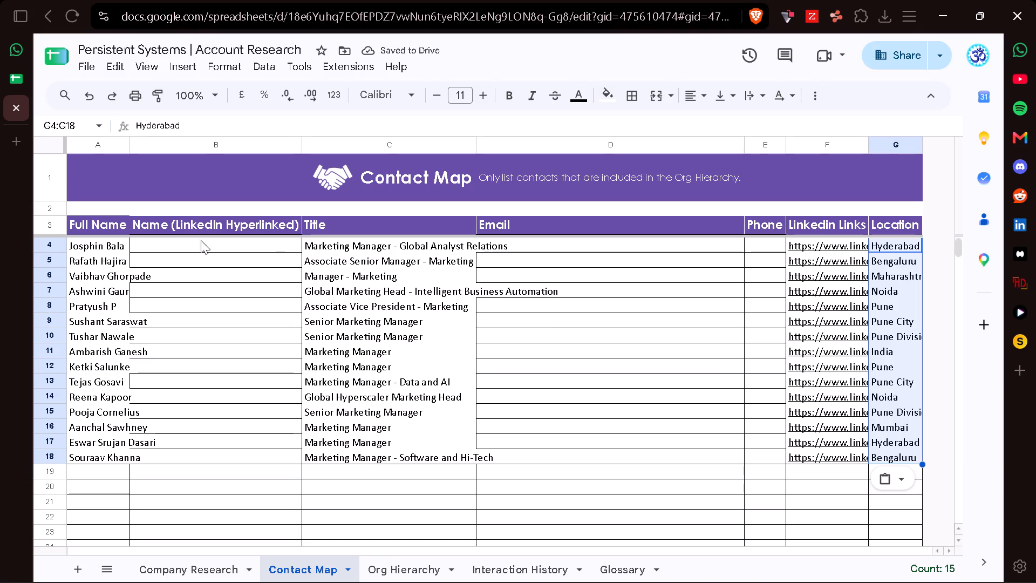
pyautogui.click(185, 254)
pyautogui.press('Up')
pyautogui.write('=hyp')
pyautogui.click(195, 271)
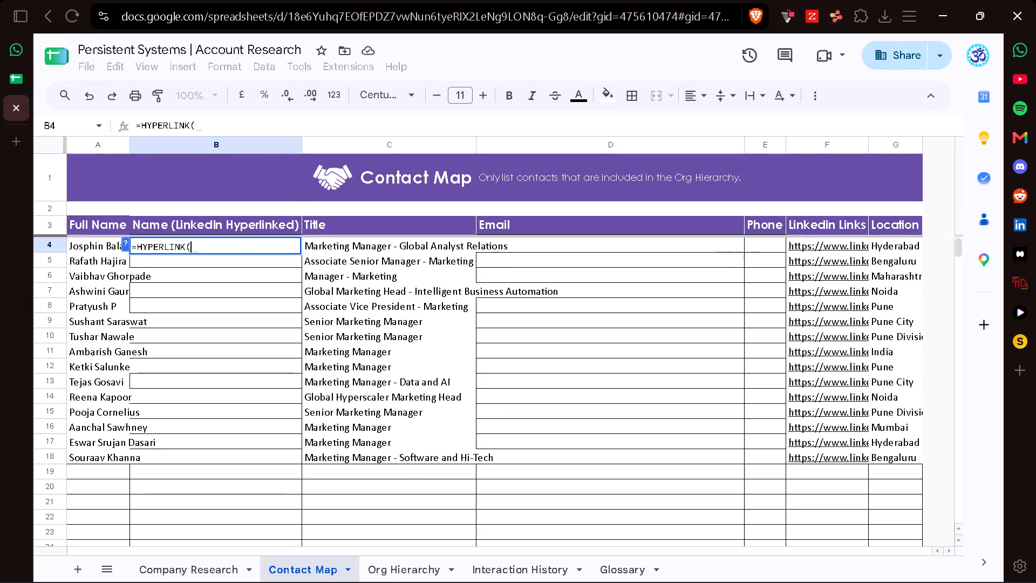
pyautogui.click(814, 243)
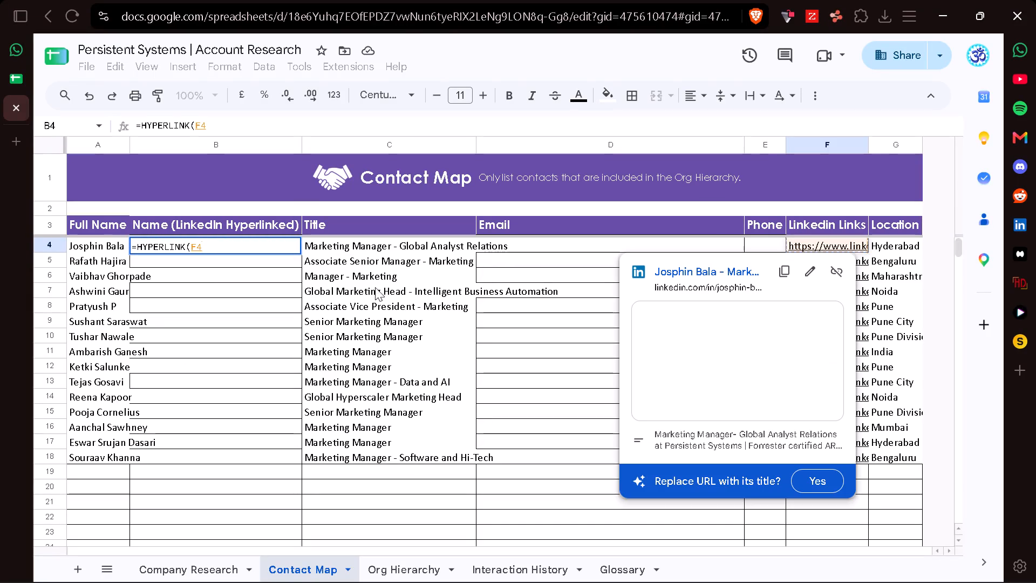
pyautogui.press(',')
pyautogui.click(80, 247)
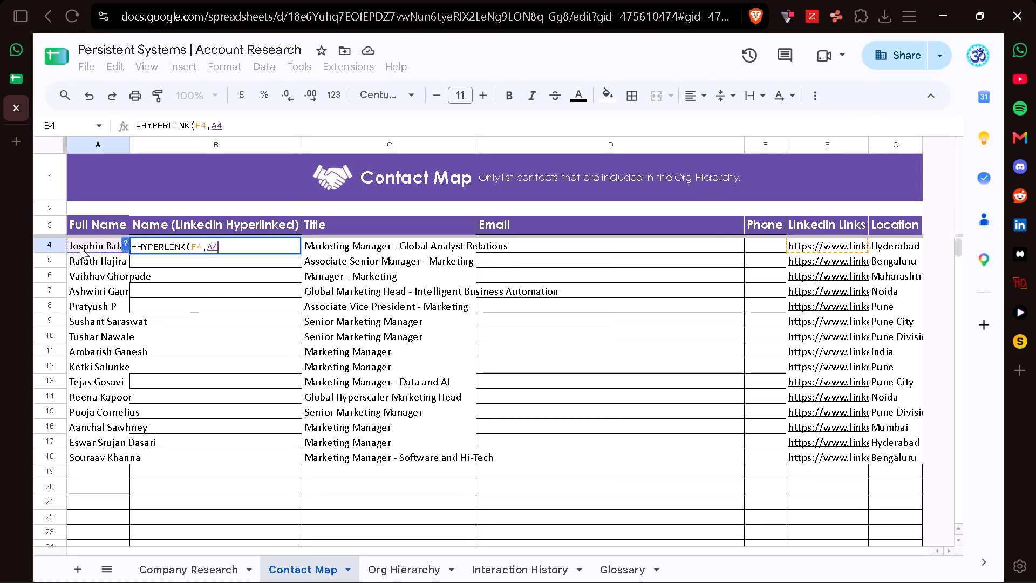
pyautogui.press('Return')
# Fill the HYPERLINK formula from B4 down to B18.
pyautogui.press('Up')
pyautogui.moveTo(302, 250); pyautogui.dragTo(141, 462)
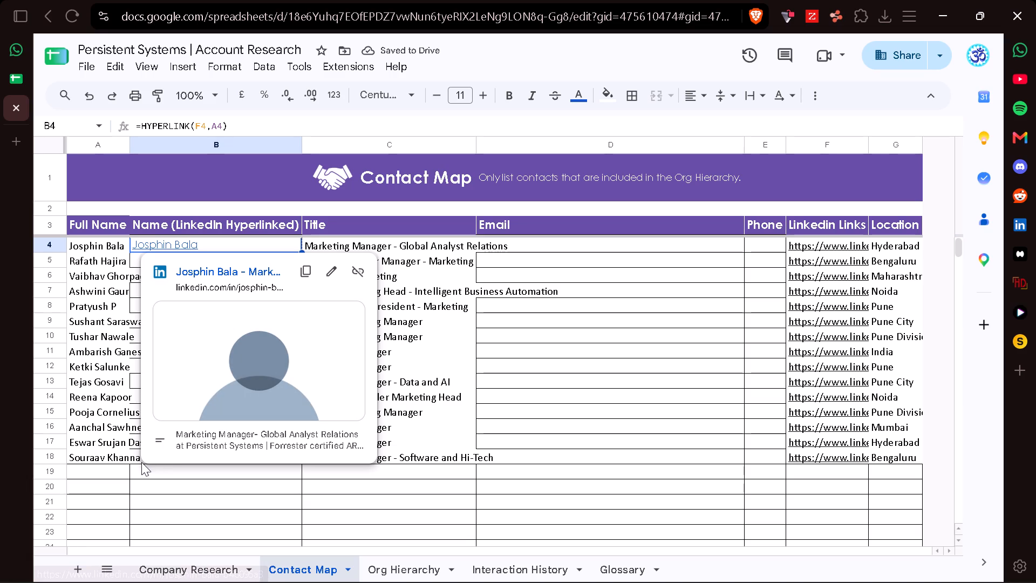
pyautogui.moveTo(141, 462); pyautogui.dragTo(137, 463)
# Set the font of the contact data in A4:G18 to Century Gothic.
pyautogui.click(89, 245)
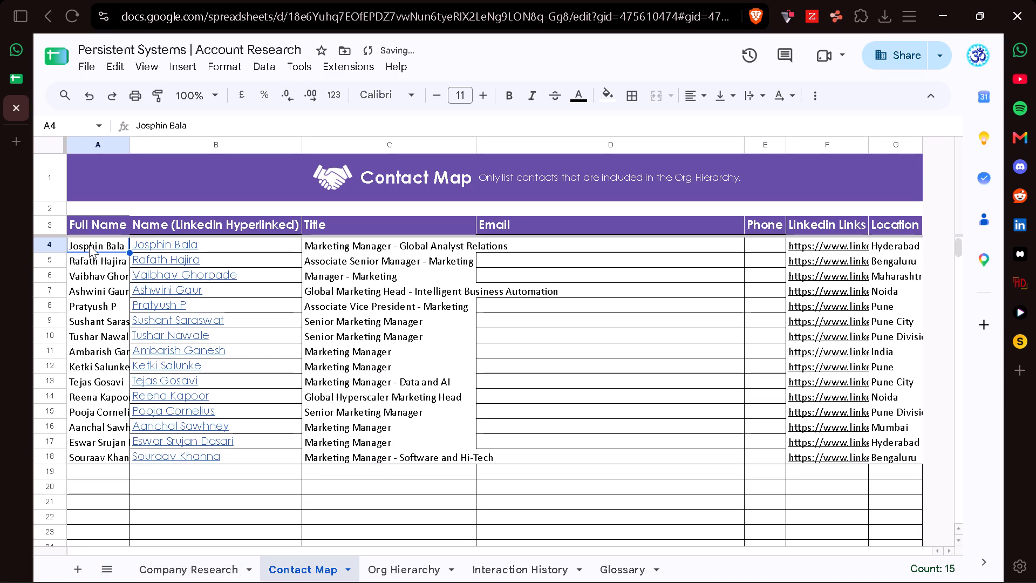
pyautogui.hotkey('ctrl', 'shift', 'Down')
pyautogui.hotkey('ctrl', 'shift', 'Right')
pyautogui.hotkey('ctrl', 'shift', 'Right')
pyautogui.hotkey('ctrl', 'shift', 'Right')
pyautogui.hotkey('ctrl', 'shift', 'Right')
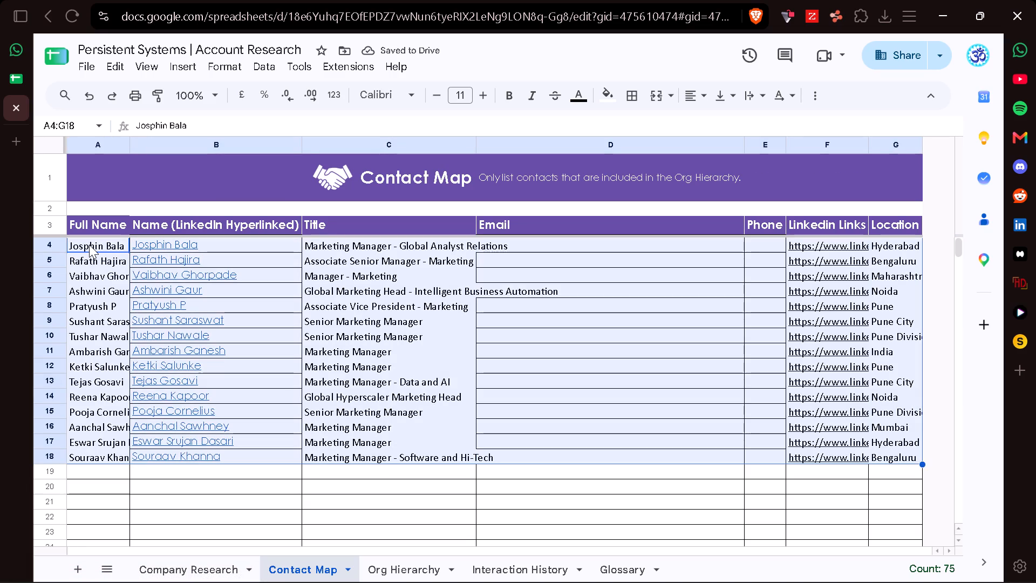
pyautogui.click(399, 96)
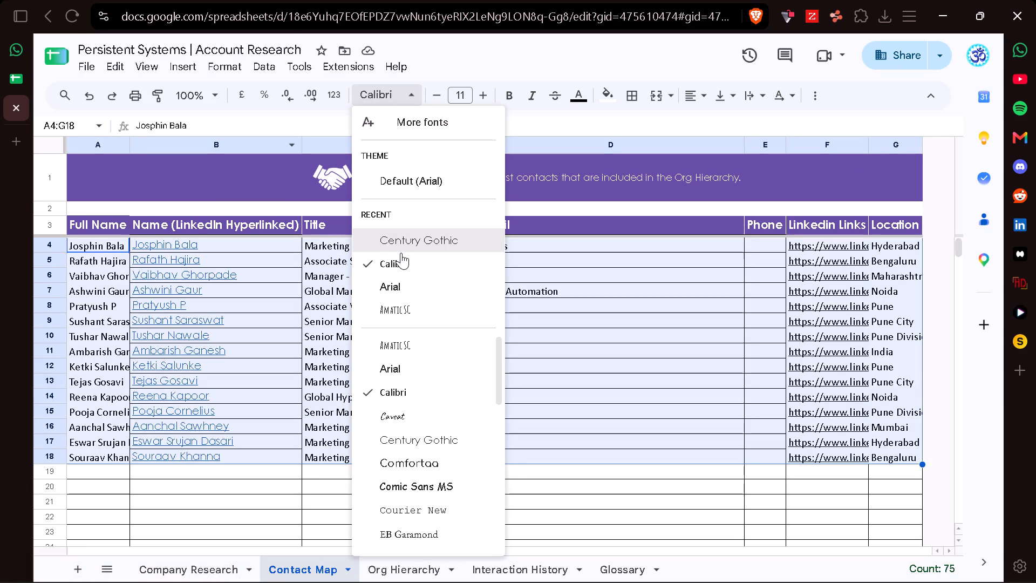
pyautogui.click(383, 235)
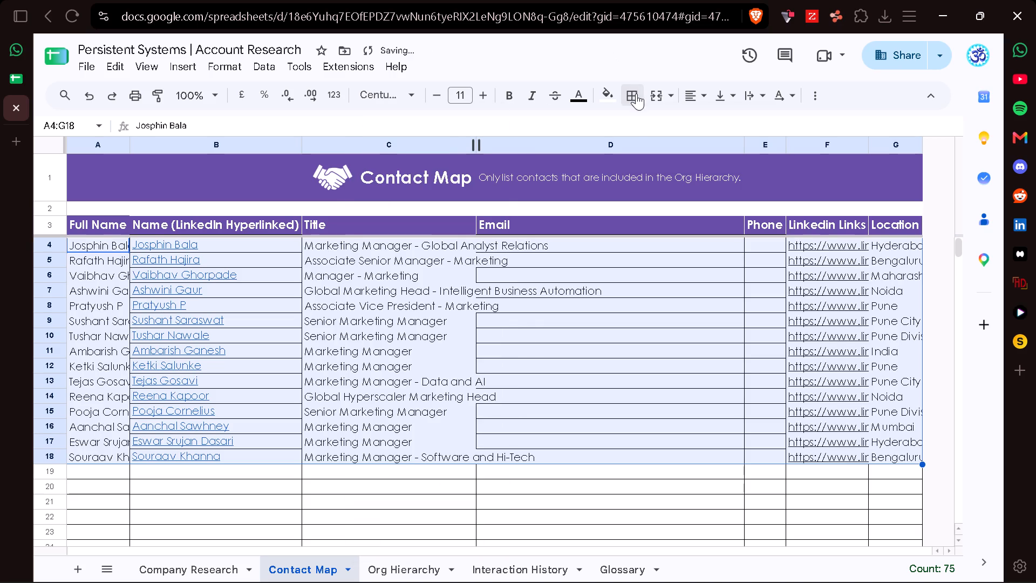
# Apply all borders and middle vertical alignment to the contact data in A4:G18.
pyautogui.click(636, 93)
pyautogui.click(640, 122)
pyautogui.click(729, 96)
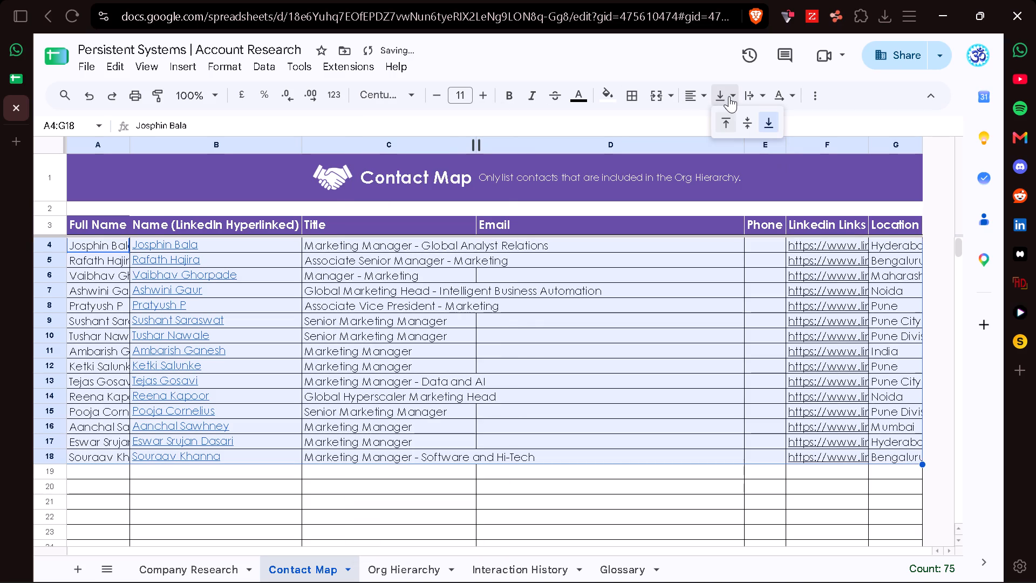
pyautogui.click(739, 112)
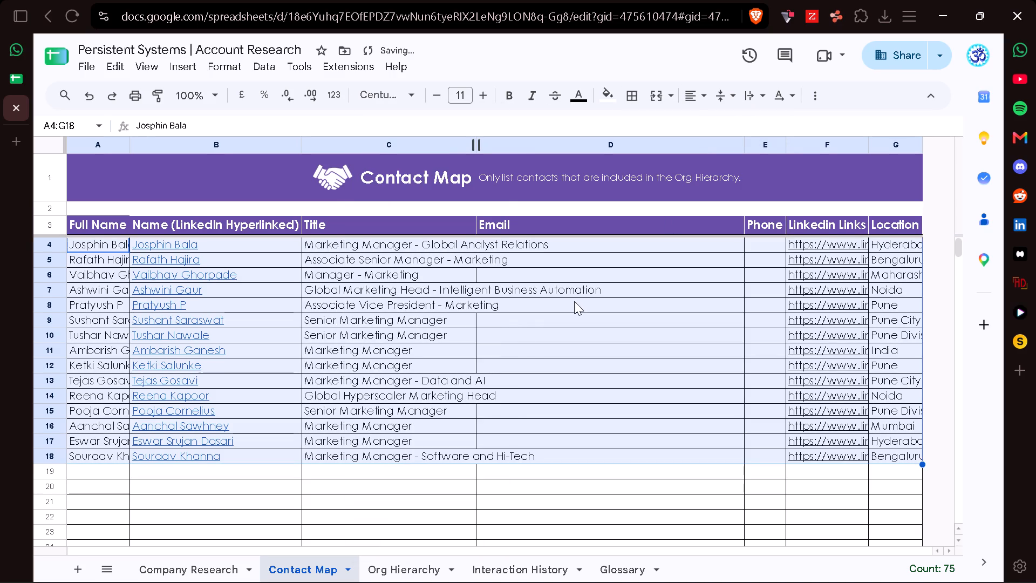
# Reset the text colour of the contact data in A4:G18 to its default.
pyautogui.click(573, 99)
pyautogui.click(589, 122)
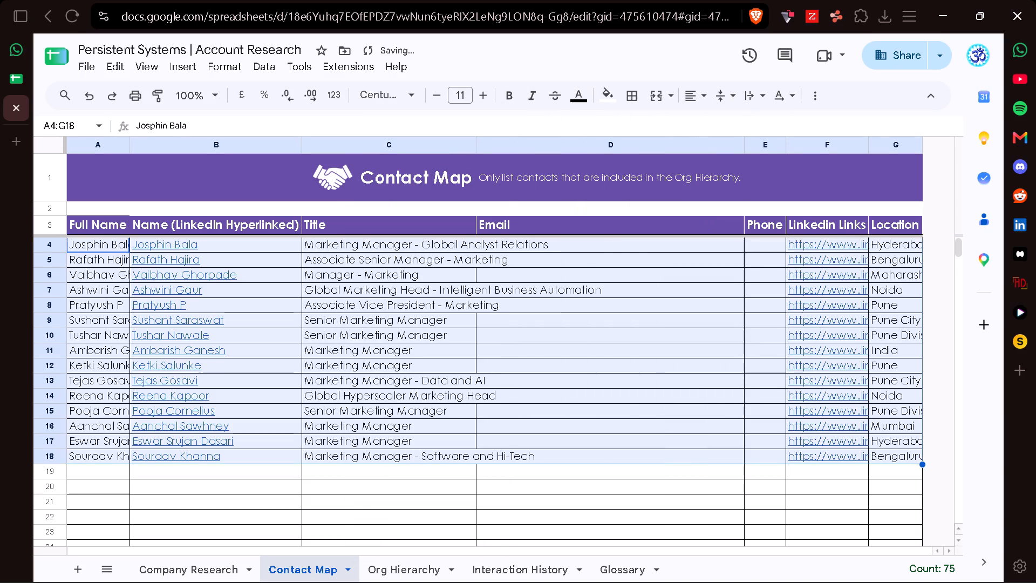
# Sort the contact range A4:G18 by column A from A to Z, without a header row.
pyautogui.rightClick(496, 227)
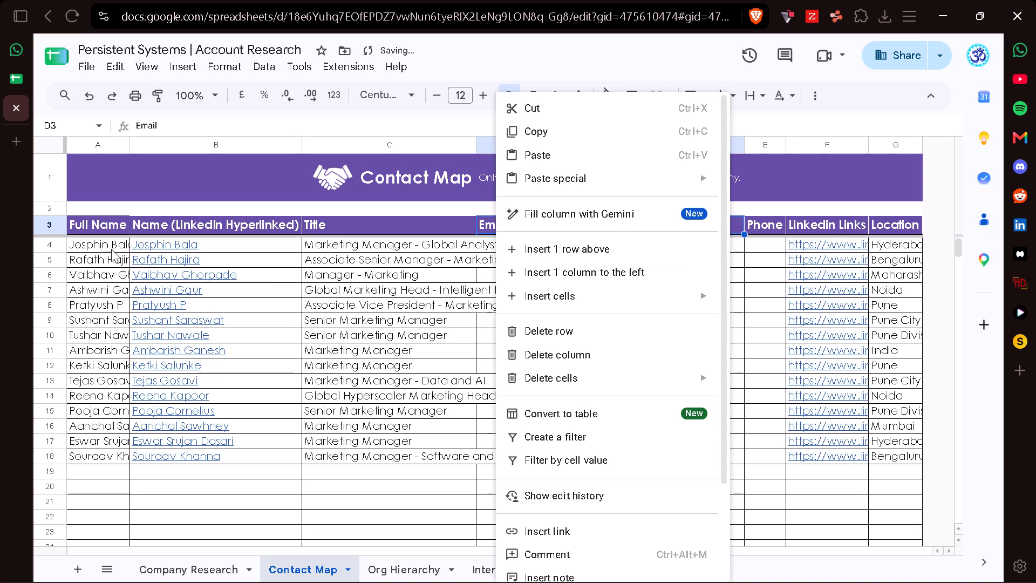
pyautogui.click(111, 249)
pyautogui.hotkey('ctrl', 'shift', 'Down')
pyautogui.hotkey('ctrl', 'shift', 'Right')
pyautogui.hotkey('ctrl', 'shift', 'Right')
pyautogui.hotkey('ctrl', 'shift', 'Right')
pyautogui.hotkey('ctrl', 'shift', 'Right')
pyautogui.hotkey('ctrl', 'shift', 'Right')
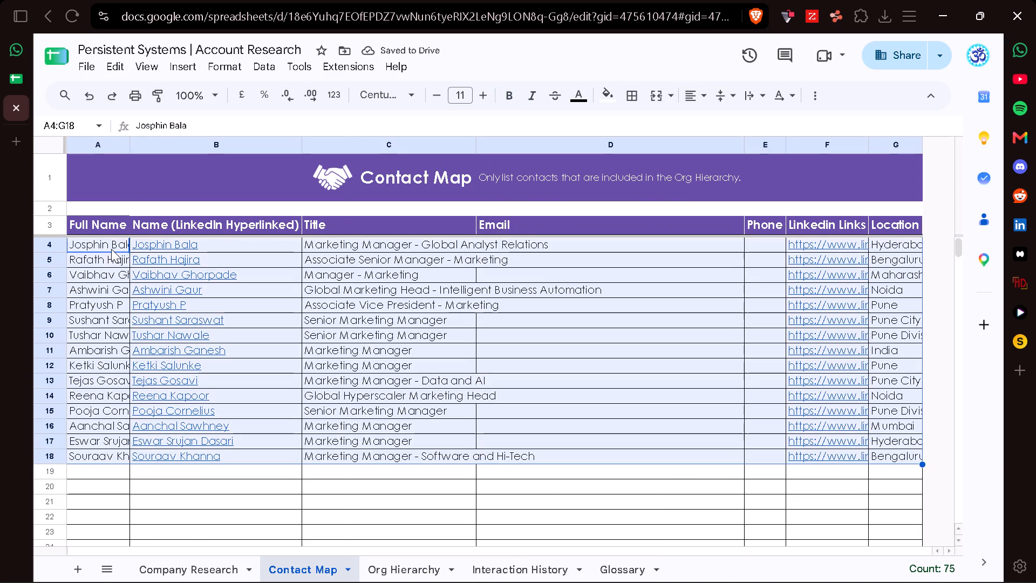
pyautogui.rightClick(111, 249)
pyautogui.scroll(-7, 167, 366)
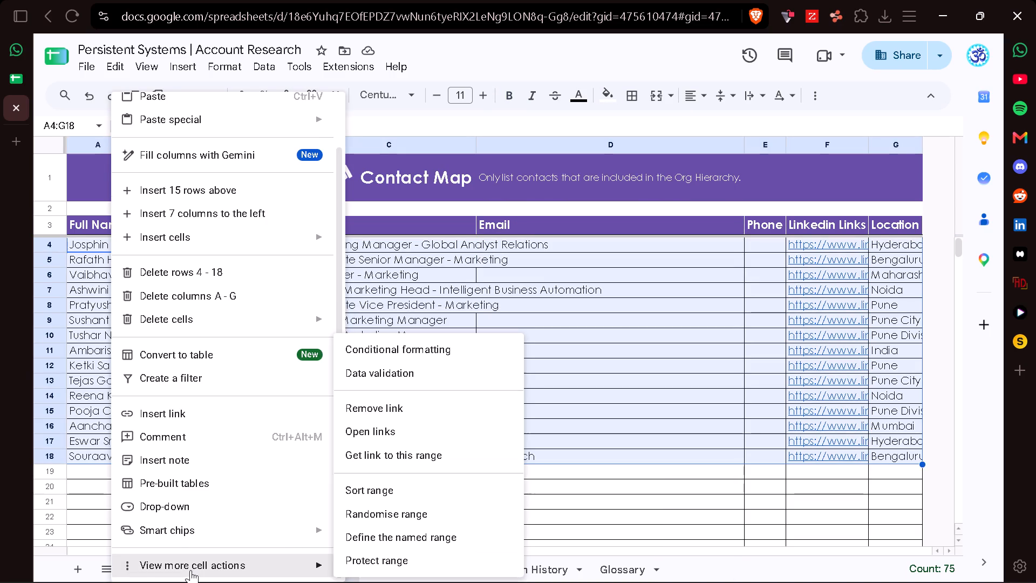
pyautogui.click(381, 494)
pyautogui.click(655, 396)
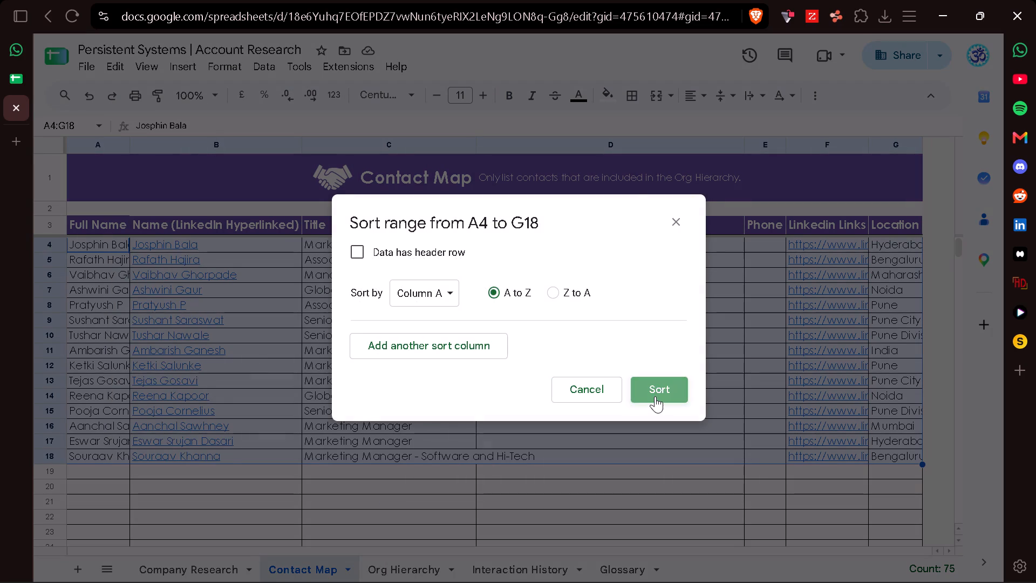
# Select the entire Contact Map sheet and auto-fit the column widths to their contents.
pyautogui.hscroll(4, 340, 302)
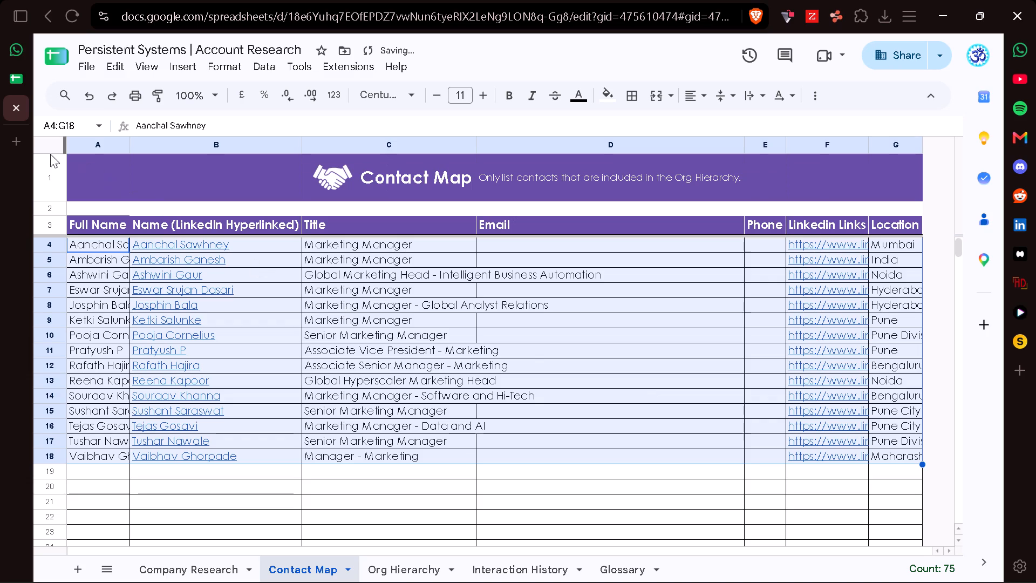
pyautogui.click(41, 146)
pyautogui.doubleClick(129, 142)
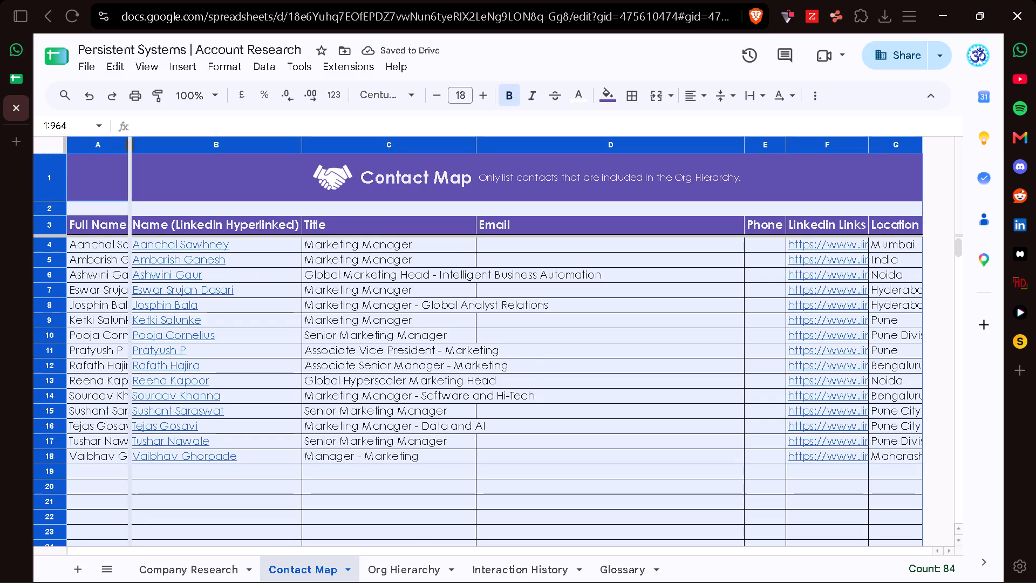
# Open the row 4 contact's LinkedIn profile alongside its ZoomInfo details and send a connection invitation without a note.
pyautogui.hscroll(-1, 428, 360)
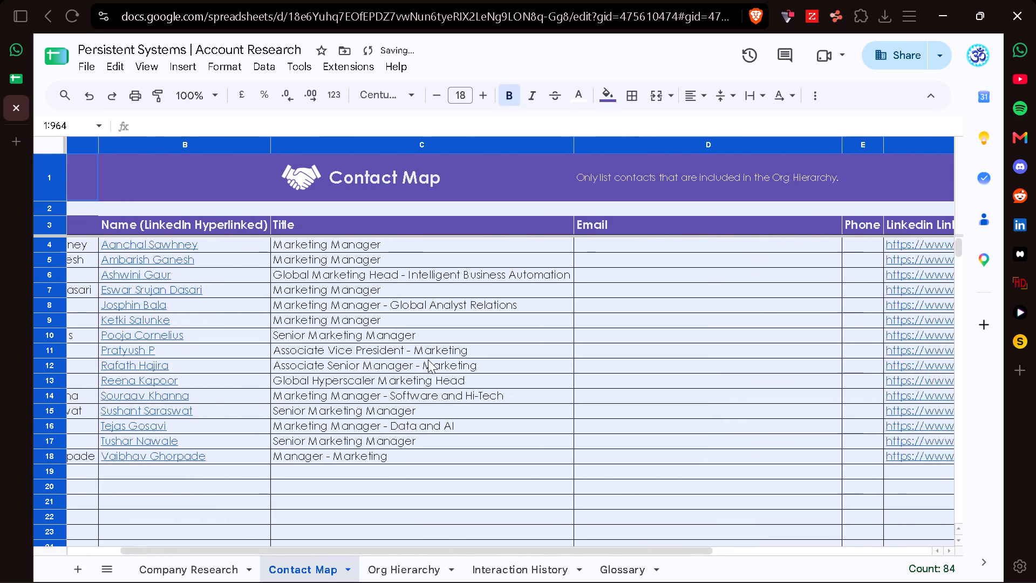
pyautogui.hscroll(-2, 428, 360)
pyautogui.click(314, 240)
pyautogui.hscroll(-2, 314, 240)
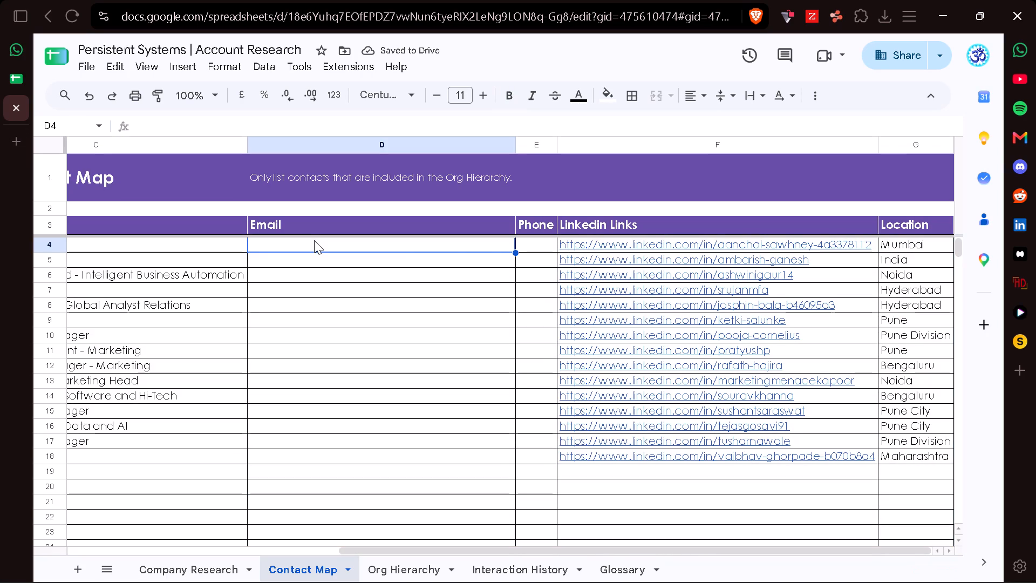
pyautogui.click(642, 276)
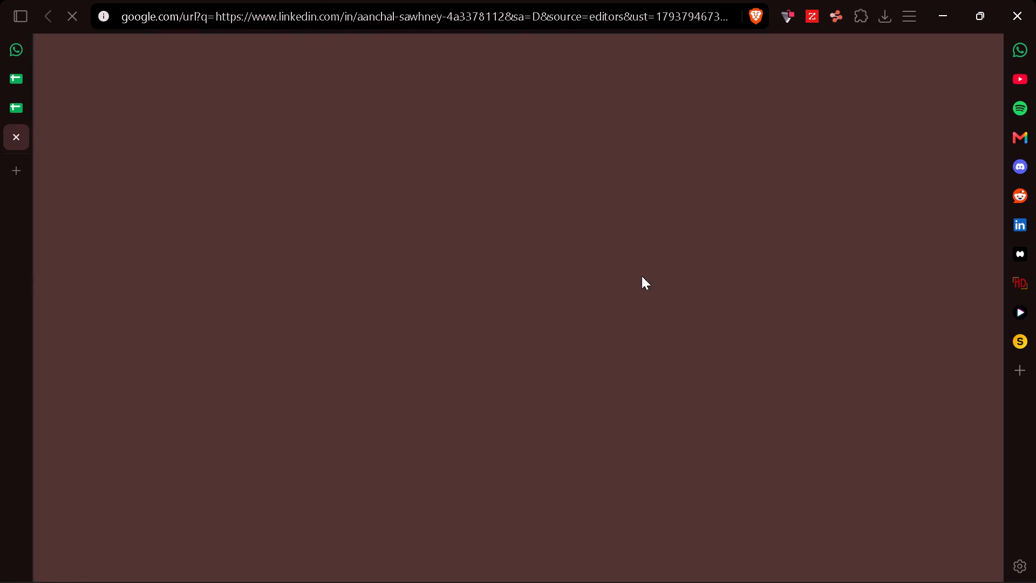
pyautogui.click(814, 26)
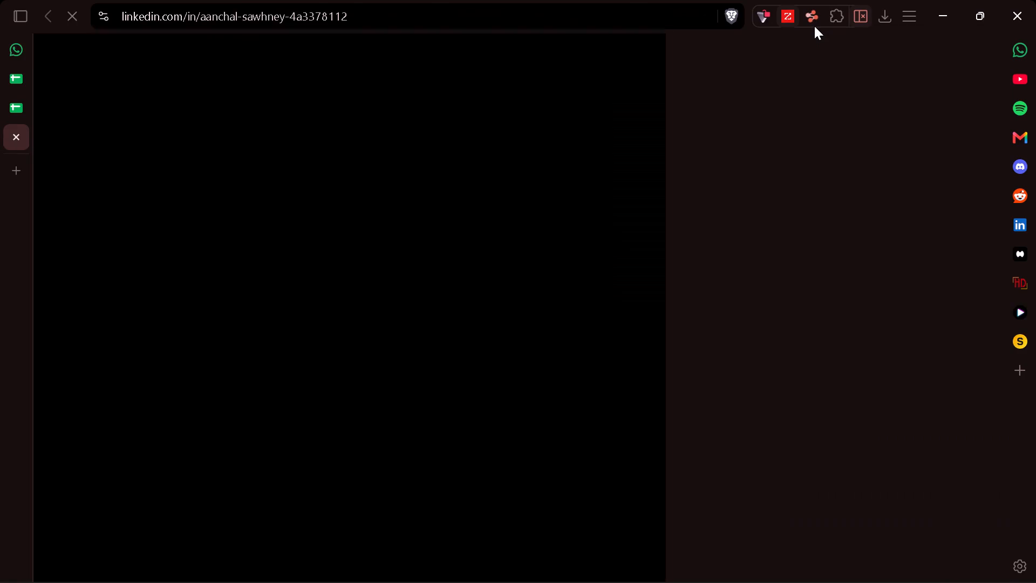
pyautogui.click(144, 408)
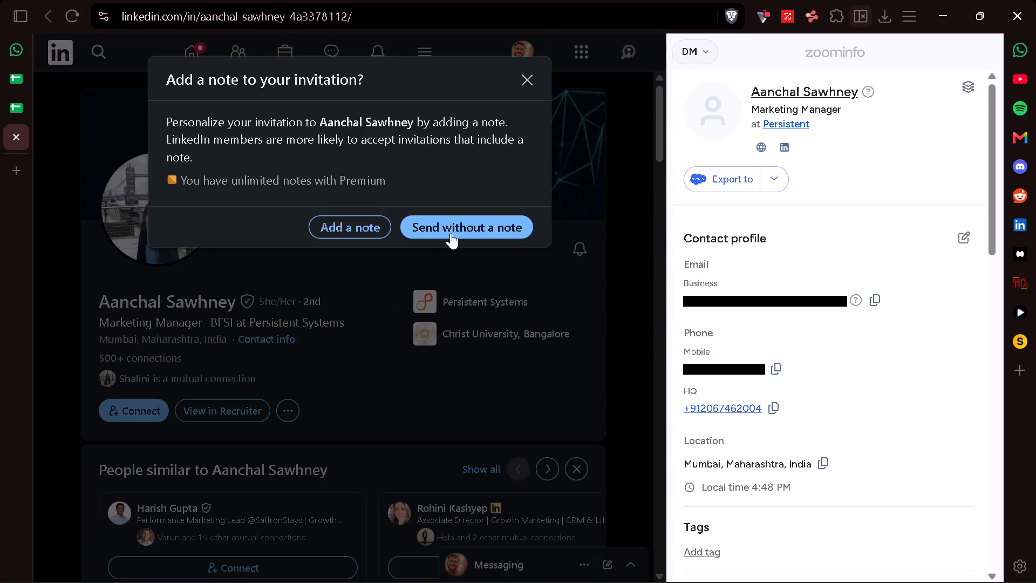
pyautogui.click(452, 231)
# Copy the row 4 contact's business email from ZoomInfo into cell D4 of the Contact Map.
pyautogui.click(874, 297)
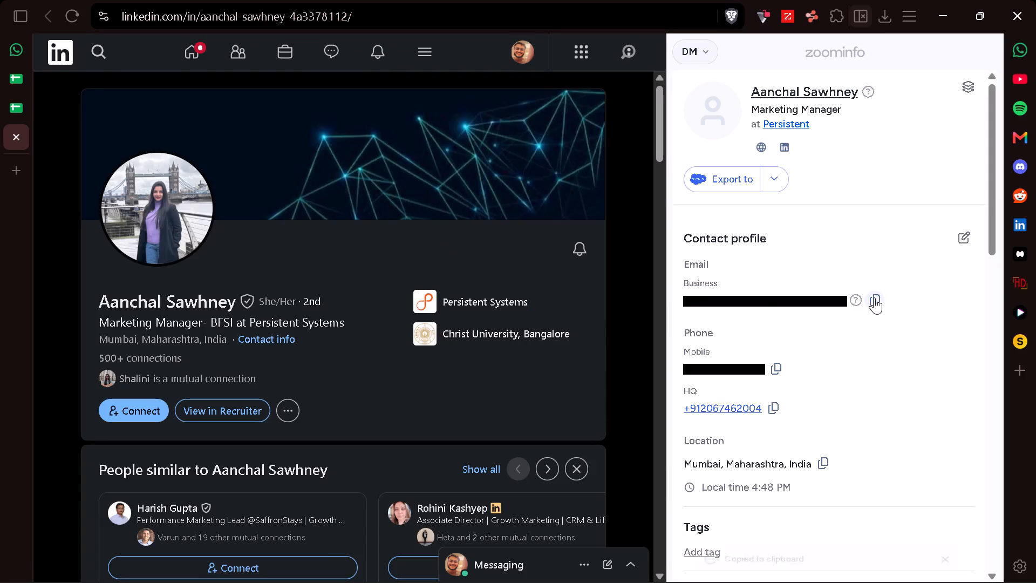
pyautogui.click(6, 106)
pyautogui.hotkey('ctrl', 'v')
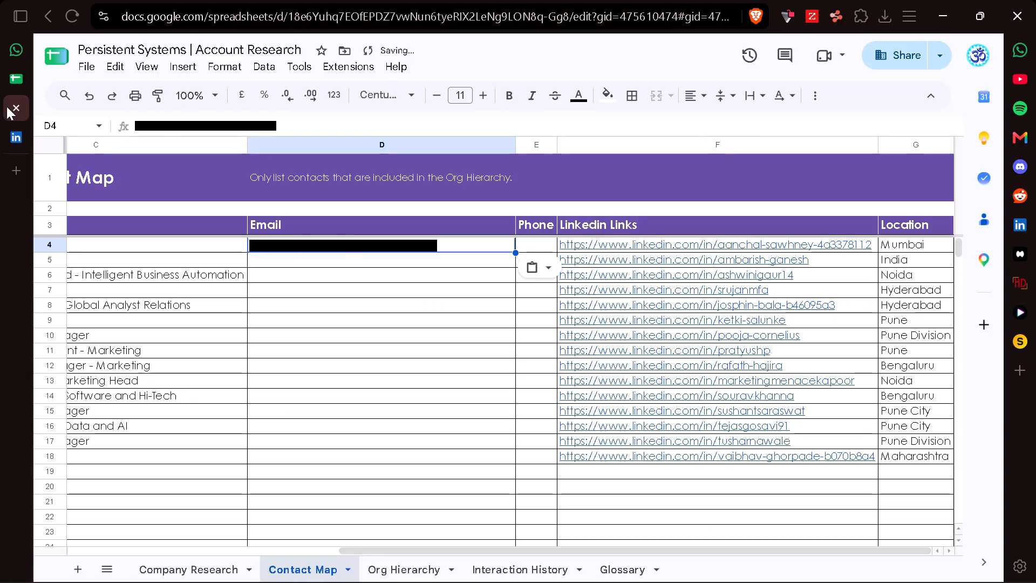
# Copy the row 4 contact's mobile number from ZoomInfo into E4 and strip the extra characters from it.
pyautogui.press('Right')
pyautogui.click(9, 130)
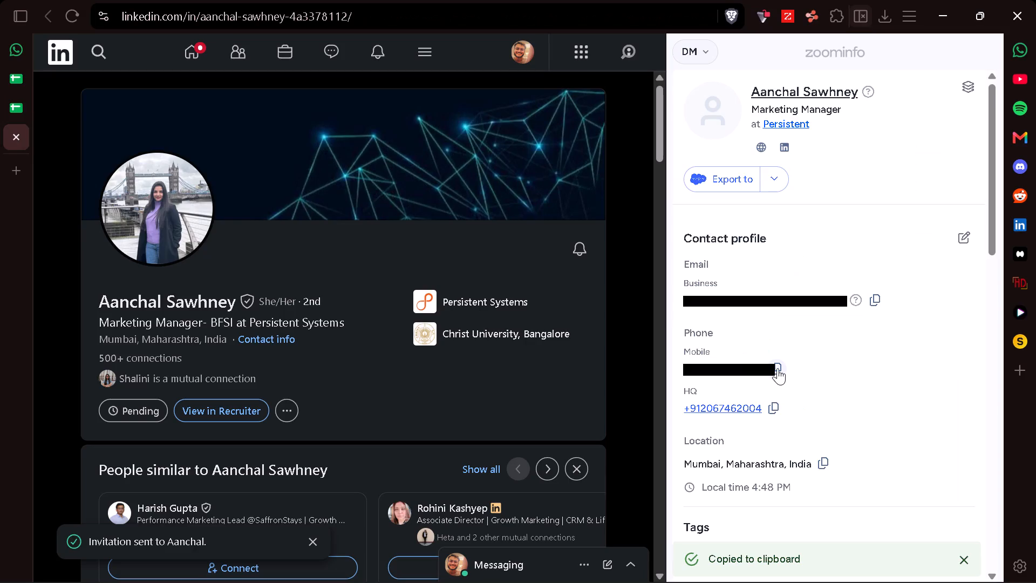
pyautogui.click(778, 368)
pyautogui.click(24, 110)
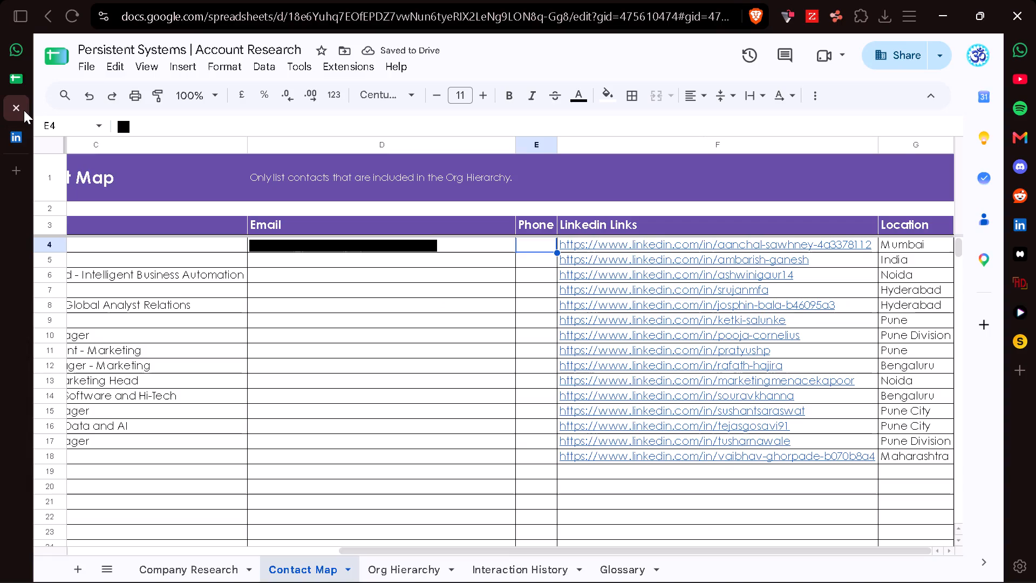
pyautogui.hotkey('ctrl', 'v')
pyautogui.click(156, 123)
pyautogui.press('BackSpace')
pyautogui.press('BackSpace')
pyautogui.press('BackSpace')
pyautogui.press('BackSpace')
pyautogui.press('BackSpace')
pyautogui.press('BackSpace')
pyautogui.press('BackSpace')
pyautogui.press('BackSpace')
pyautogui.press('BackSpace')
pyautogui.press('BackSpace')
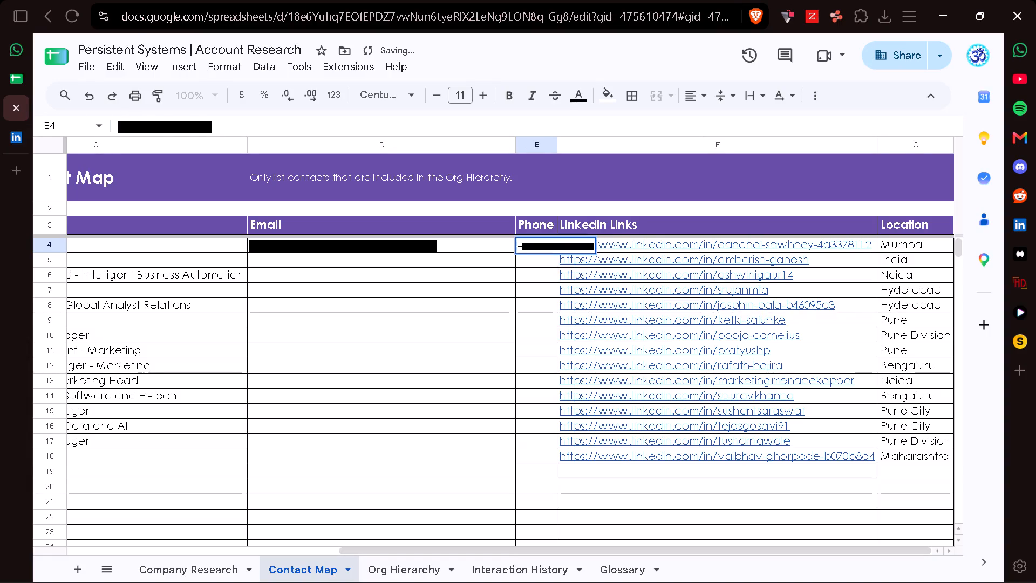
pyautogui.click(310, 264)
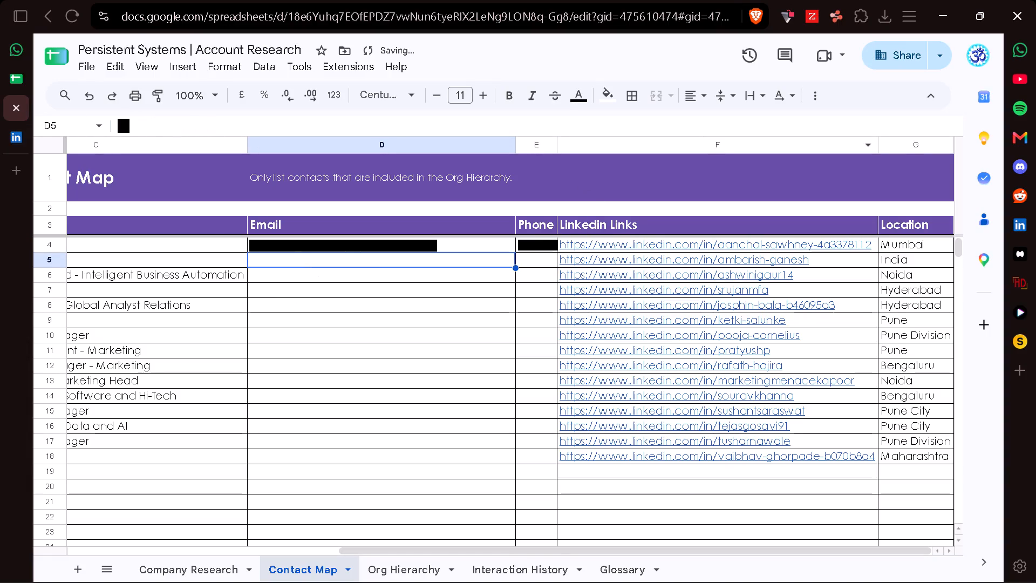
# Auto-fit the width of the Phone column to its contents.
pyautogui.doubleClick(555, 145)
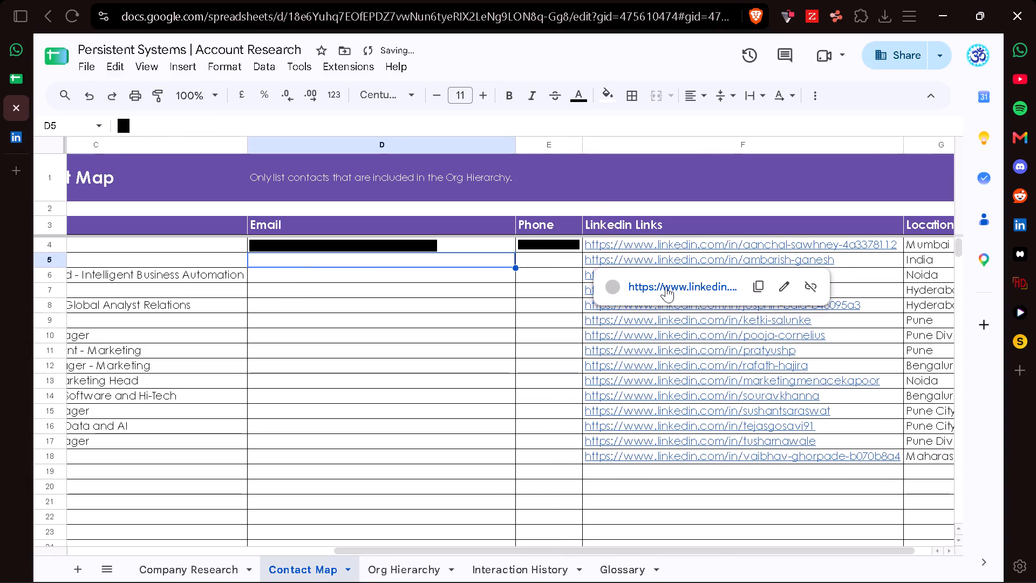
# Open the row 5 contact's LinkedIn profile and copy the business email from ZoomInfo into cell D5.
pyautogui.click(672, 293)
pyautogui.doubleClick(18, 164)
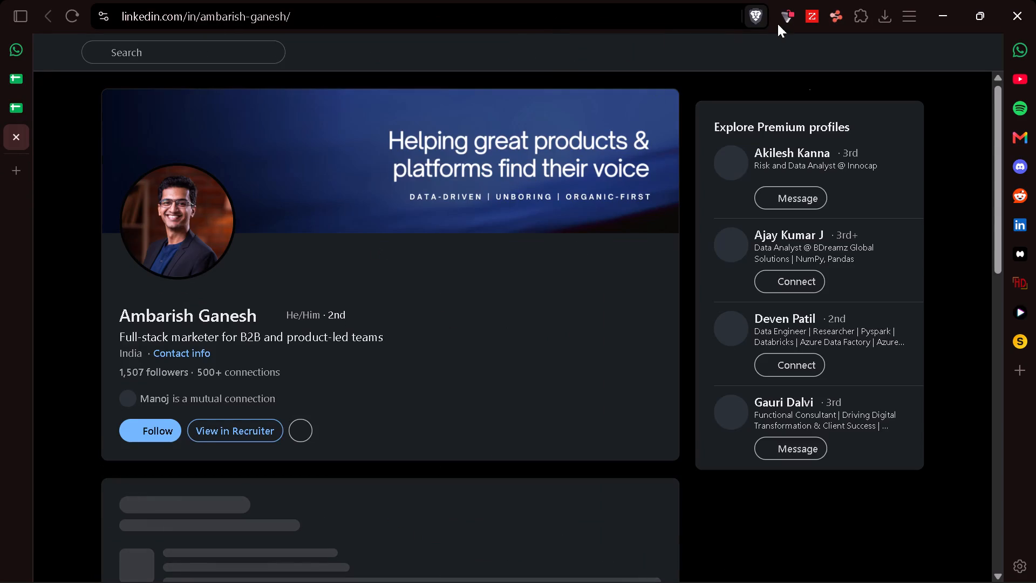
pyautogui.click(810, 16)
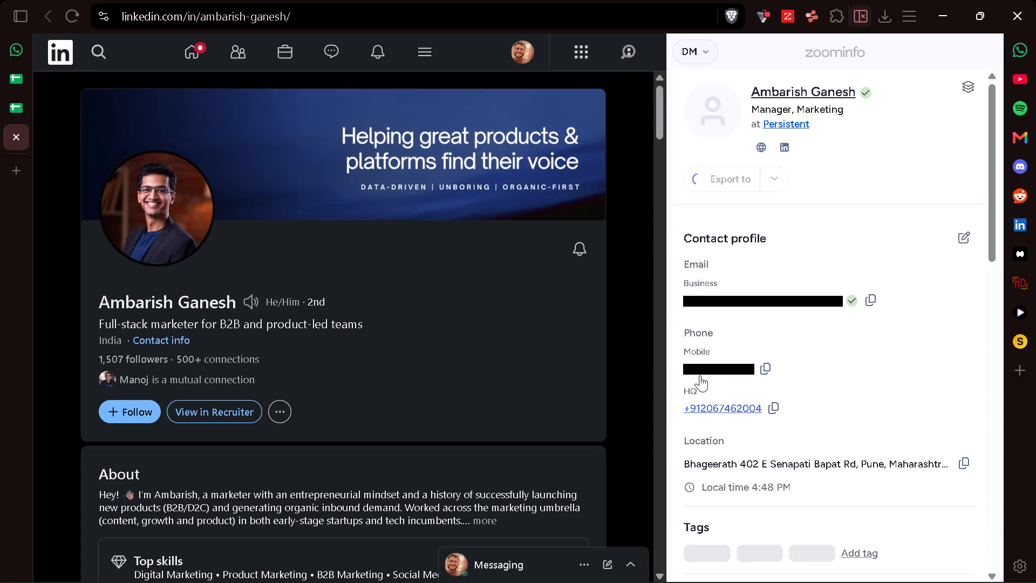
pyautogui.click(871, 302)
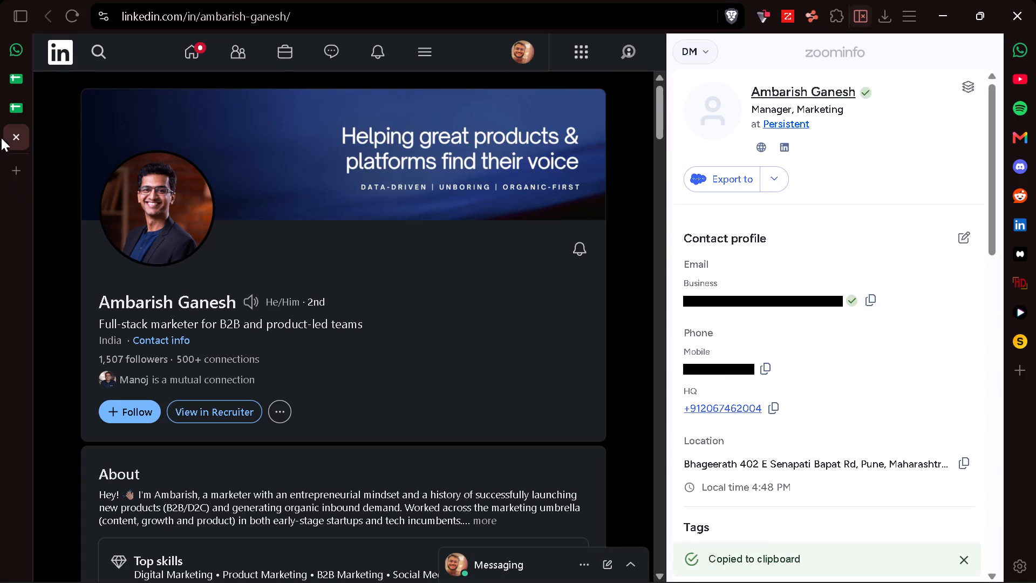
pyautogui.click(13, 109)
pyautogui.hotkey('ctrl', 'v')
# Copy the row 5 contact's mobile number from ZoomInfo into E5 and remove the extra formatting characters within it.
pyautogui.press('Right')
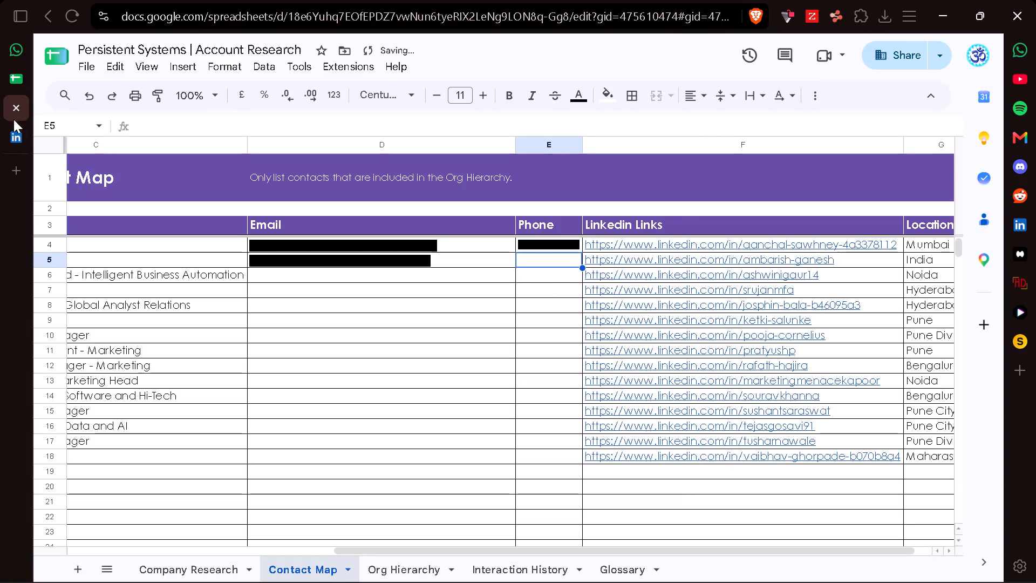
pyautogui.click(14, 139)
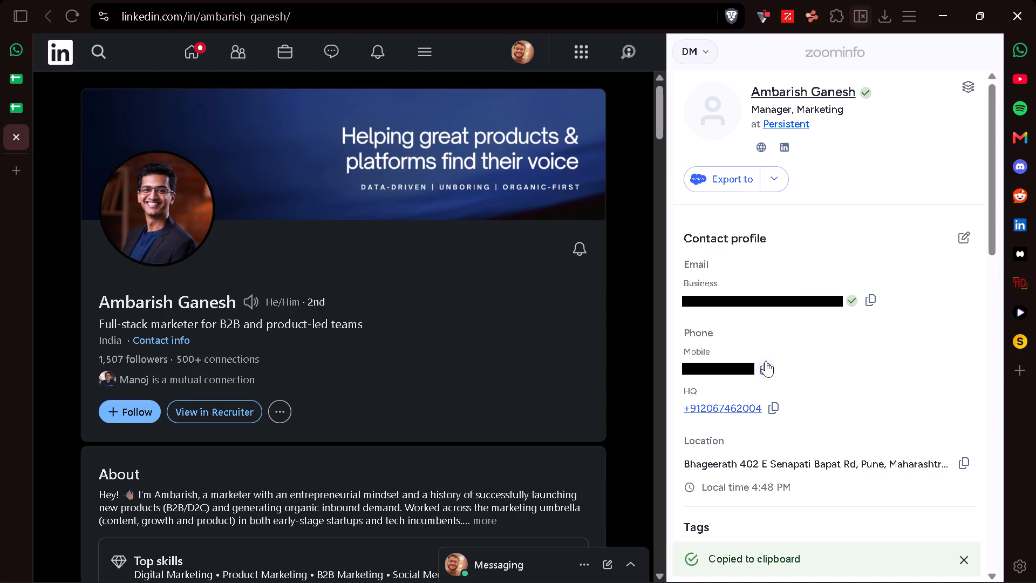
pyautogui.click(766, 362)
pyautogui.click(15, 139)
pyautogui.hotkey('ctrl', 'v')
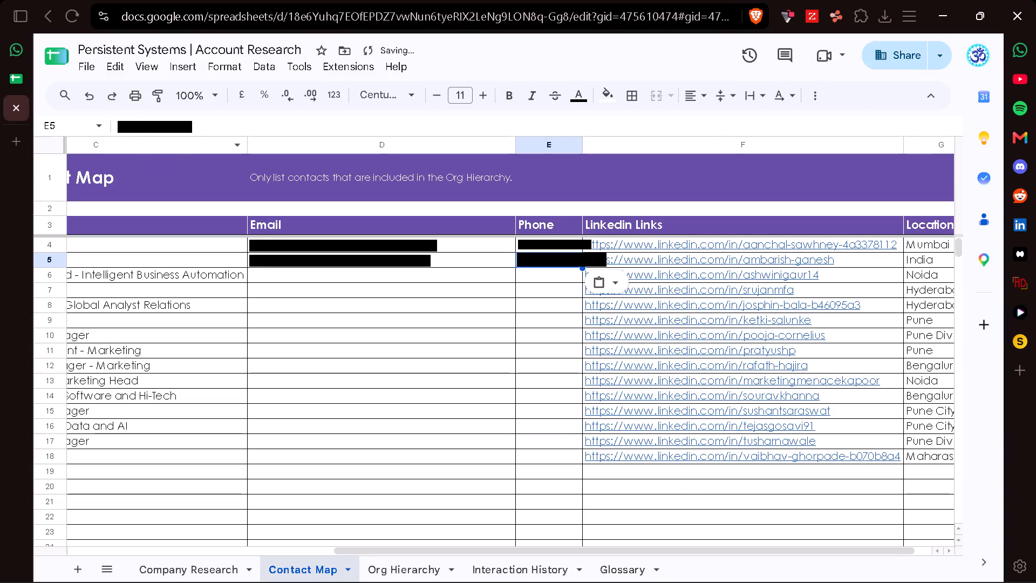
pyautogui.click(177, 125)
pyautogui.press('Left')
pyautogui.press('BackSpace')
pyautogui.press('Left')
pyautogui.press('space')
pyautogui.press('Left')
pyautogui.press('Left')
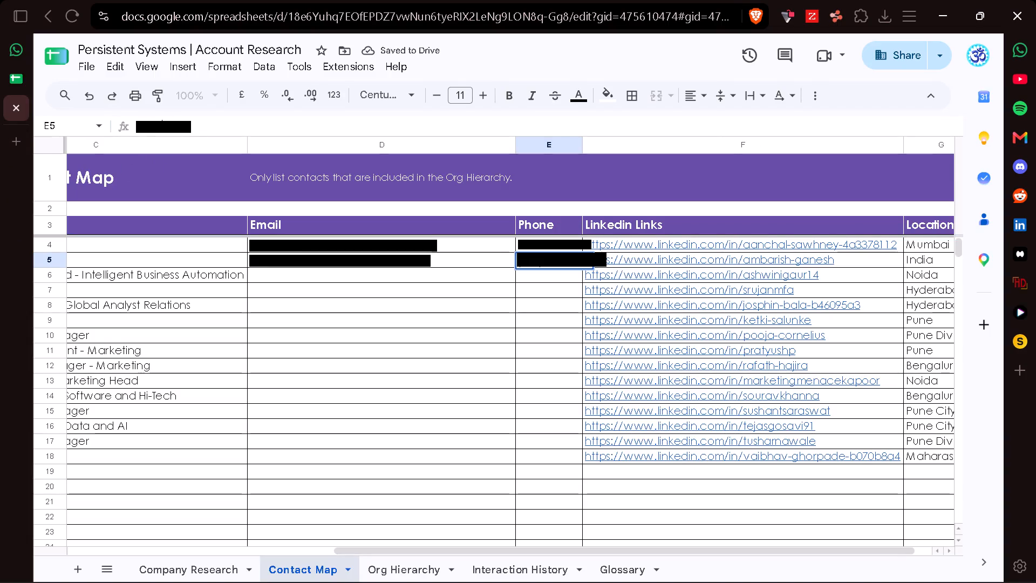
pyautogui.press('Left')
pyautogui.press('BackSpace')
pyautogui.press('BackSpace')
pyautogui.press('Left')
pyautogui.press('Left')
pyautogui.press('Left')
pyautogui.press('BackSpace')
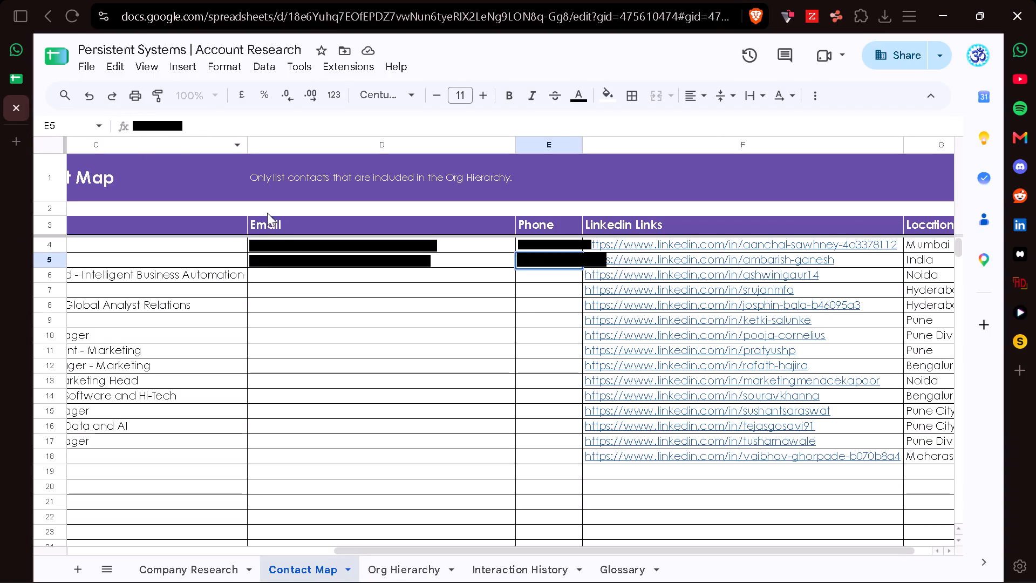
pyautogui.click(320, 285)
# Open the row 6 contact's LinkedIn profile and copy the business email from ZoomInfo into cell D6.
pyautogui.press('Up')
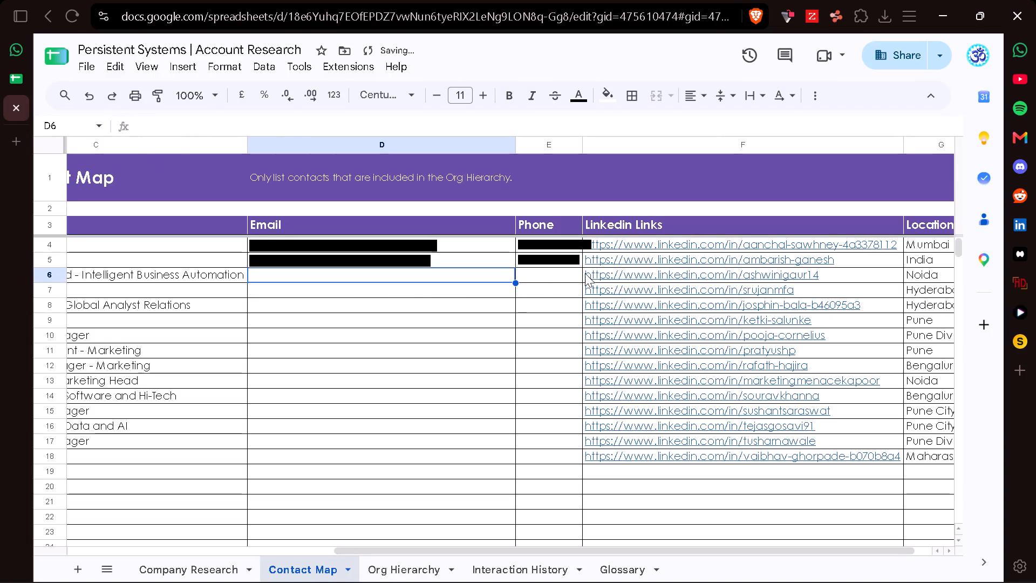
pyautogui.click(683, 301)
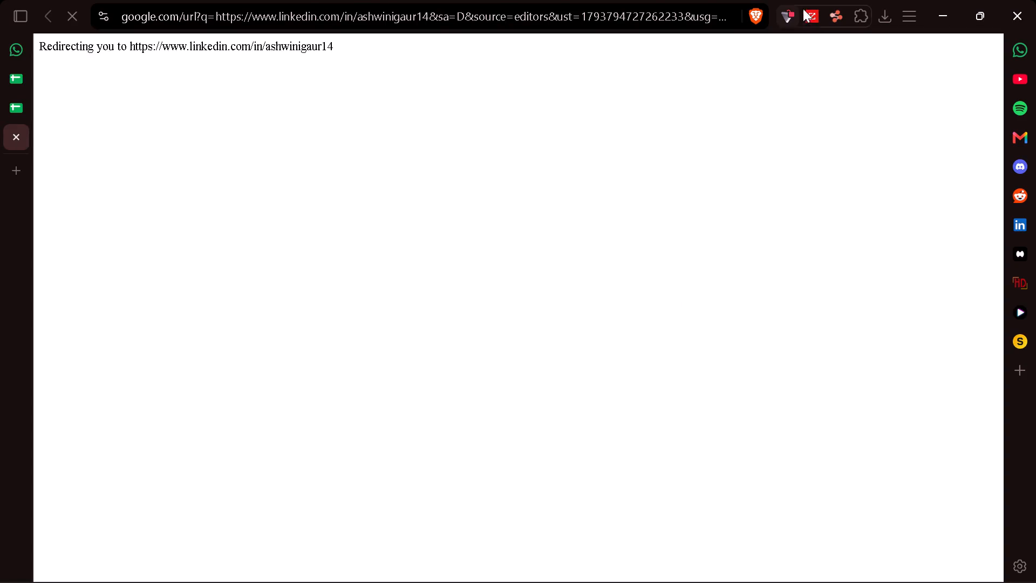
pyautogui.click(811, 17)
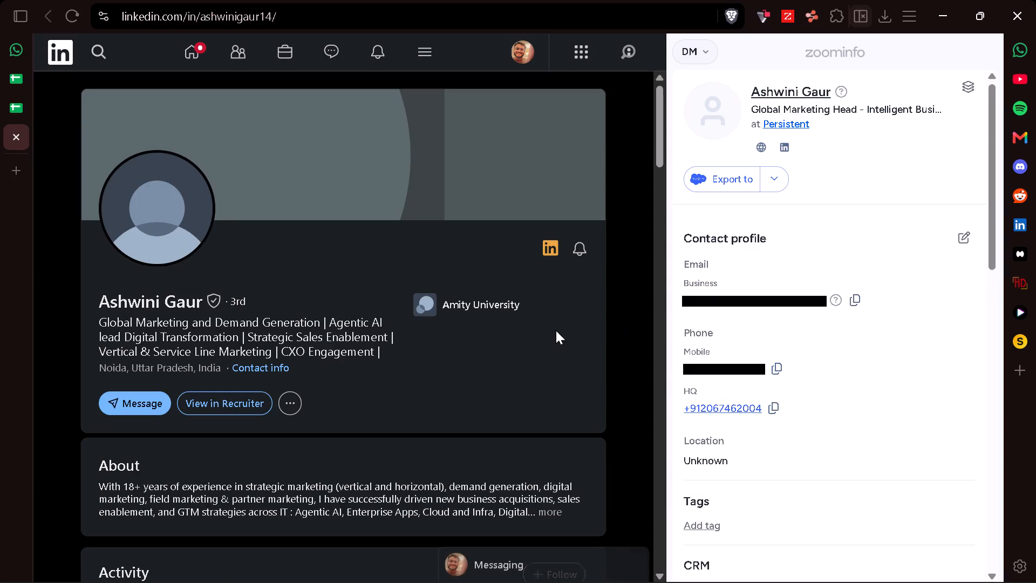
pyautogui.click(858, 298)
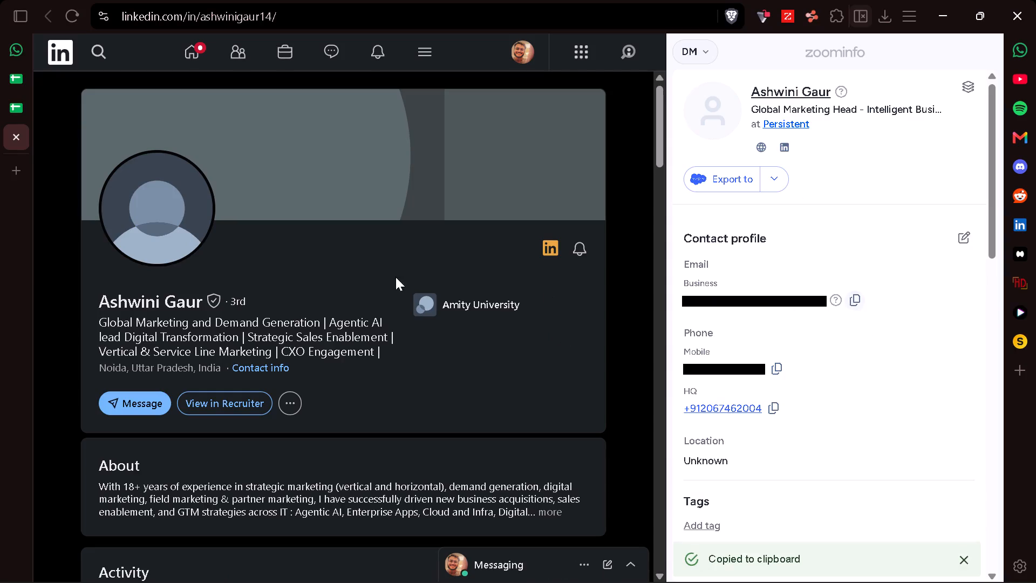
pyautogui.click(14, 113)
pyautogui.hotkey('ctrl', 'v')
# Copy the row 6 contact's mobile number from ZoomInfo into E6 and strip the extra characters from it.
pyautogui.press('Right')
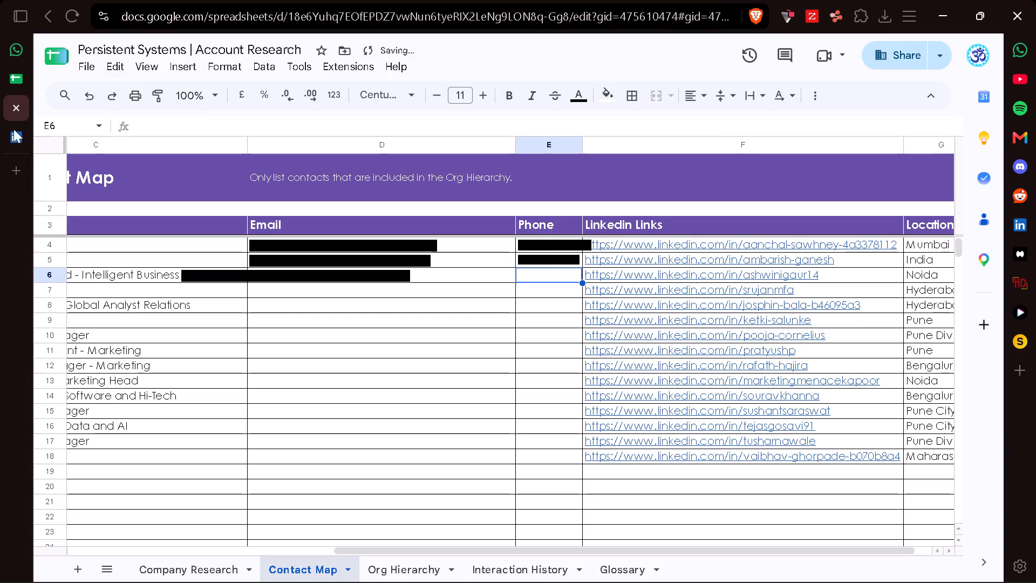
pyautogui.click(12, 139)
pyautogui.click(783, 368)
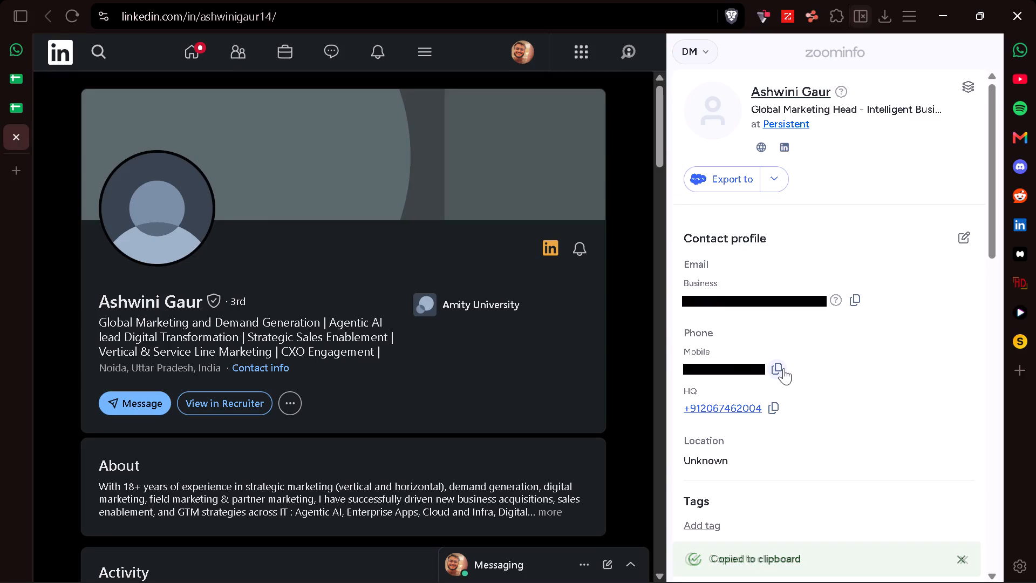
pyautogui.click(15, 137)
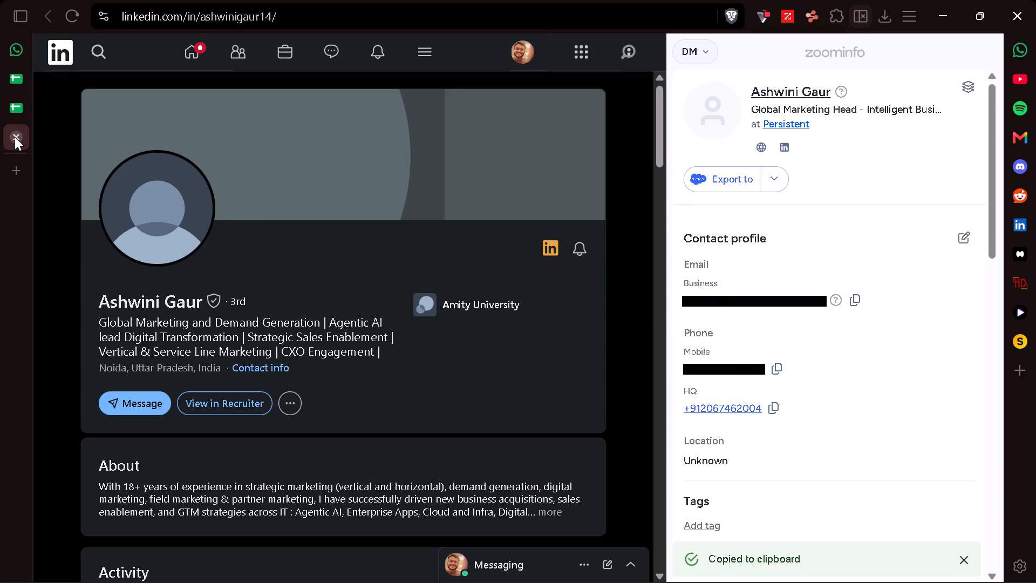
pyautogui.hotkey('ctrl', 'v')
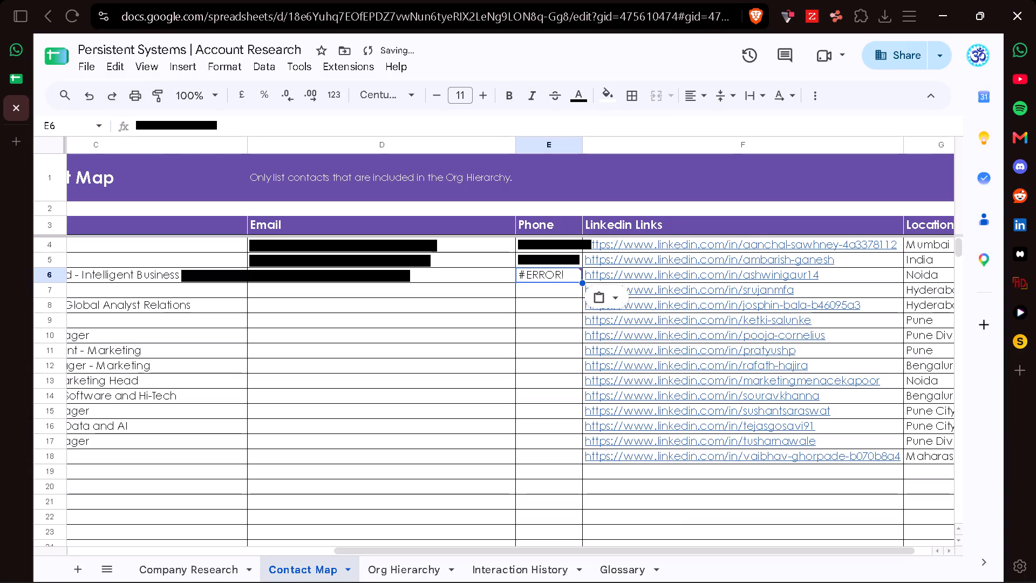
pyautogui.click(157, 125)
pyautogui.press('BackSpace')
pyautogui.press('BackSpace')
pyautogui.press('BackSpace')
pyautogui.press('BackSpace')
pyautogui.press('BackSpace')
pyautogui.press('BackSpace')
pyautogui.press('BackSpace')
pyautogui.press('BackSpace')
pyautogui.press('BackSpace')
pyautogui.press('BackSpace')
pyautogui.press('BackSpace')
pyautogui.click(269, 293)
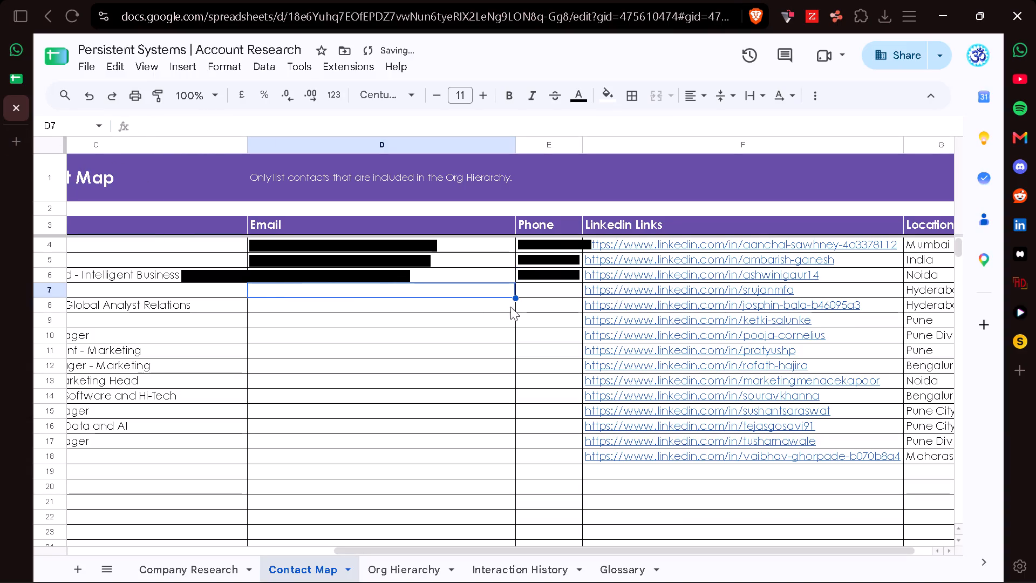
# Open the row 7 contact's LinkedIn profile and copy the business email from ZoomInfo into cell D7.
pyautogui.click(652, 315)
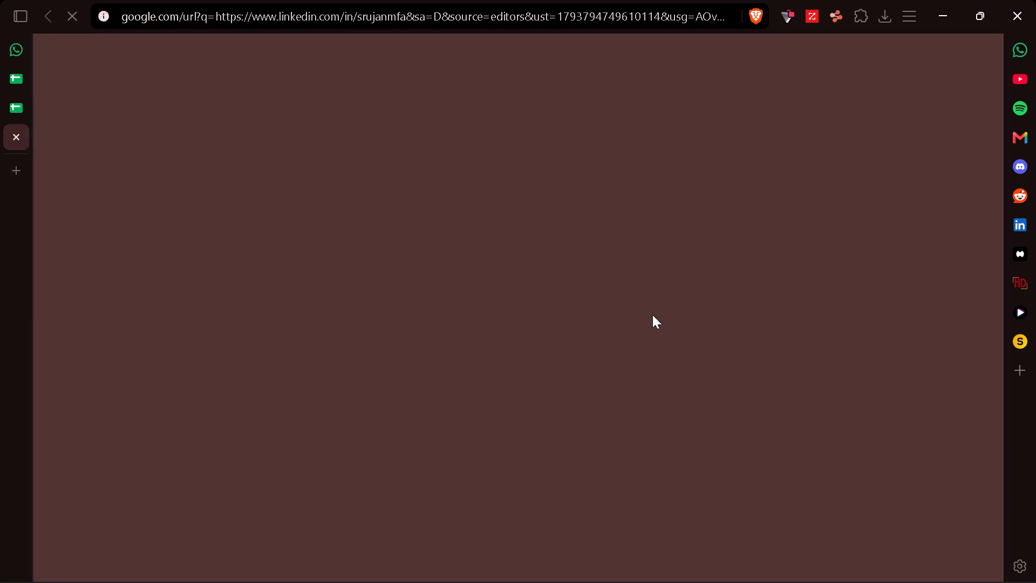
pyautogui.click(812, 15)
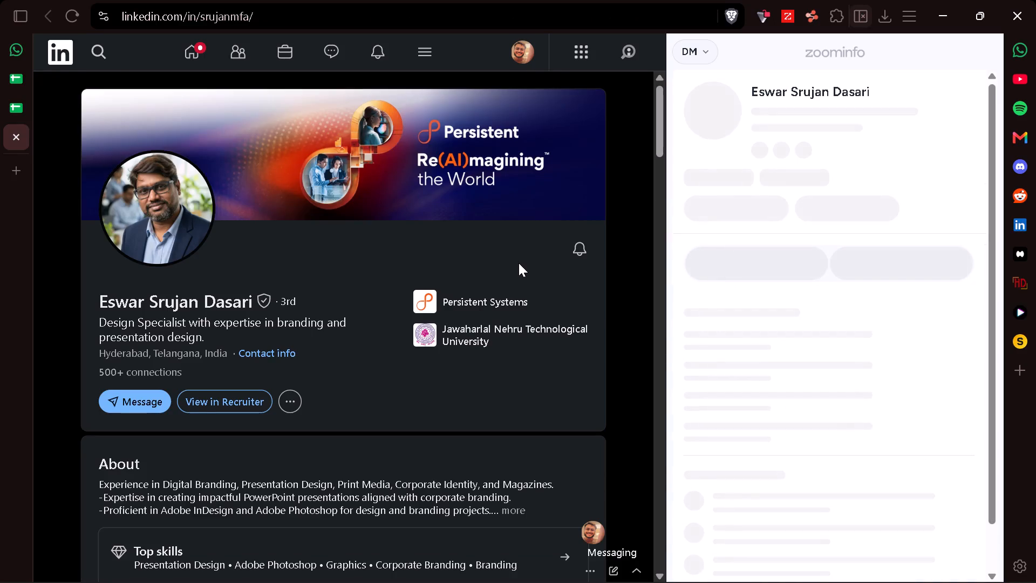
pyautogui.click(848, 300)
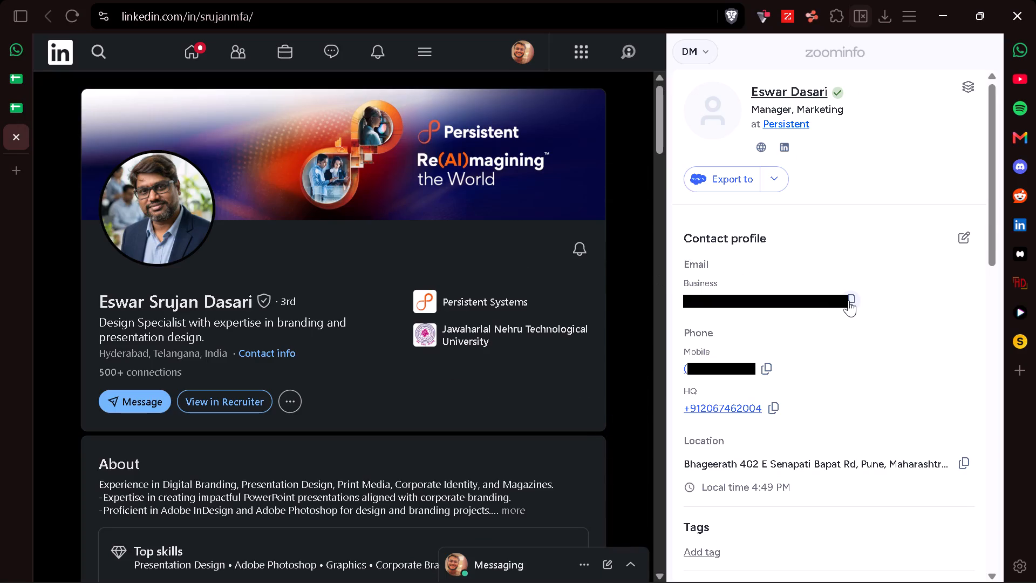
pyautogui.click(865, 19)
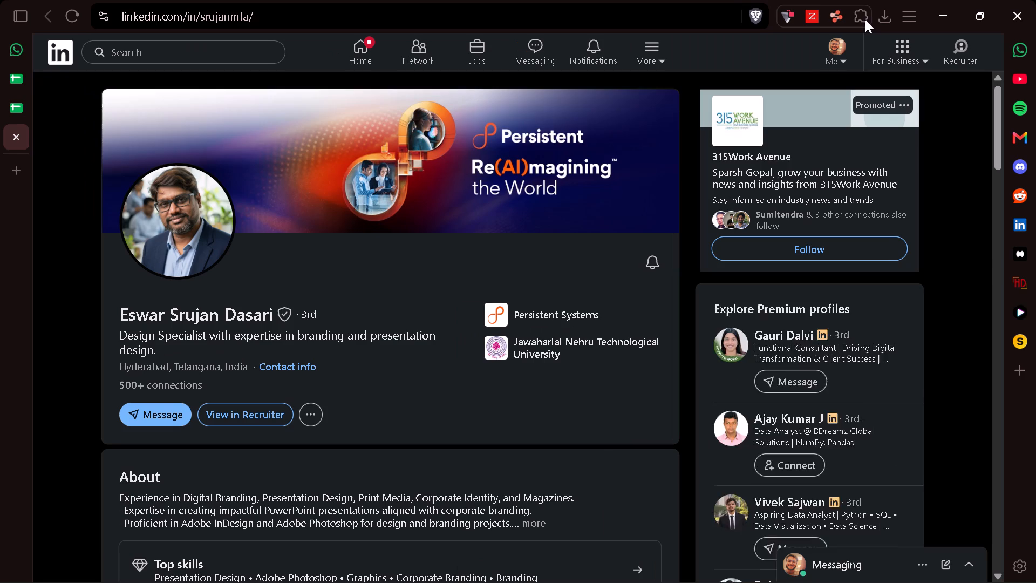
pyautogui.click(6, 113)
pyautogui.hotkey('ctrl', 'v')
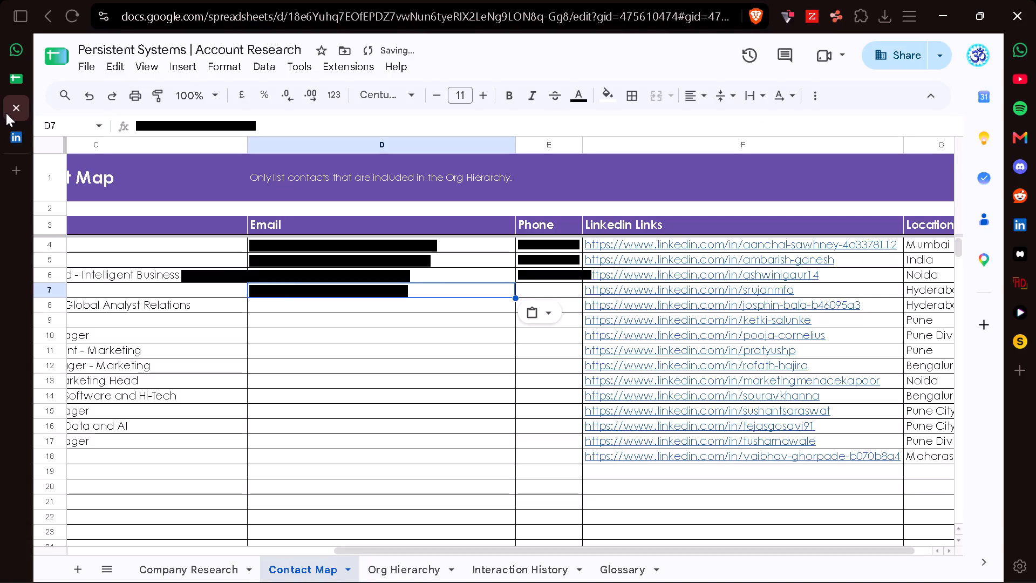
# Reveal the row 7 contact's details in the SMARTe extension and copy the mobile number into cell E7.
pyautogui.press('Right')
pyautogui.click(11, 137)
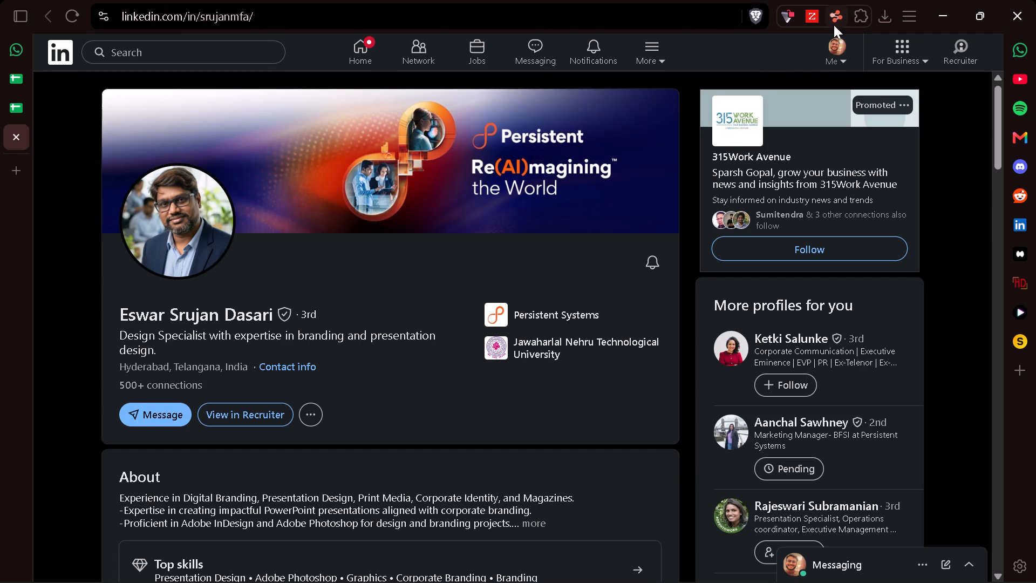
pyautogui.click(834, 25)
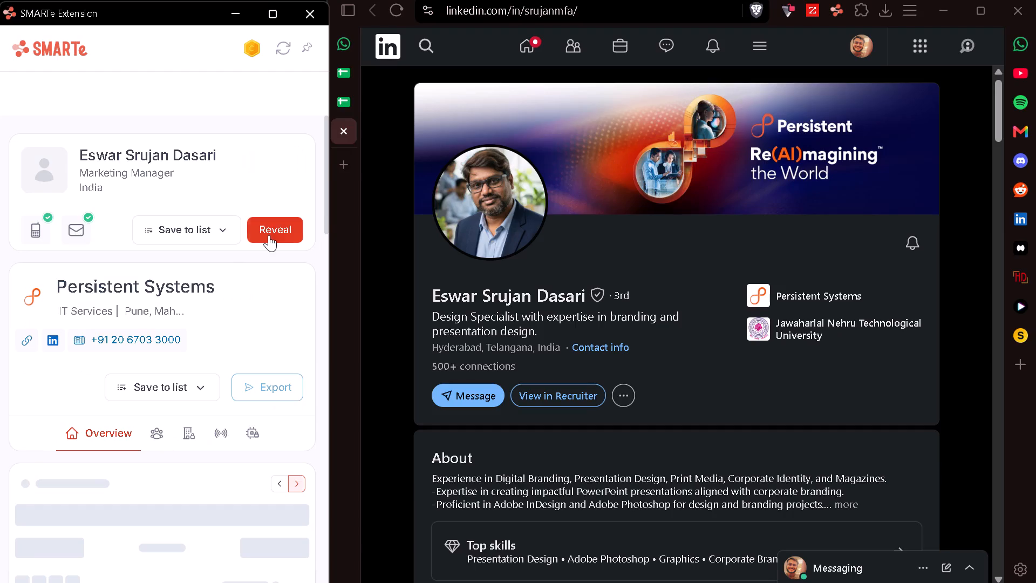
pyautogui.click(274, 237)
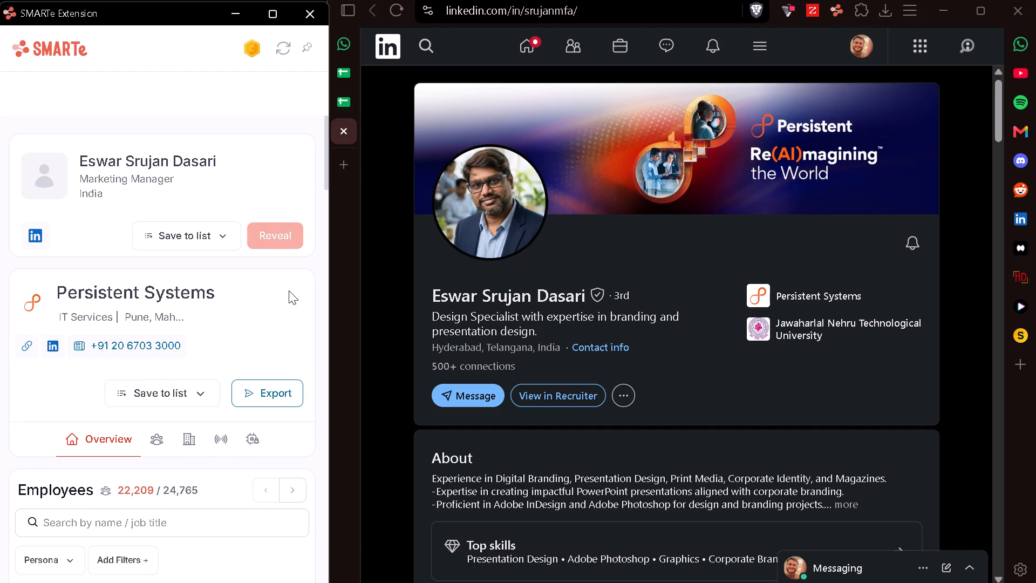
pyautogui.moveTo(159, 300); pyautogui.dragTo(159, 295)
pyautogui.click(159, 295)
pyautogui.click(310, 11)
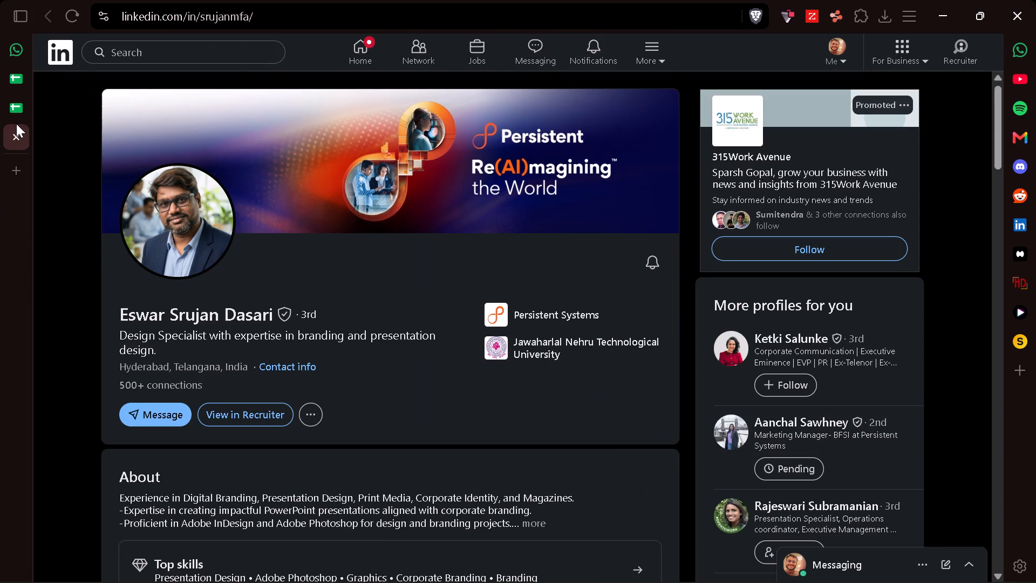
pyautogui.click(17, 143)
pyautogui.hotkey('ctrl', 'v')
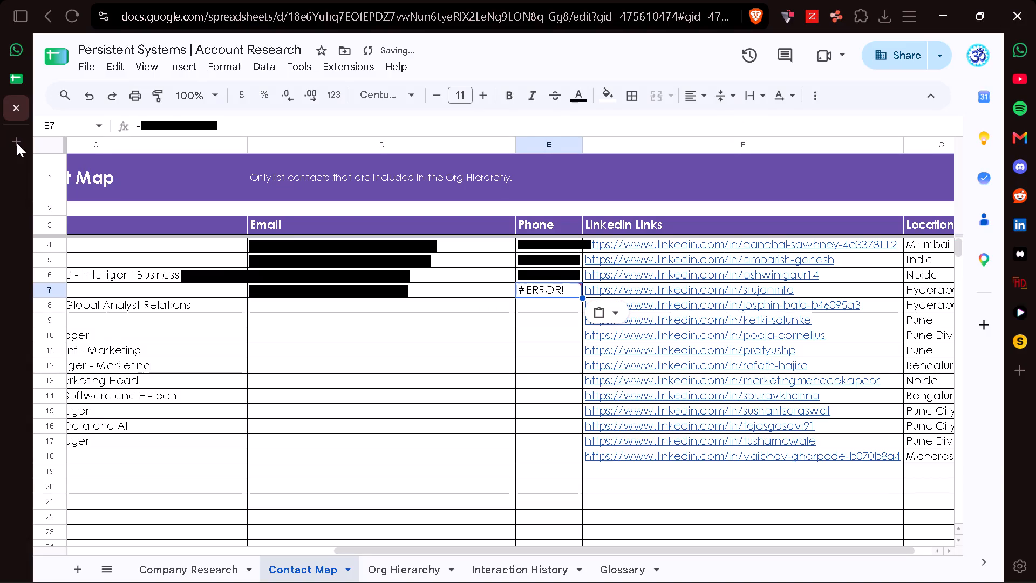
# Strip the country code and extra formatting characters from the phone number in E7.
pyautogui.click(155, 126)
pyautogui.press('BackSpace')
pyautogui.press('BackSpace')
pyautogui.press('BackSpace')
pyautogui.press('BackSpace')
pyautogui.press('BackSpace')
pyautogui.press('BackSpace')
pyautogui.press('BackSpace')
pyautogui.press('BackSpace')
pyautogui.press('BackSpace')
pyautogui.press('BackSpace')
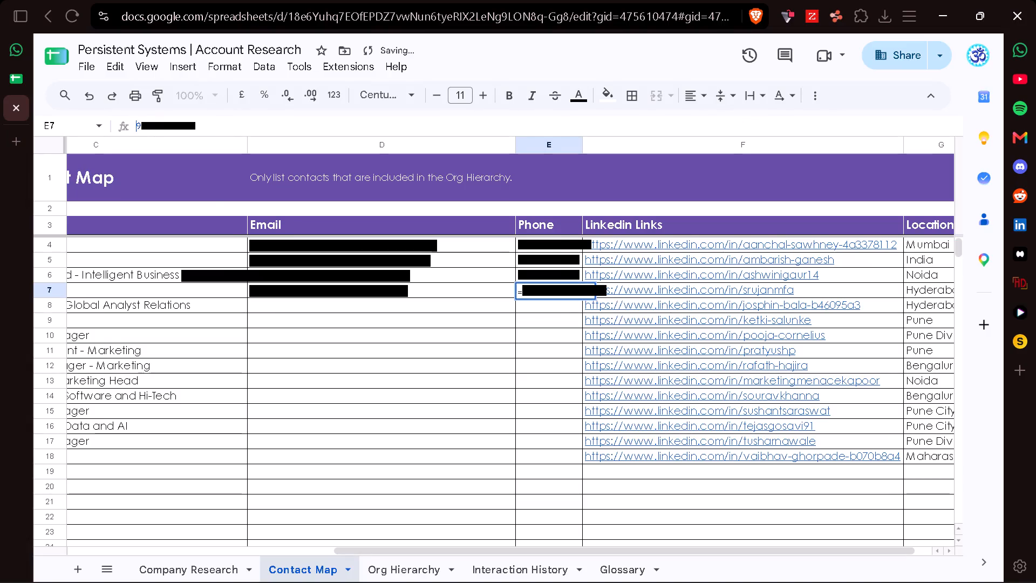
pyautogui.click(278, 309)
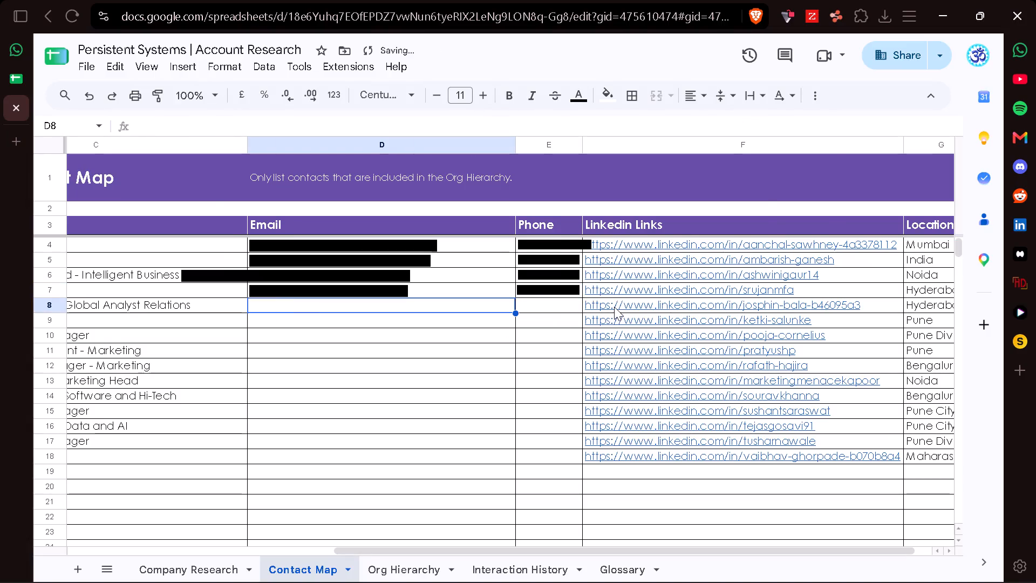
# Open the row 8 contact's LinkedIn profile, check ZoomInfo, and copy the email revealed in SMARTe into cell D8.
pyautogui.click(693, 221)
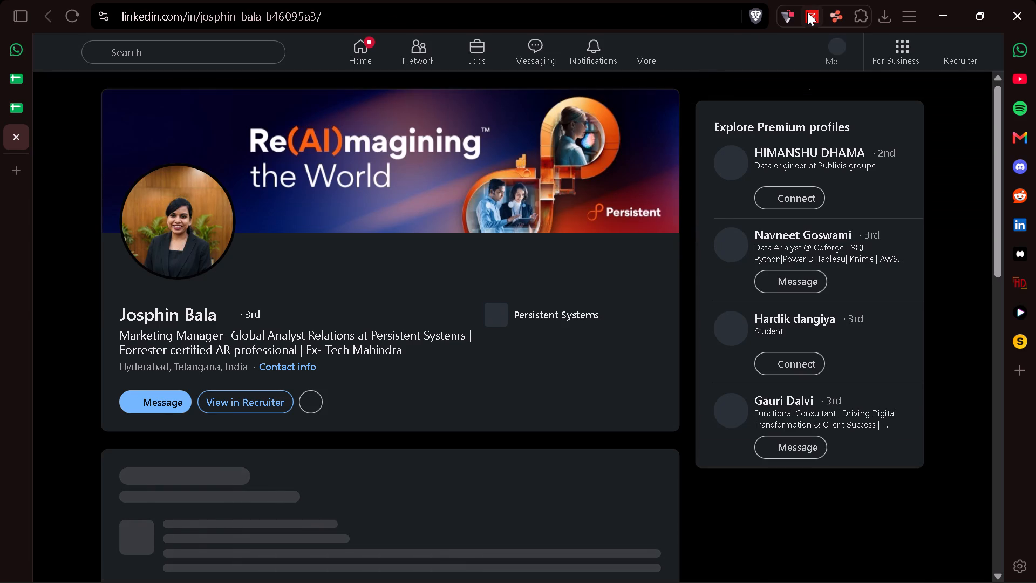
pyautogui.click(807, 12)
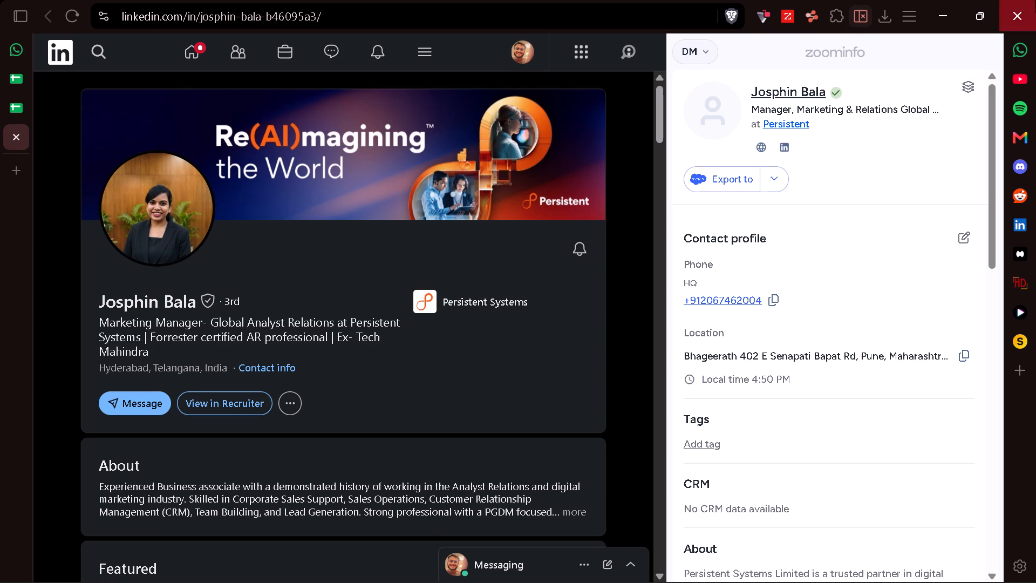
pyautogui.click(857, 19)
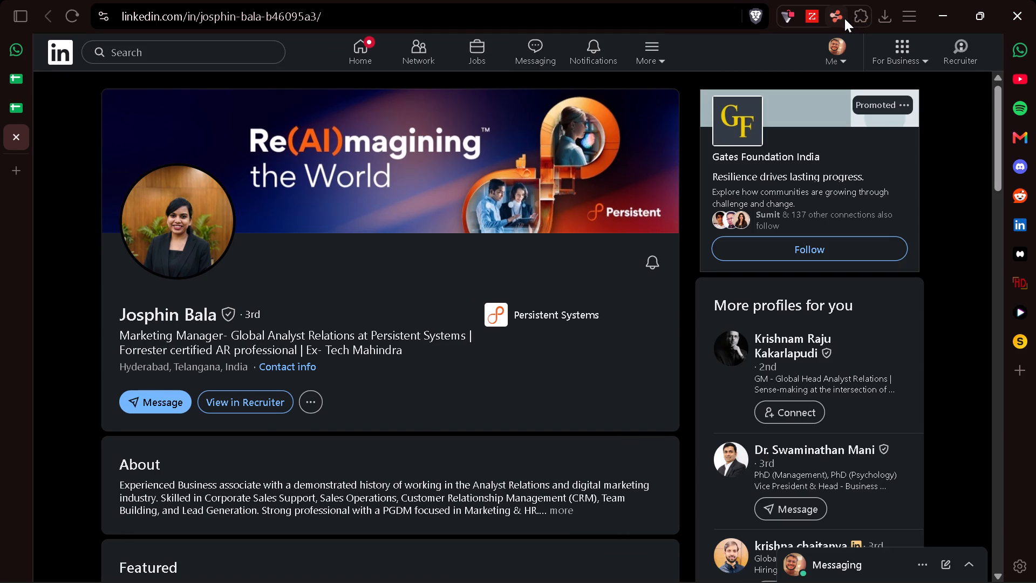
pyautogui.click(844, 18)
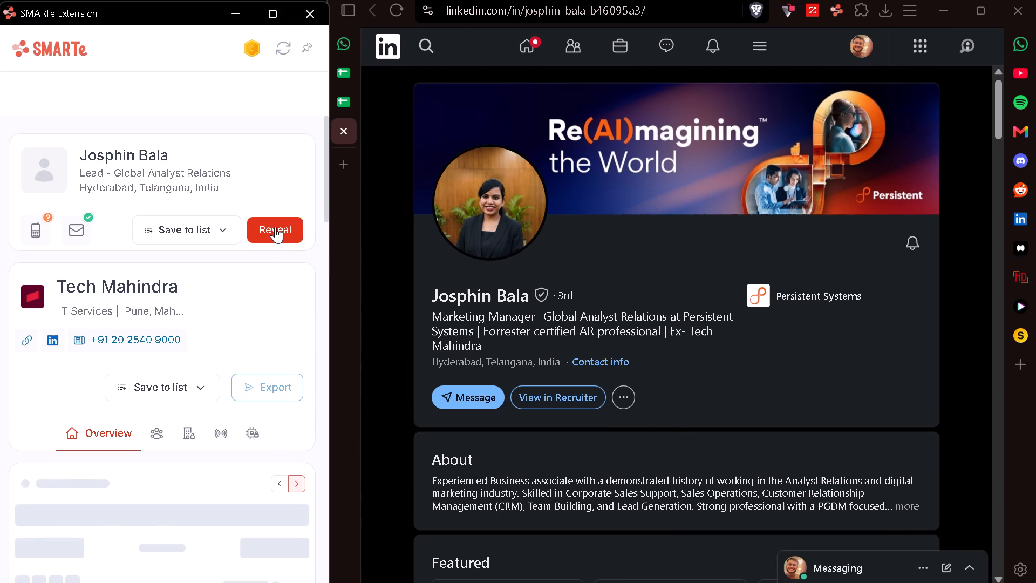
pyautogui.click(275, 227)
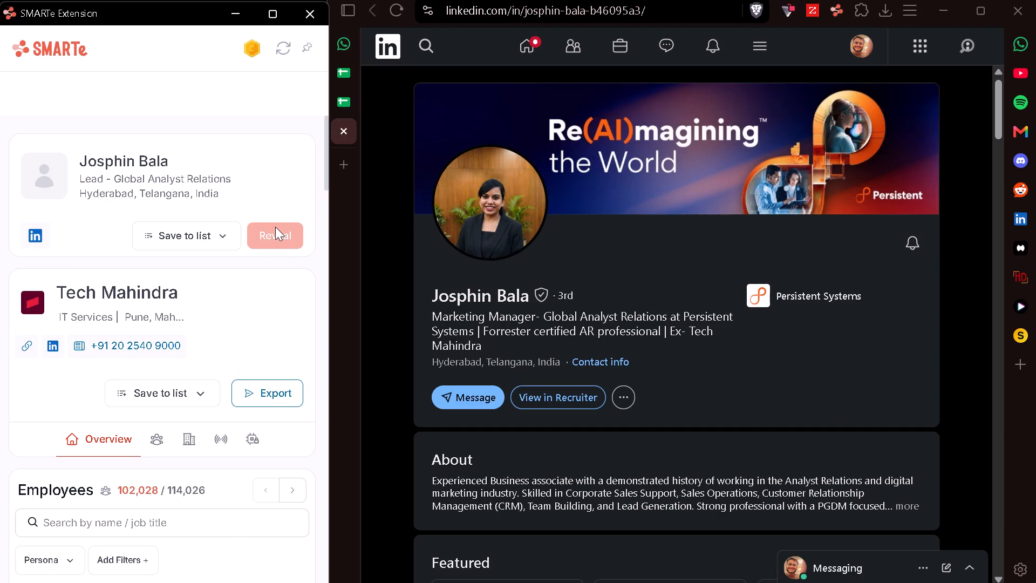
pyautogui.scroll(1, 190, 396)
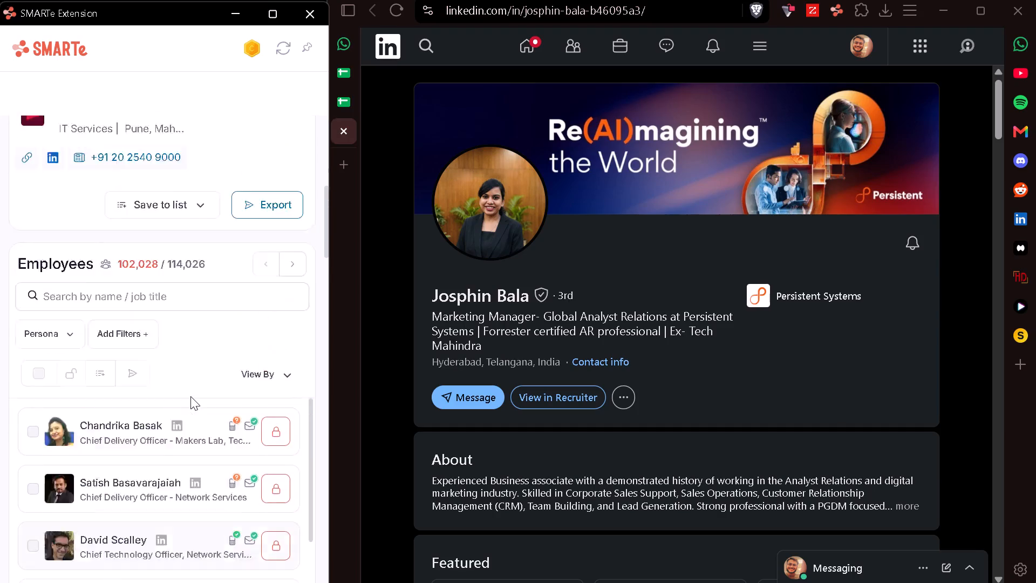
pyautogui.scroll(1, 190, 396)
pyautogui.click(232, 338)
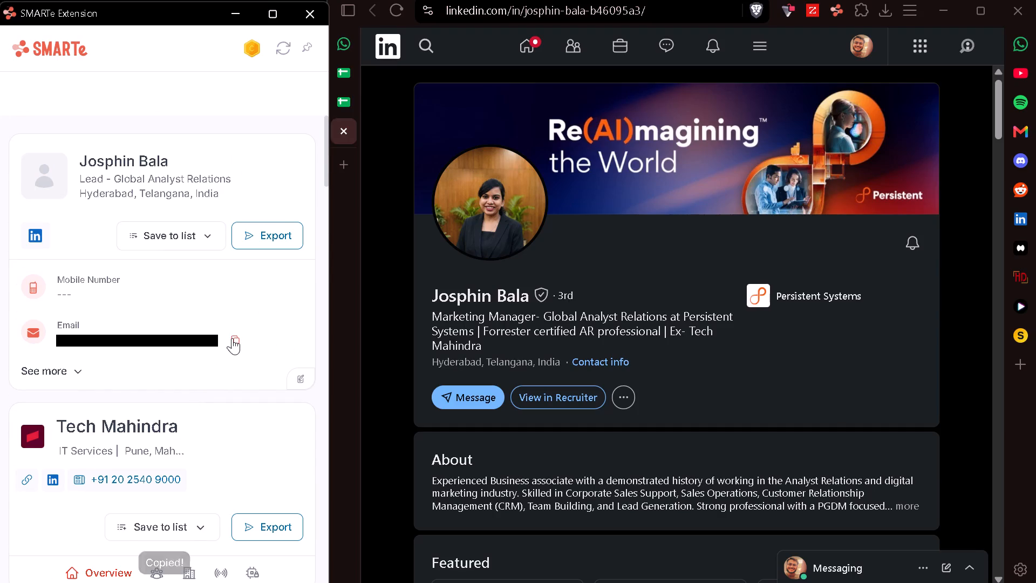
pyautogui.click(315, 19)
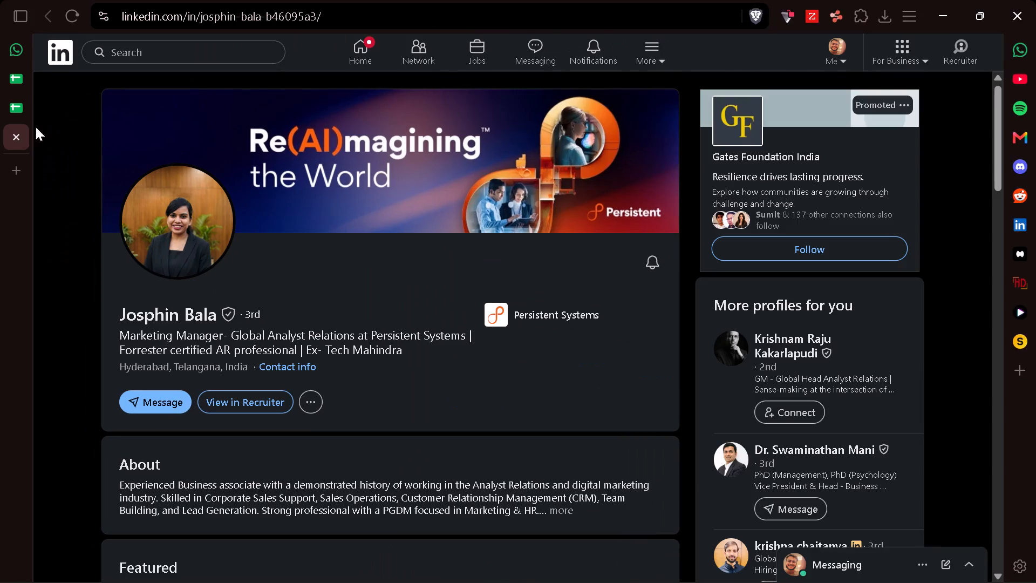
pyautogui.click(19, 137)
pyautogui.hotkey('ctrl', 'v')
# Enter nf as the row 8 contact's phone in cell E8.
pyautogui.press('Right')
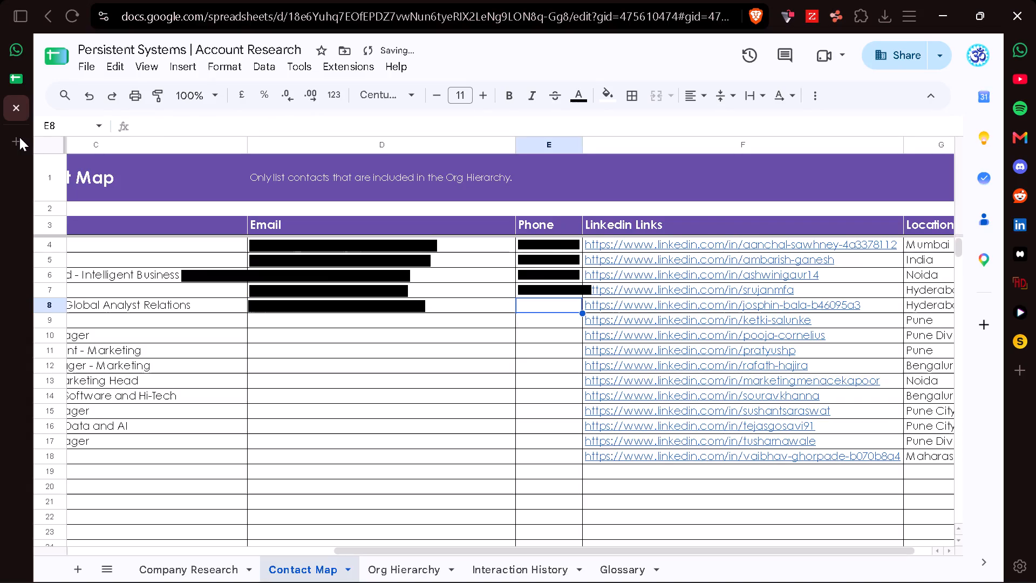
pyautogui.write('nf')
pyautogui.press('Down')
pyautogui.press('Left')
# Open the row 9 contact's LinkedIn profile, copy the ZoomInfo business email into D9, and check SMARTe for a mobile number.
pyautogui.scroll(-1, 317, 398)
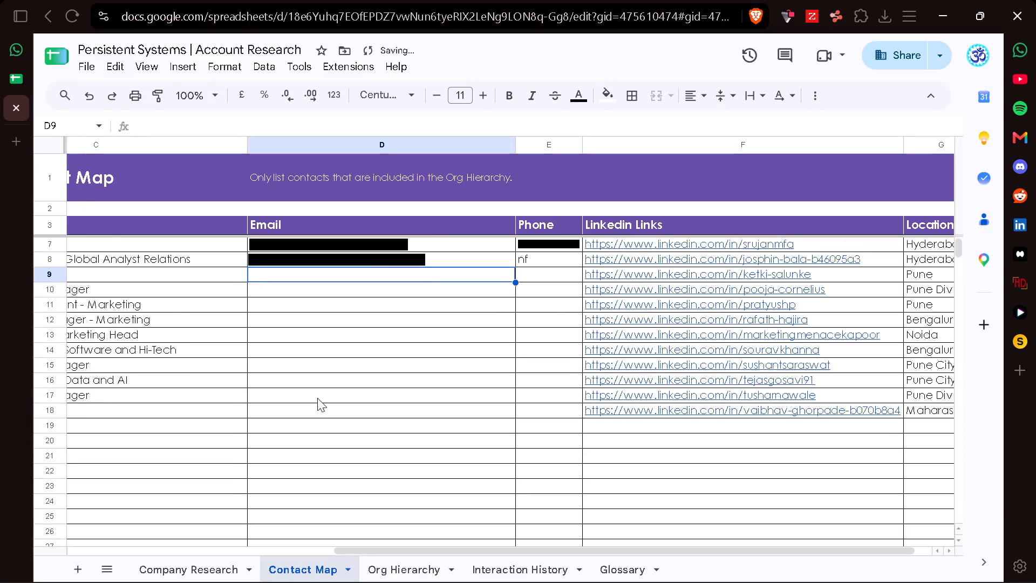
pyautogui.scroll(-1, 317, 398)
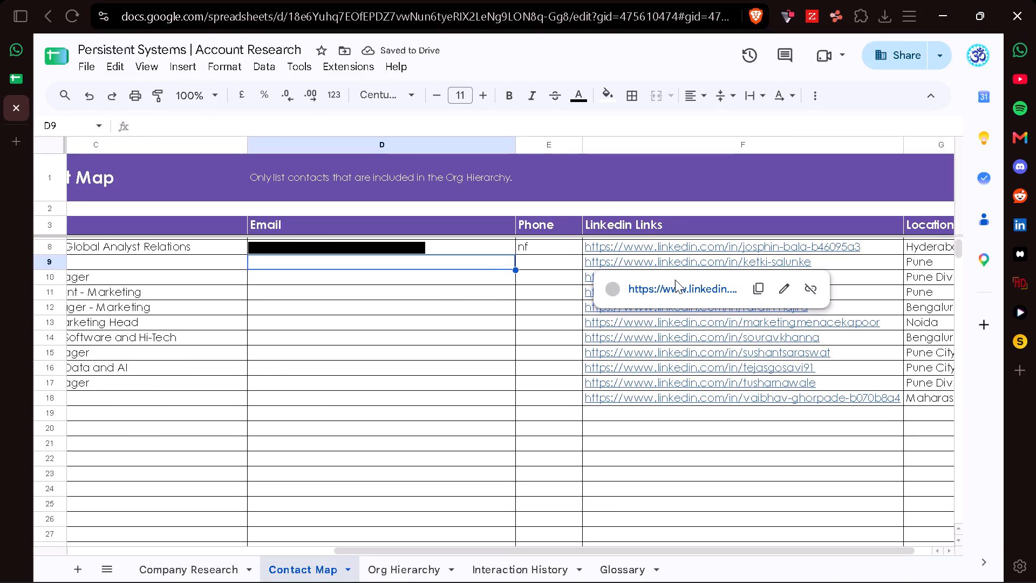
pyautogui.moveTo(675, 280); pyautogui.dragTo(684, 286)
pyautogui.click(684, 286)
pyautogui.click(808, 20)
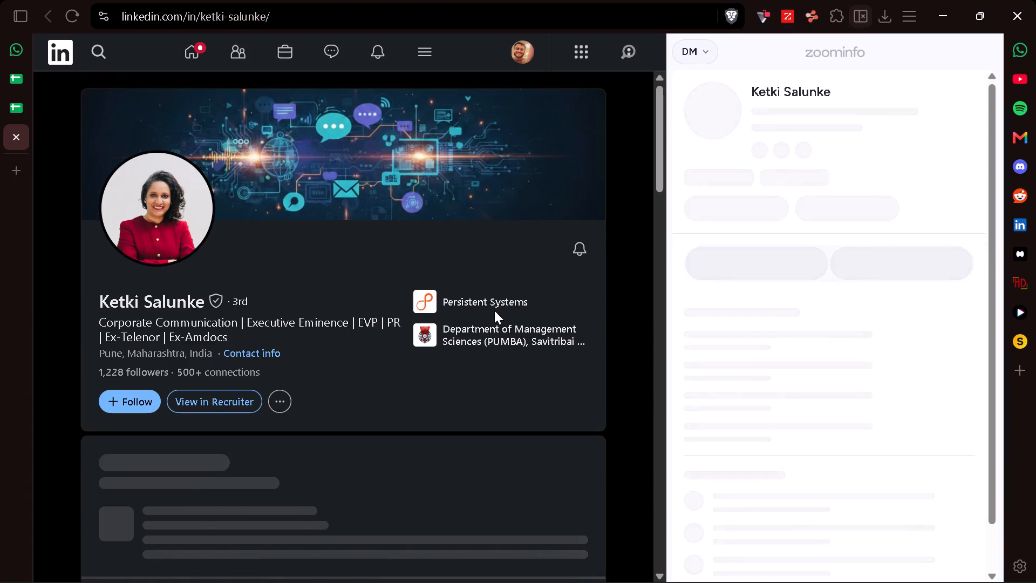
pyautogui.scroll(-3, 416, 399)
pyautogui.scroll(7, 416, 399)
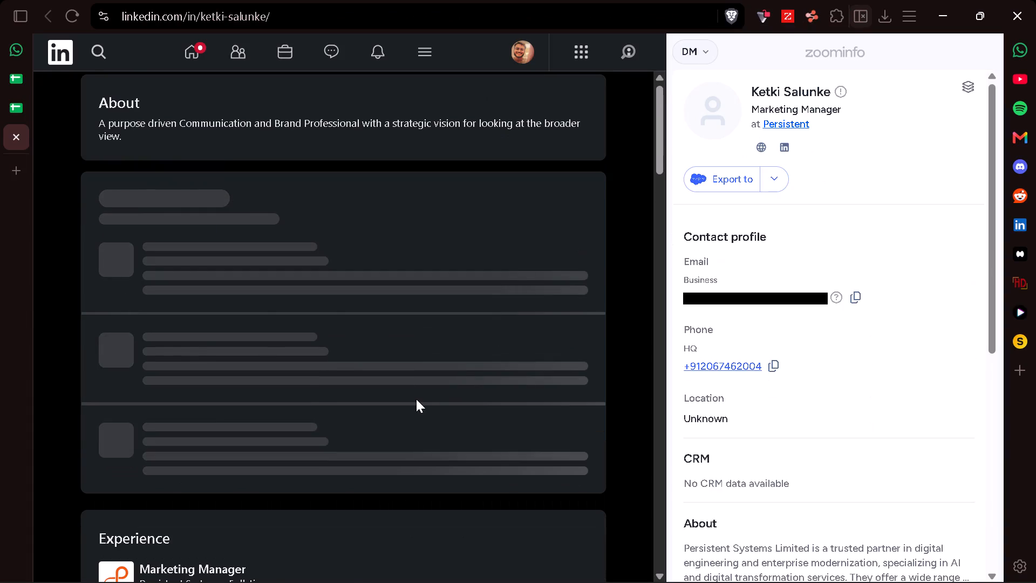
pyautogui.click(861, 291)
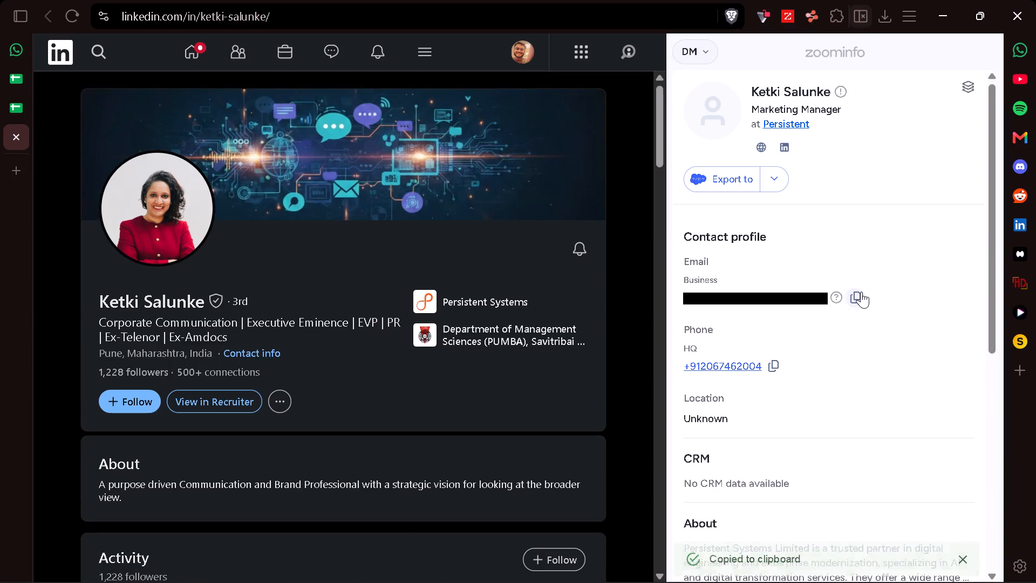
pyautogui.click(856, 21)
pyautogui.click(846, 21)
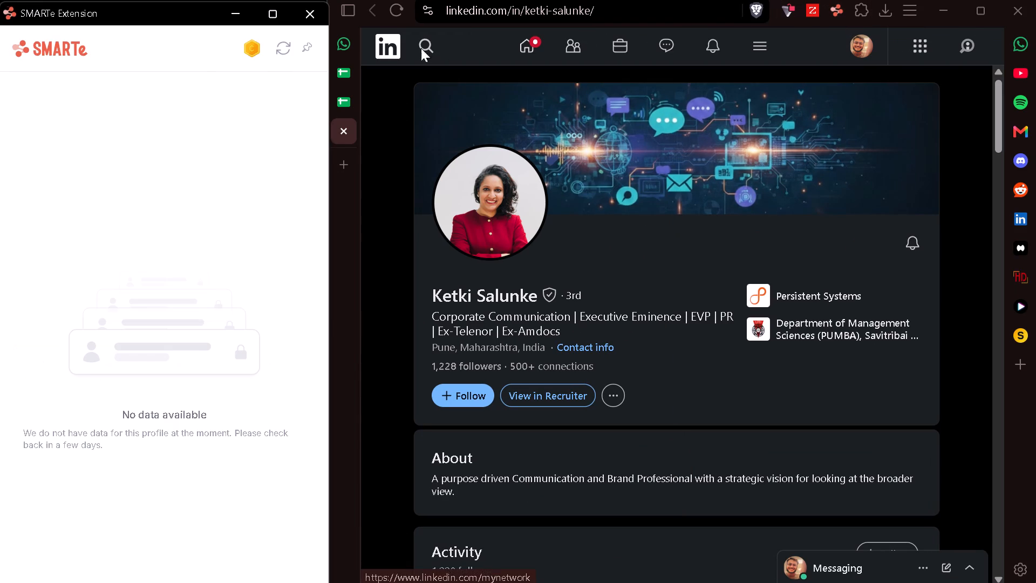
pyautogui.click(304, 15)
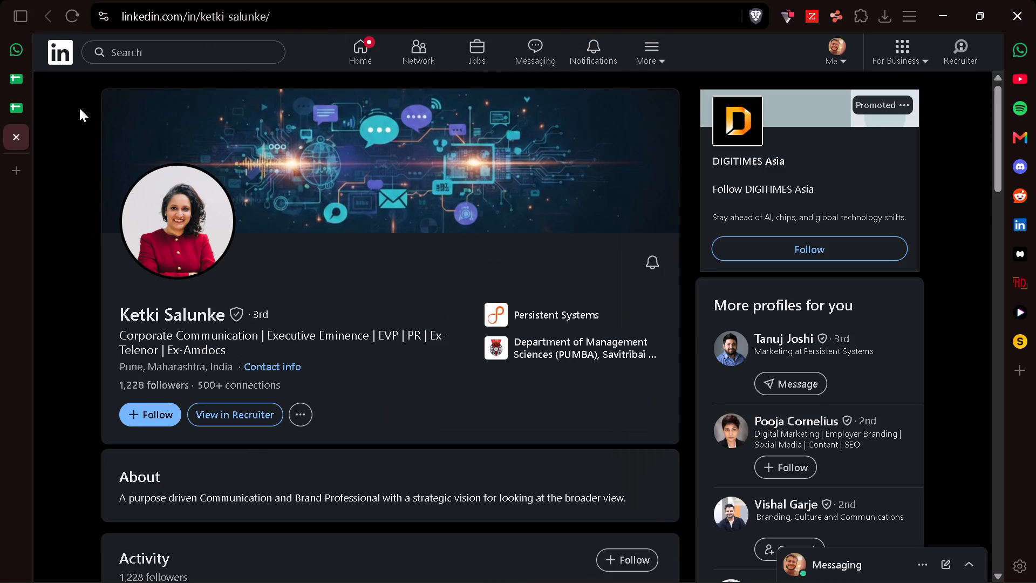
pyautogui.click(16, 134)
pyautogui.hotkey('ctrl', 'v')
# Enter nf as the row 9 contact's phone in cell E9.
pyautogui.press('Right')
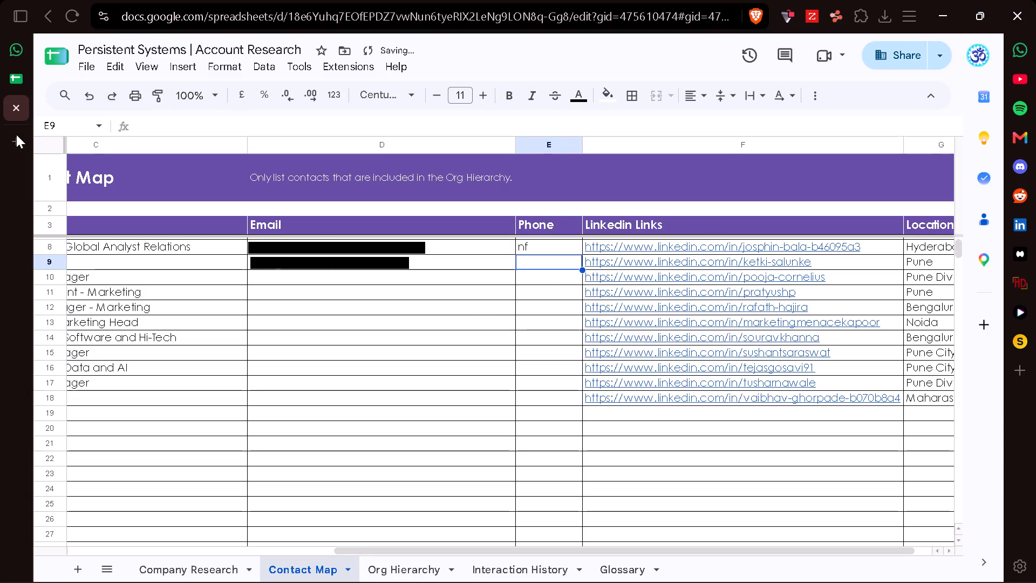
pyautogui.write('nf')
pyautogui.press('Down')
pyautogui.press('Left')
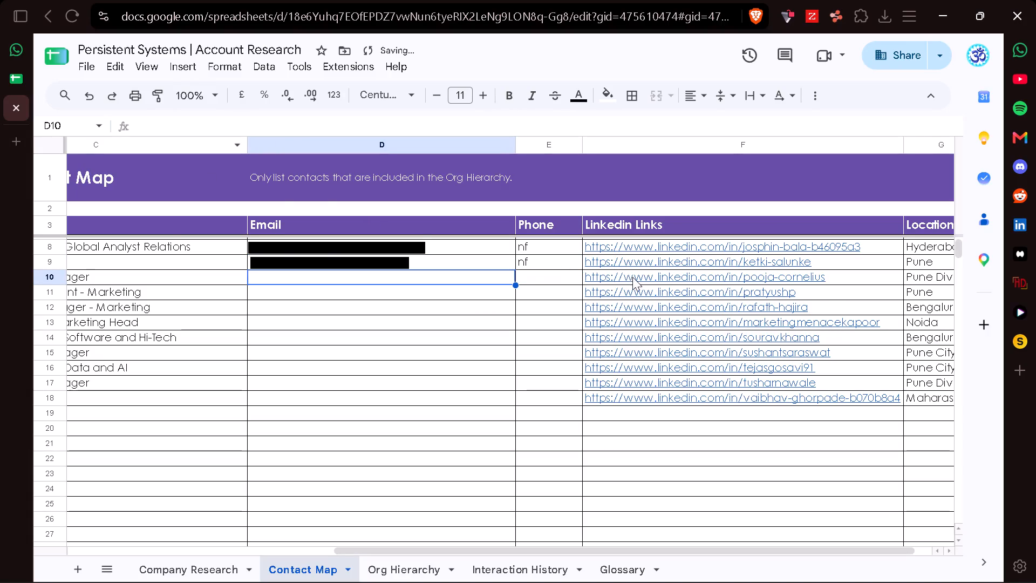
# Open the row 10 contact's LinkedIn profile, check ZoomInfo, and copy the email revealed in SMARTe into cell D10.
pyautogui.click(676, 306)
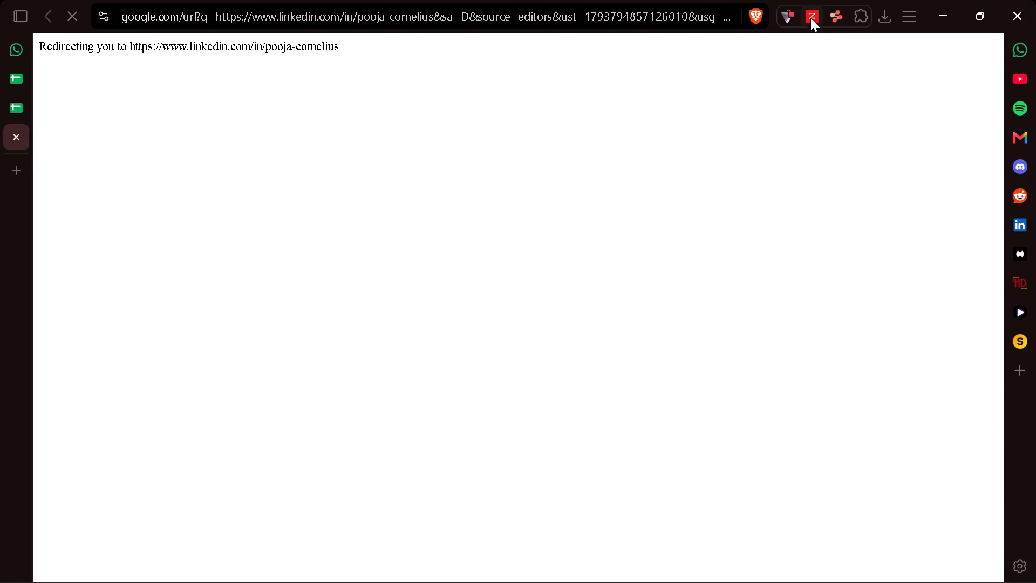
pyautogui.click(810, 18)
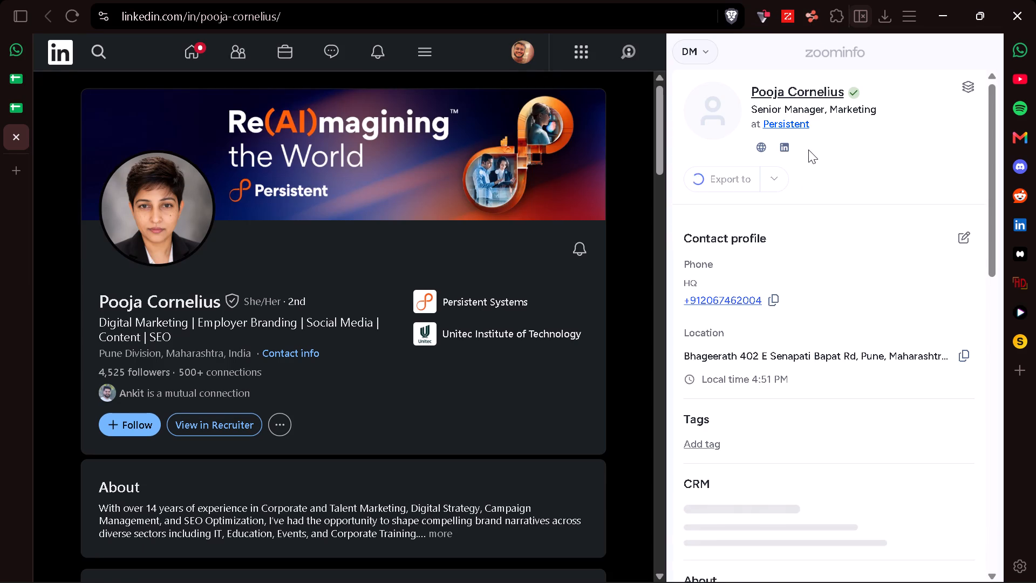
pyautogui.click(861, 19)
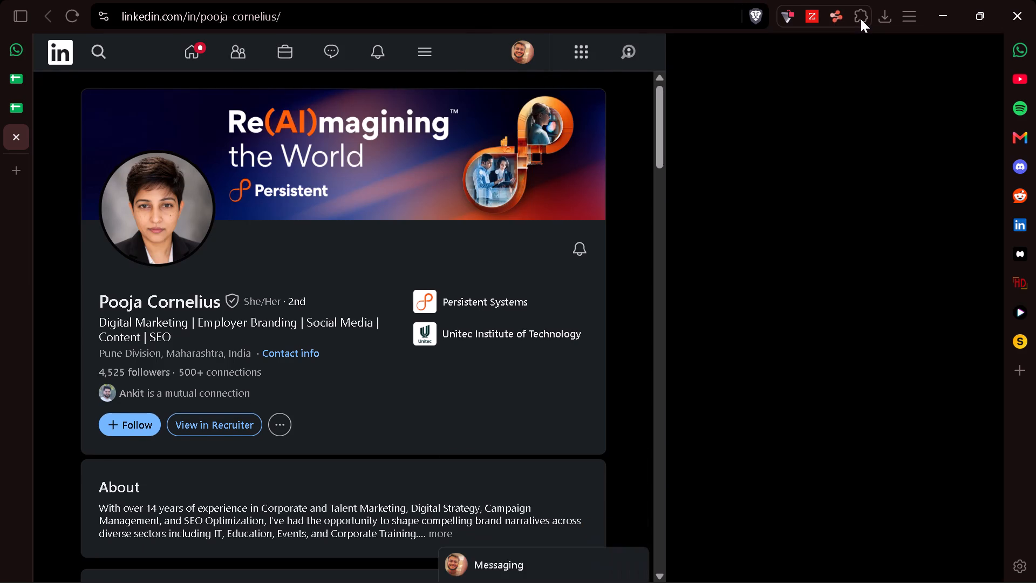
pyautogui.click(829, 19)
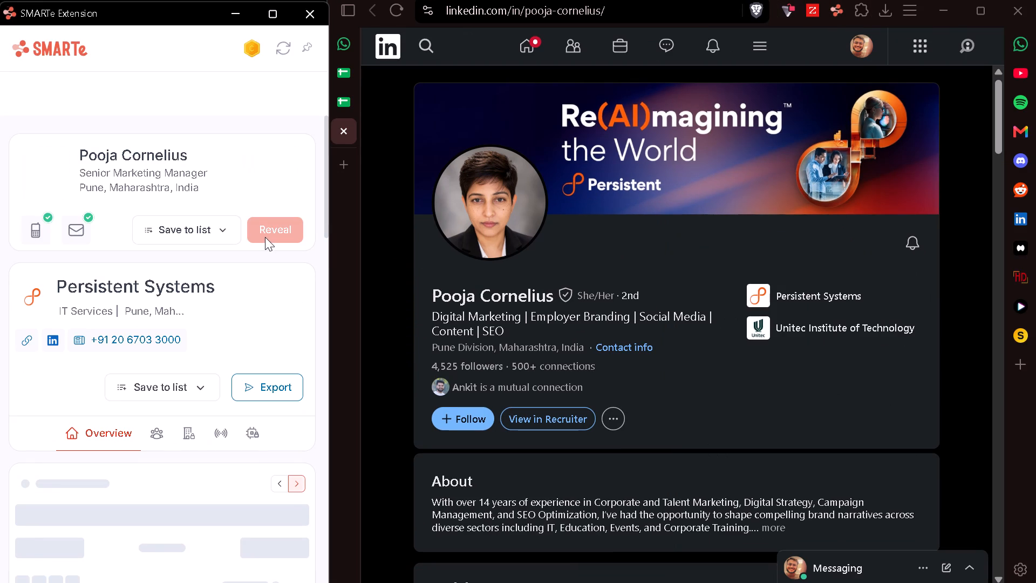
pyautogui.click(265, 237)
pyautogui.click(265, 237)
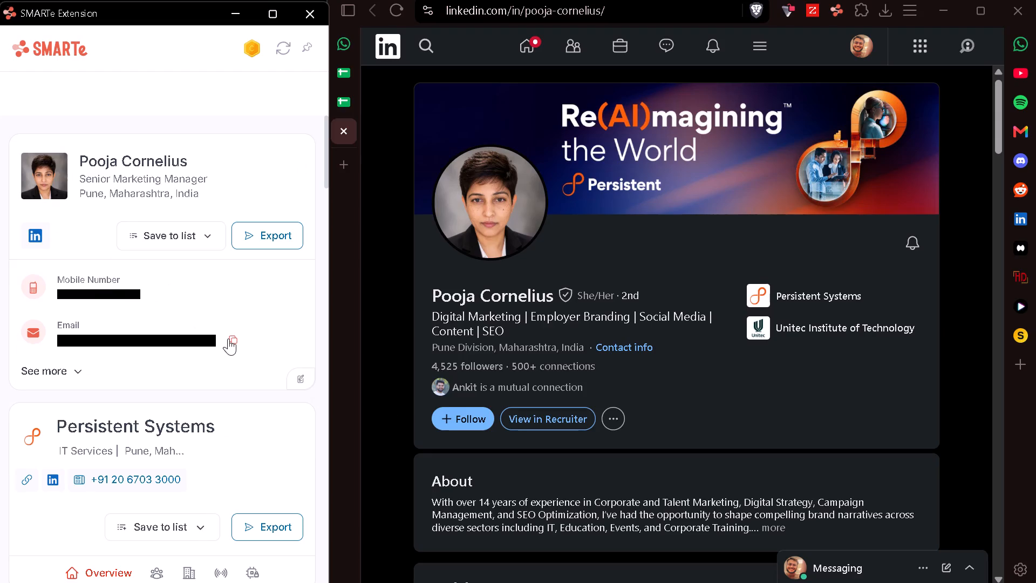
pyautogui.click(228, 338)
pyautogui.click(344, 97)
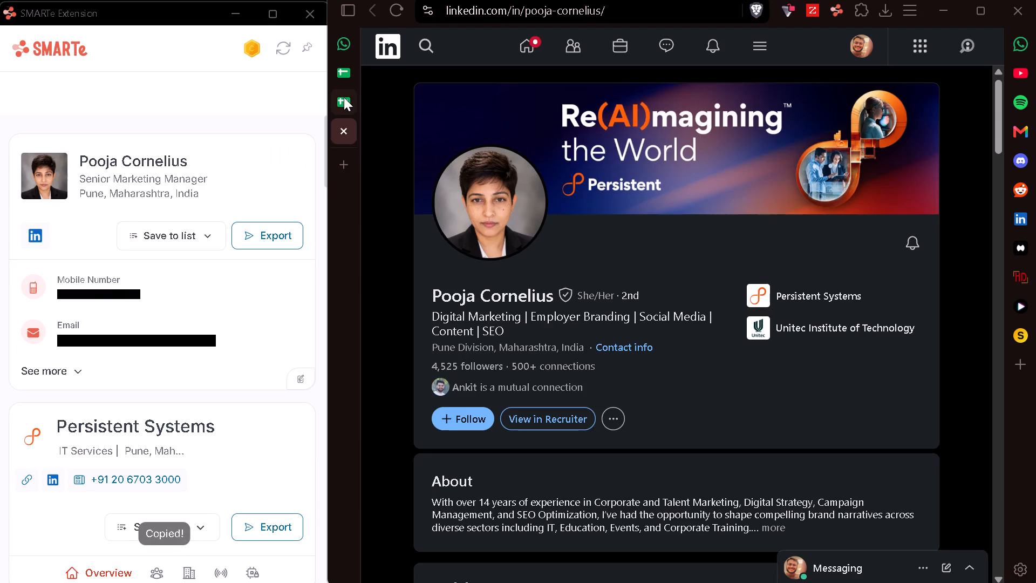
pyautogui.hotkey('ctrl', 'v')
# Copy the row 10 contact's mobile number from SMARTe into cell E10.
pyautogui.press('Right')
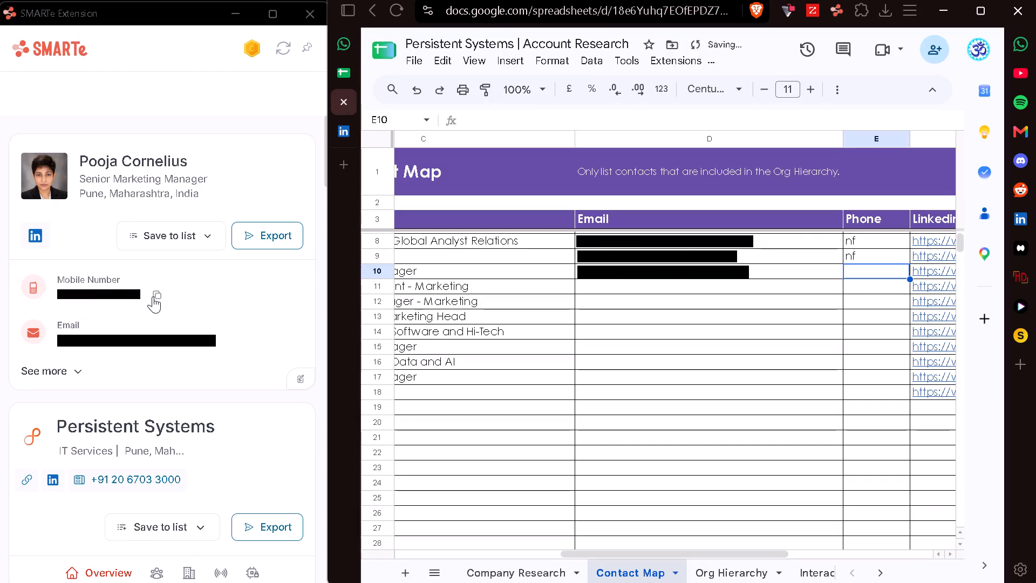
pyautogui.click(154, 294)
pyautogui.click(303, 22)
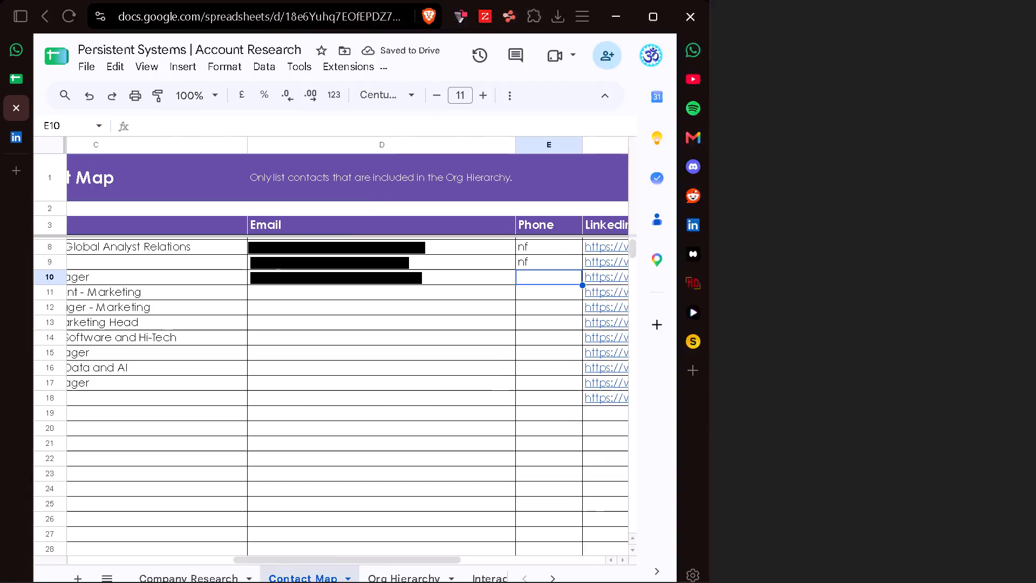
pyautogui.hotkey('ctrl', 'v')
# Strip the country code and extra formatting characters from the phone number in E10.
pyautogui.click(156, 120)
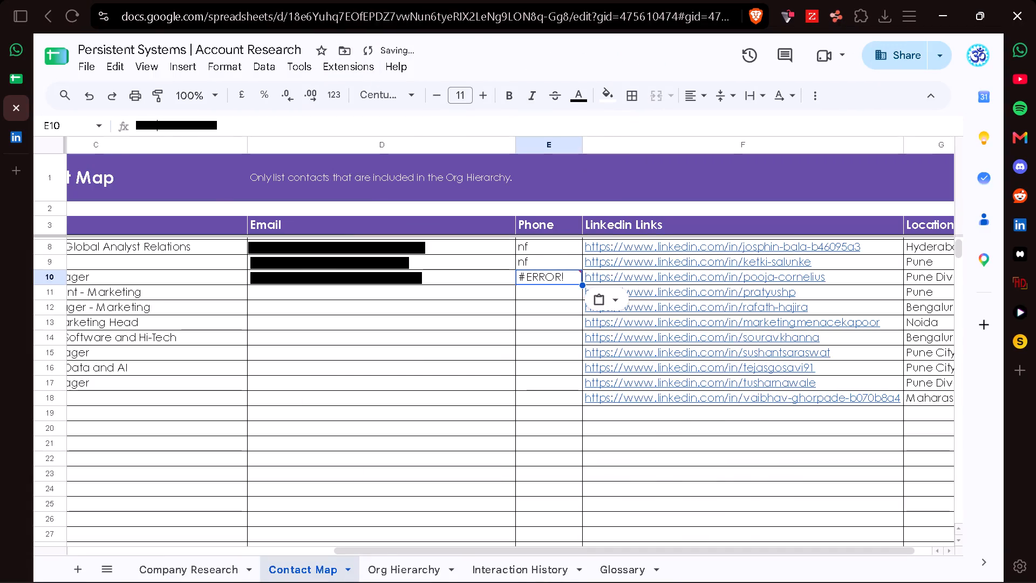
pyautogui.press('BackSpace')
pyautogui.press('BackSpace')
pyautogui.press('BackSpace')
pyautogui.press('BackSpace')
pyautogui.press('BackSpace')
pyautogui.press('BackSpace')
pyautogui.press('BackSpace')
pyautogui.press('BackSpace')
pyautogui.press('BackSpace')
pyautogui.press('BackSpace')
pyautogui.press('BackSpace')
pyautogui.press('BackSpace')
pyautogui.click(293, 290)
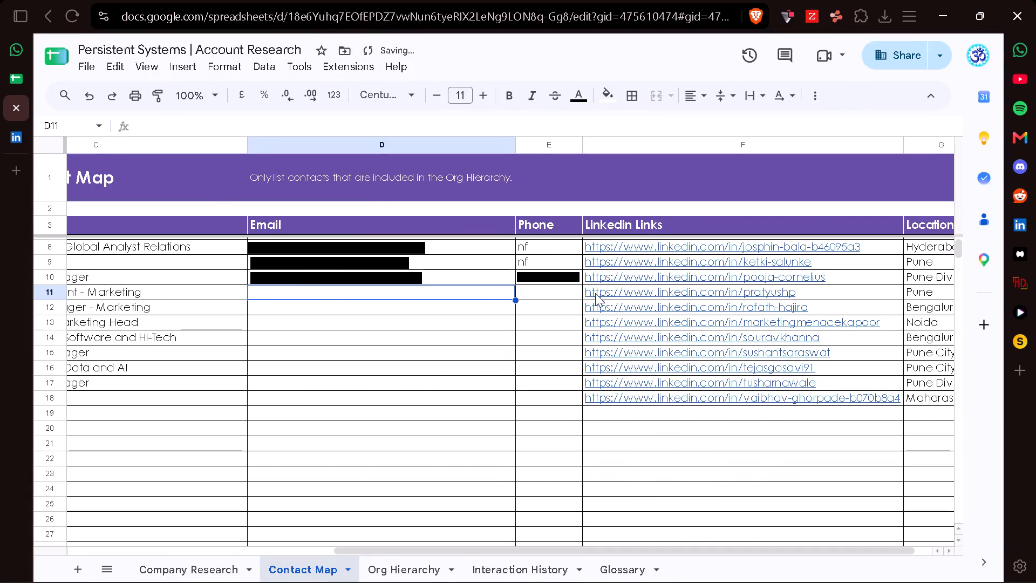
# Open the row 11 contact's LinkedIn profile and copy their business email from ZoomInfo into cell D11.
pyautogui.click(666, 320)
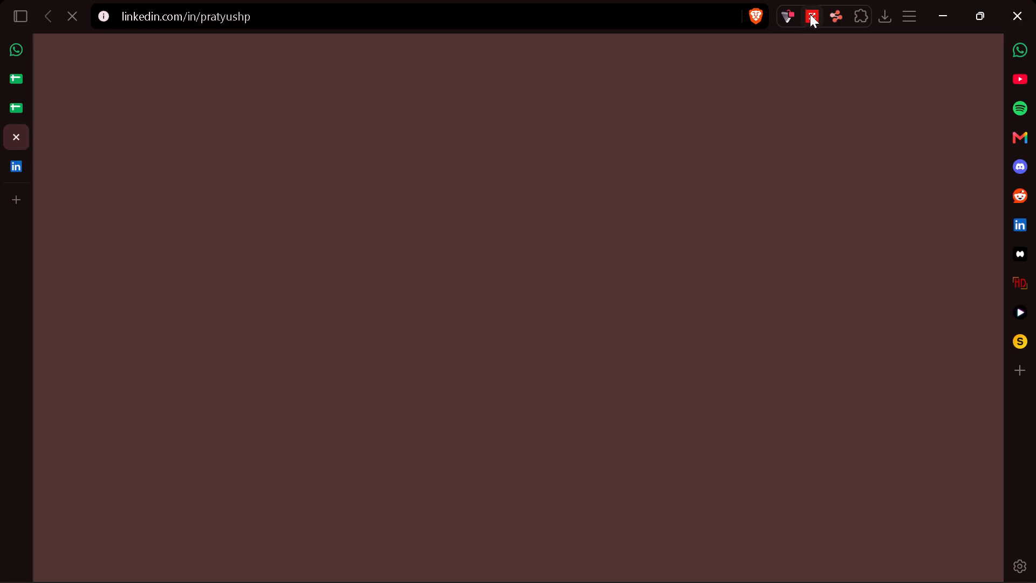
pyautogui.click(810, 14)
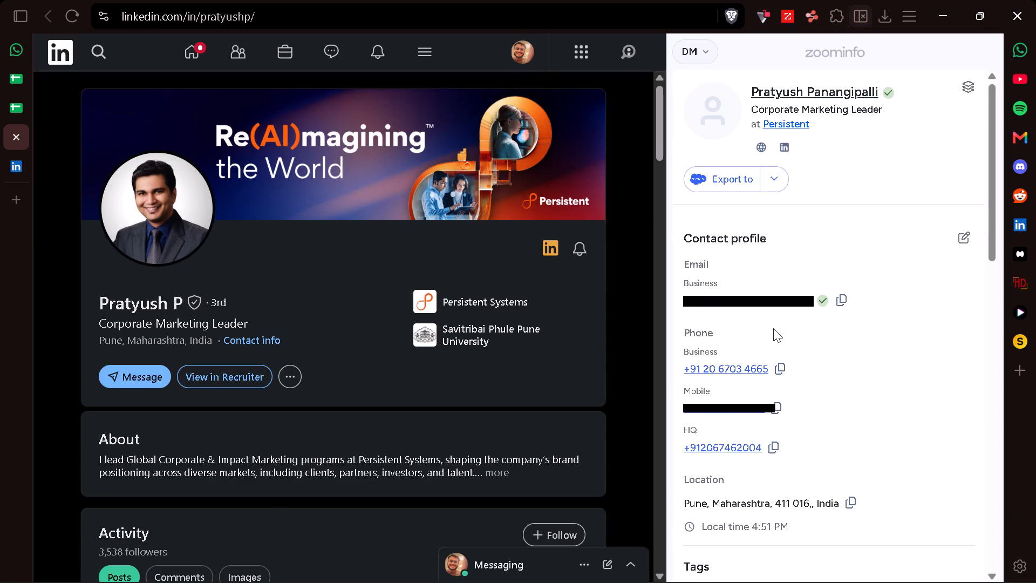
pyautogui.click(846, 301)
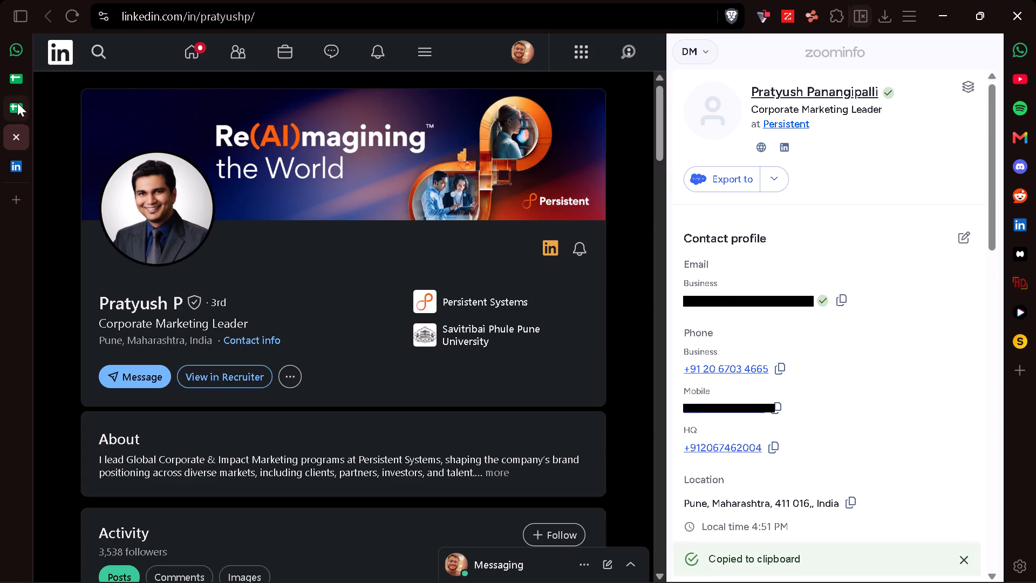
pyautogui.click(17, 103)
pyautogui.hotkey('ctrl', 'v')
# Copy the row 11 contact's mobile number from ZoomInfo into cell E11 and close the two open LinkedIn profiles.
pyautogui.press('Right')
pyautogui.click(12, 134)
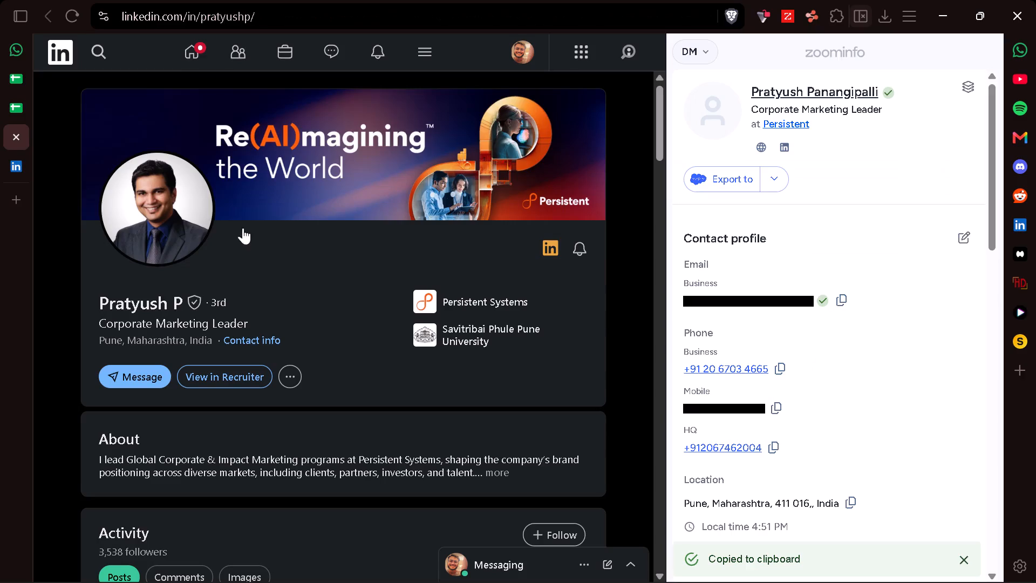
pyautogui.click(777, 407)
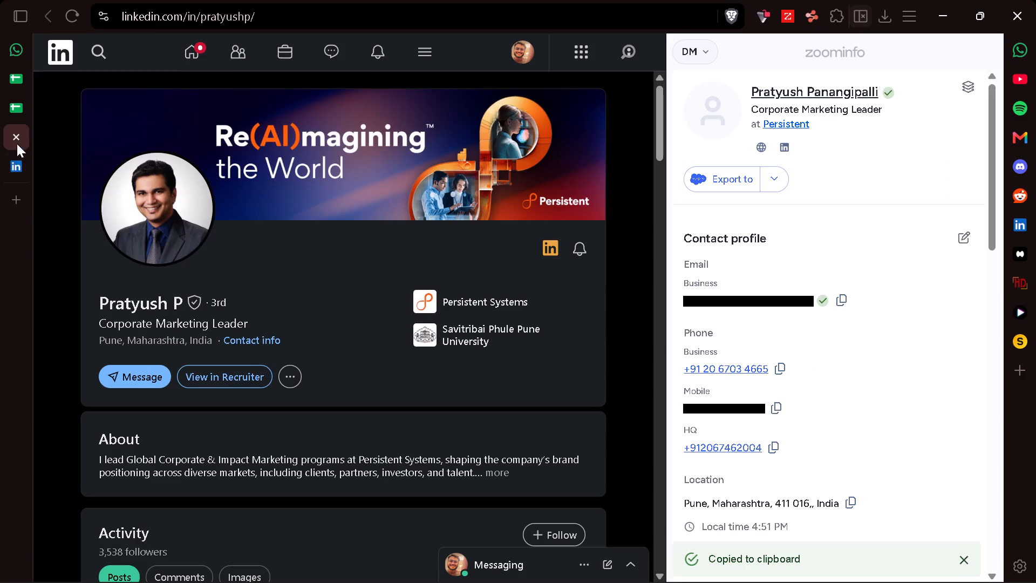
pyautogui.click(18, 138)
pyautogui.doubleClick(18, 138)
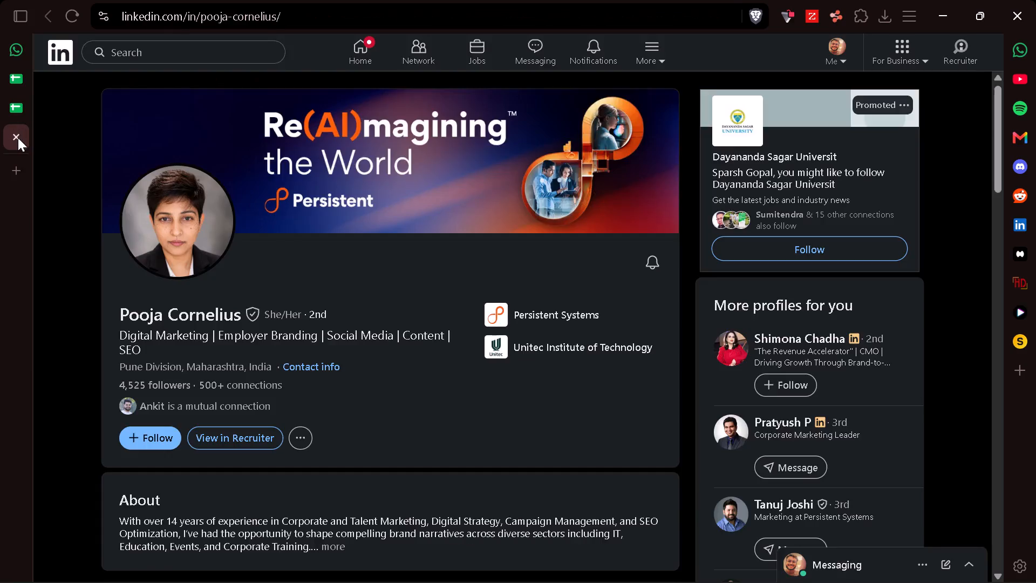
pyautogui.hotkey('ctrl', 'v')
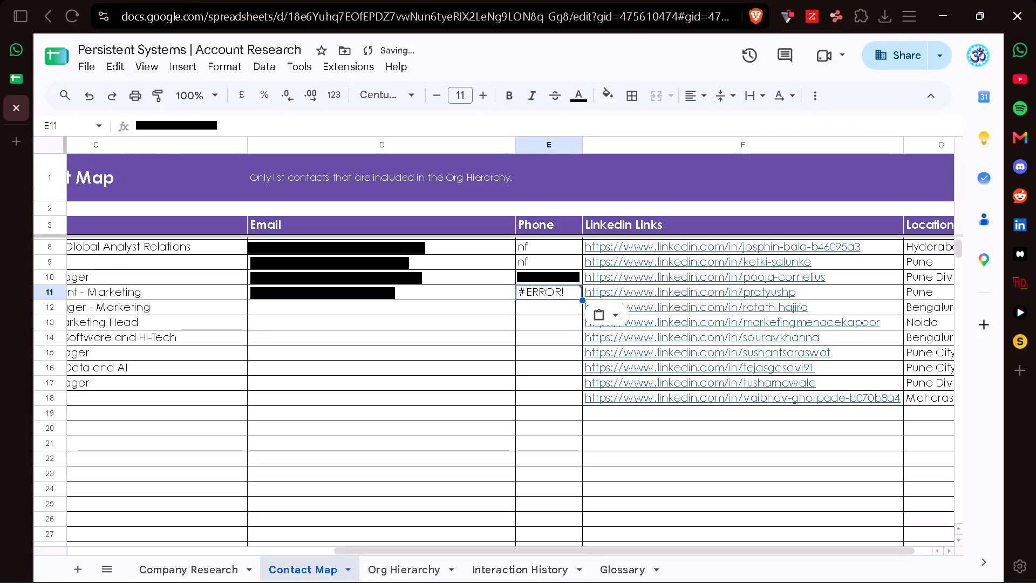
# Strip the country code and extra formatting characters from the phone number in E11.
pyautogui.click(159, 119)
pyautogui.press('BackSpace')
pyautogui.press('BackSpace')
pyautogui.press('BackSpace')
pyautogui.press('BackSpace')
pyautogui.press('BackSpace')
pyautogui.press('BackSpace')
pyautogui.press('BackSpace')
pyautogui.press('BackSpace')
pyautogui.click(306, 310)
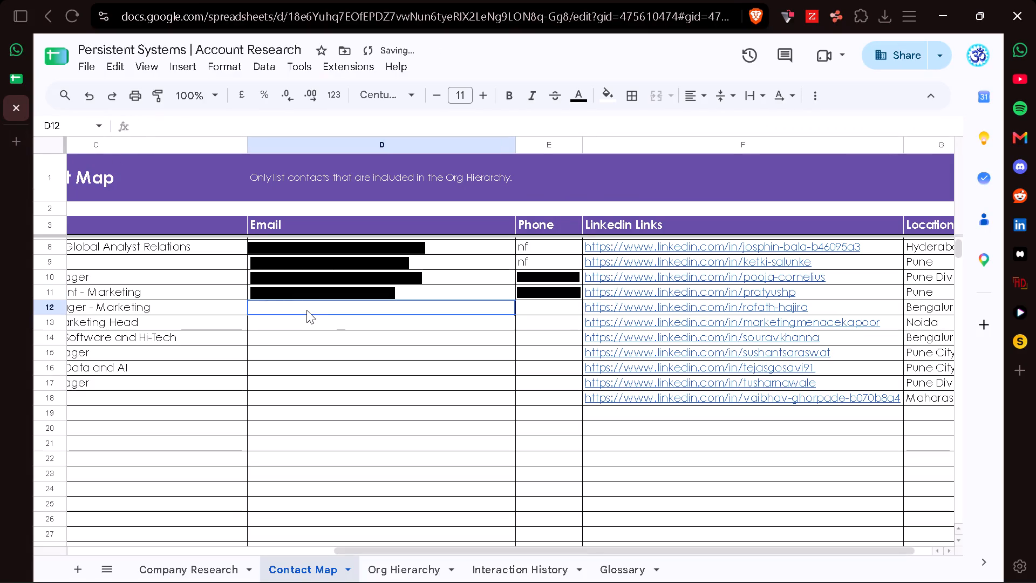
# Open the row 12 contact's LinkedIn profile with ZoomInfo and send a connection invitation without a note.
pyautogui.click(711, 228)
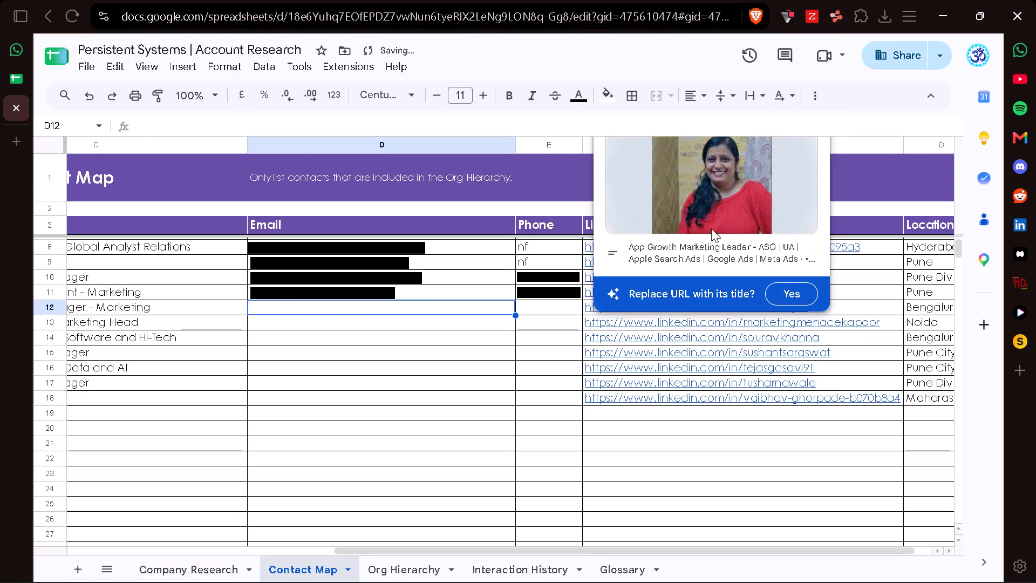
pyautogui.click(809, 26)
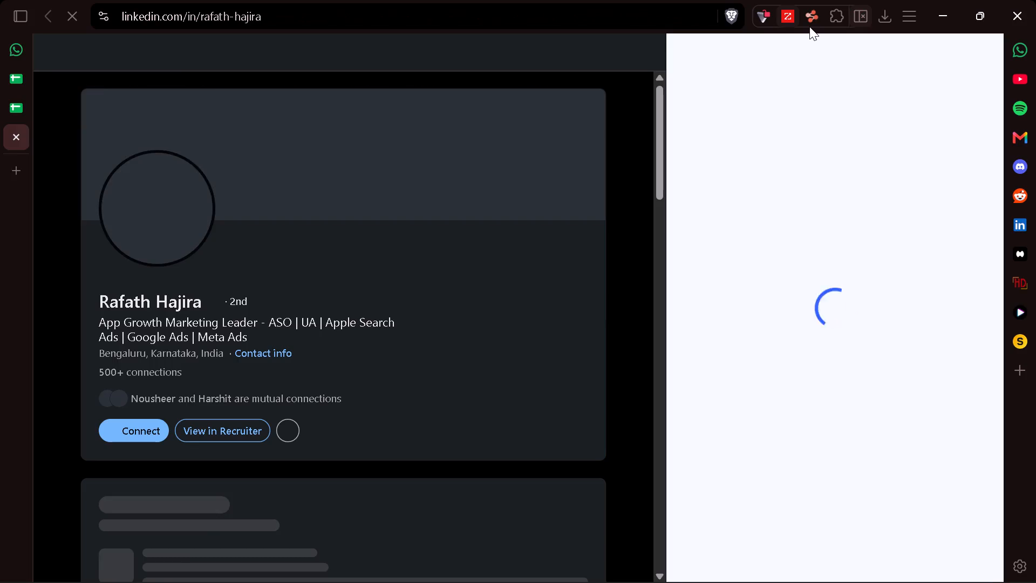
pyautogui.click(120, 424)
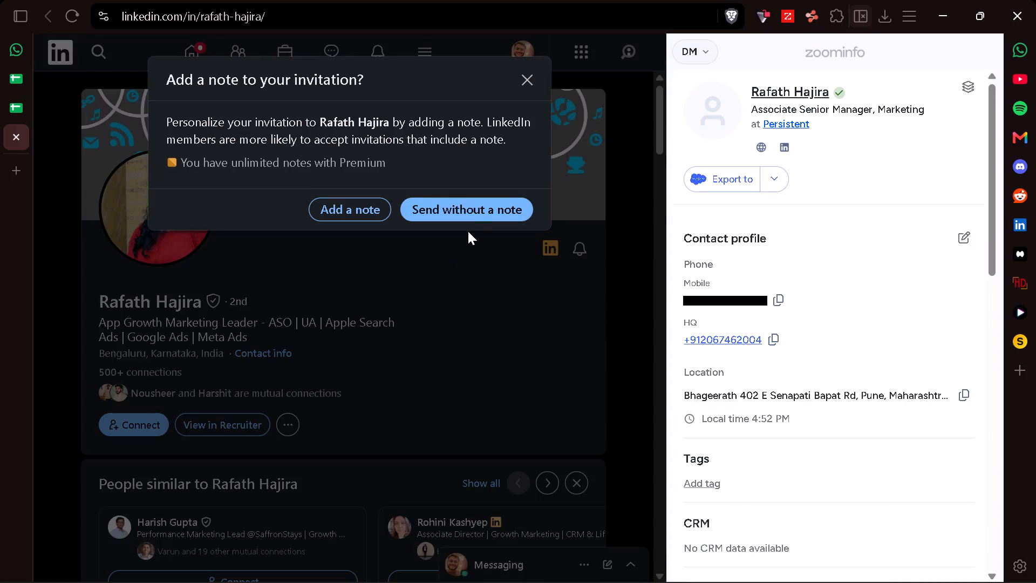
pyautogui.click(470, 213)
# Copy the row 12 contact's mobile number from ZoomInfo into cell E12, reviewing their LinkedIn experience and launching SMARTe along the way.
pyautogui.click(779, 304)
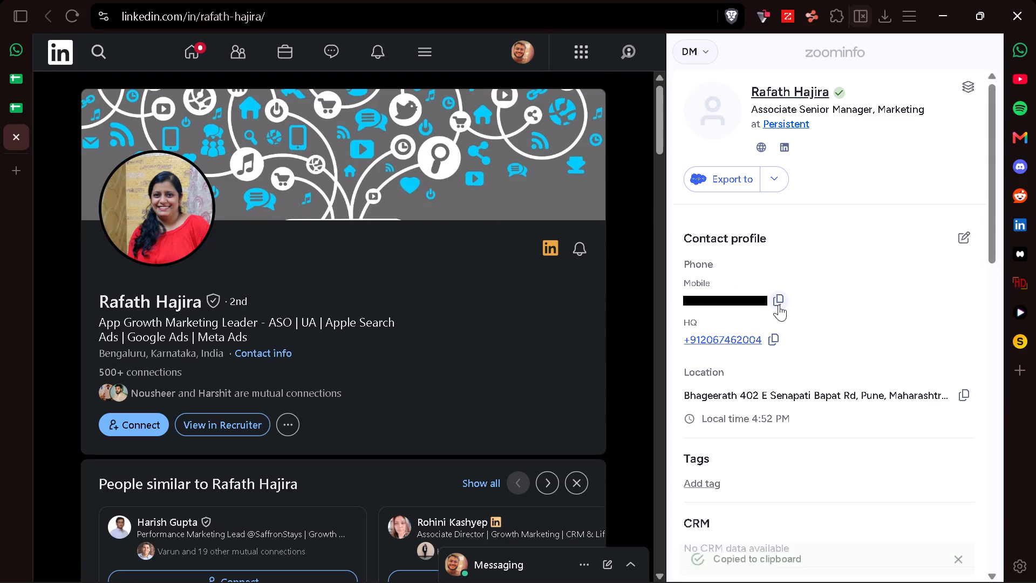
pyautogui.scroll(-11, 390, 382)
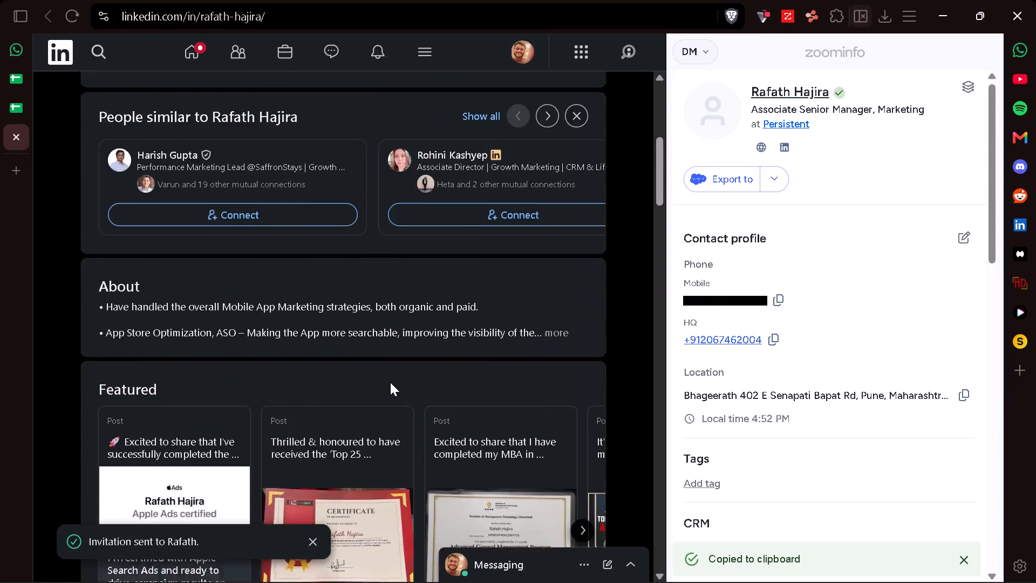
pyautogui.scroll(-8, 390, 382)
pyautogui.scroll(2, 390, 382)
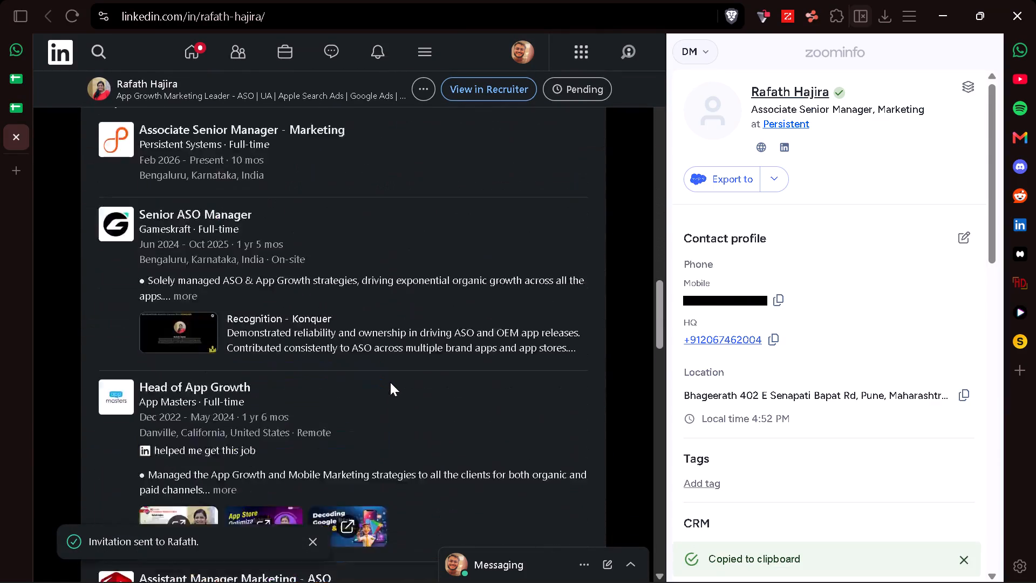
pyautogui.scroll(1, 390, 382)
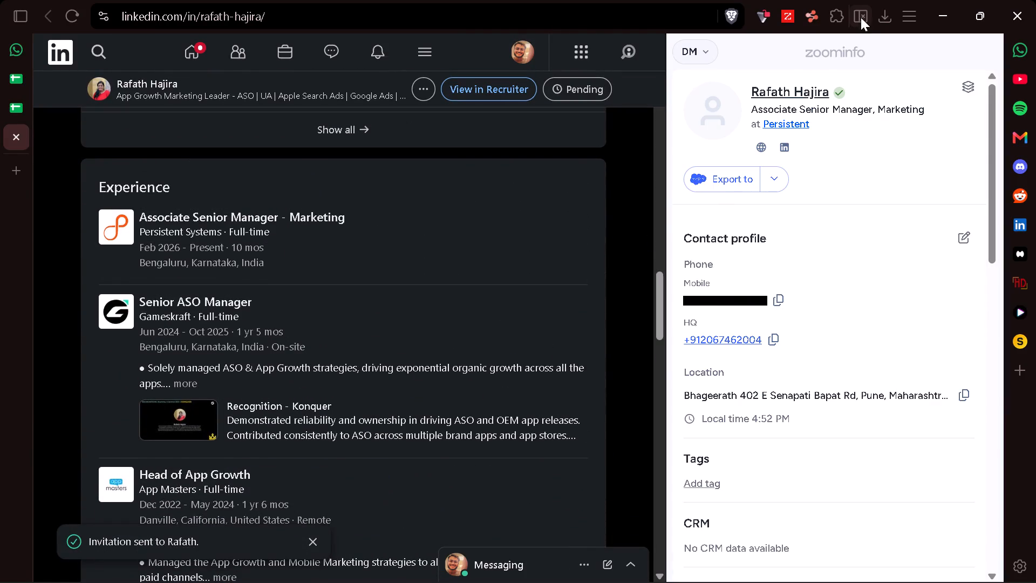
pyautogui.click(861, 15)
pyautogui.click(833, 22)
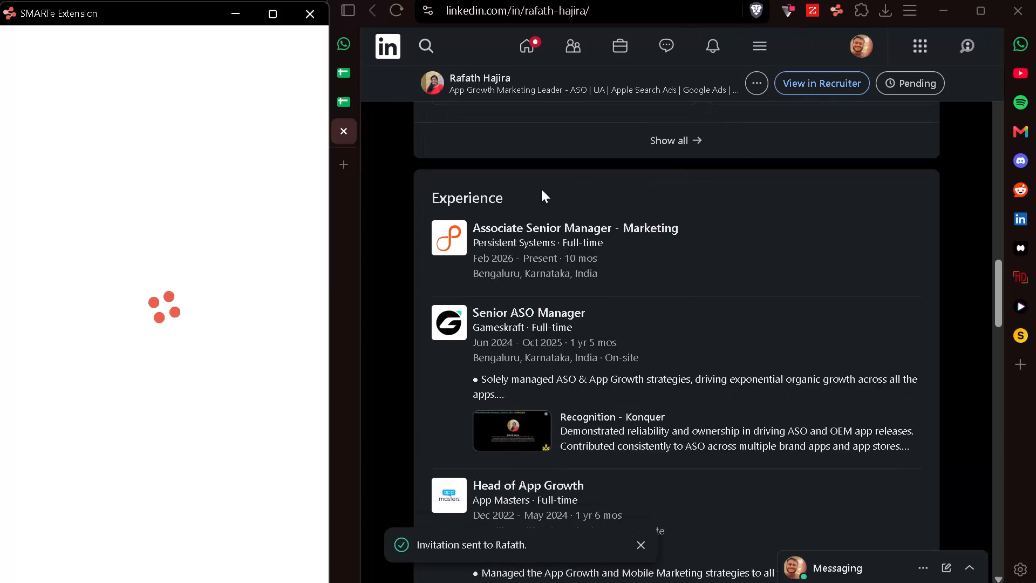
pyautogui.click(344, 112)
pyautogui.press('Right')
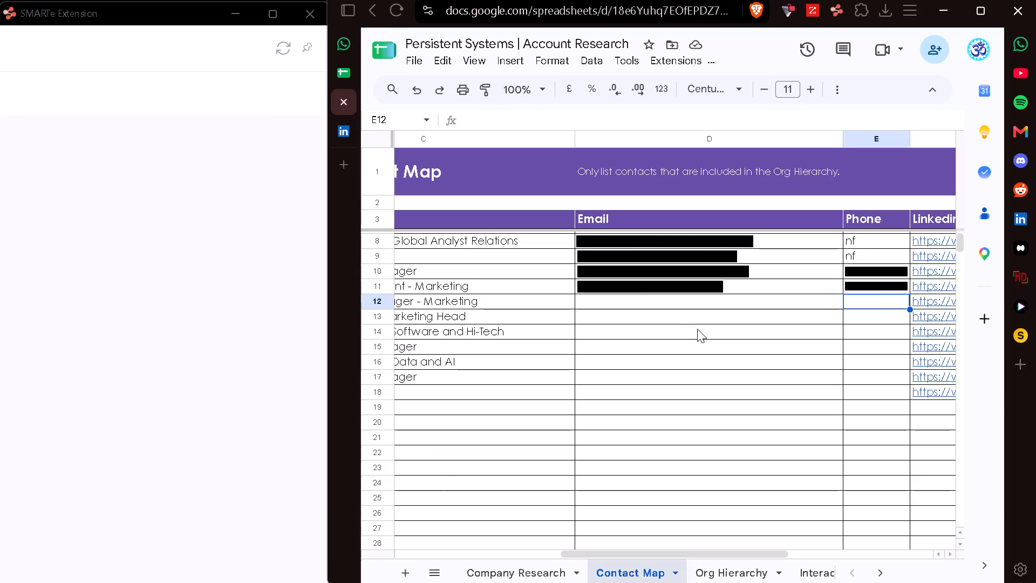
pyautogui.hotkey('ctrl', 'v')
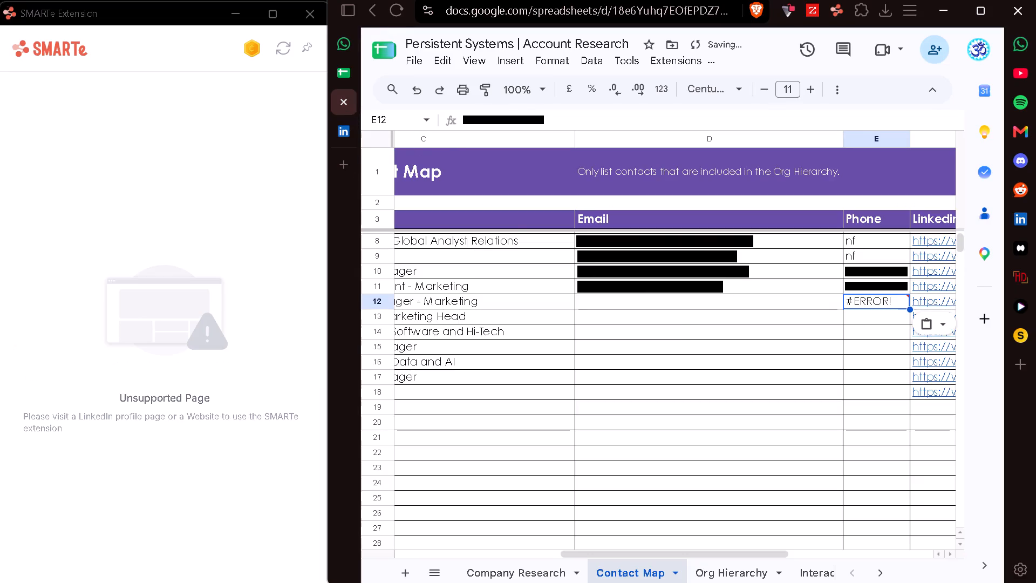
# Strip the country code and extra formatting characters from the phone number in E12.
pyautogui.click(485, 116)
pyautogui.press('BackSpace')
pyautogui.press('BackSpace')
pyautogui.press('BackSpace')
pyautogui.press('BackSpace')
pyautogui.press('BackSpace')
pyautogui.press('BackSpace')
pyautogui.press('BackSpace')
pyautogui.press('BackSpace')
pyautogui.press('BackSpace')
pyautogui.click(604, 303)
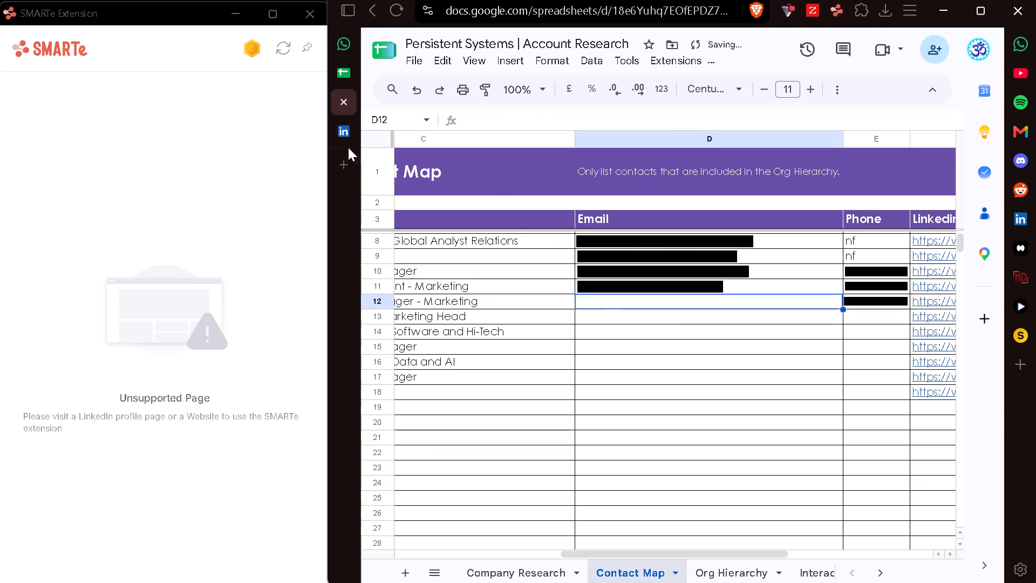
# Refresh SMARTe on the row 12 contact's LinkedIn profile, reveal their details, and copy the email into cell D12.
pyautogui.click(342, 127)
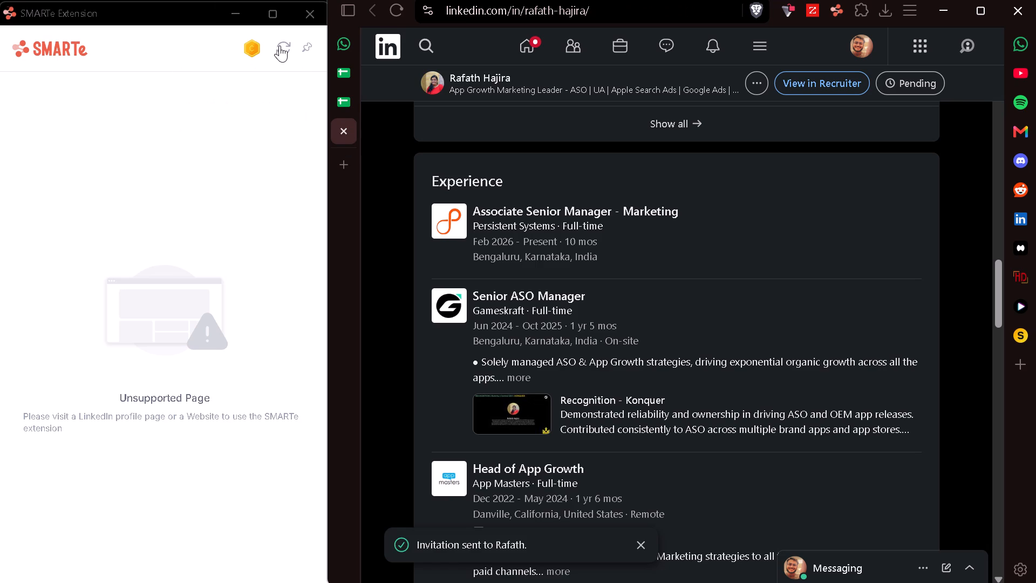
pyautogui.click(280, 45)
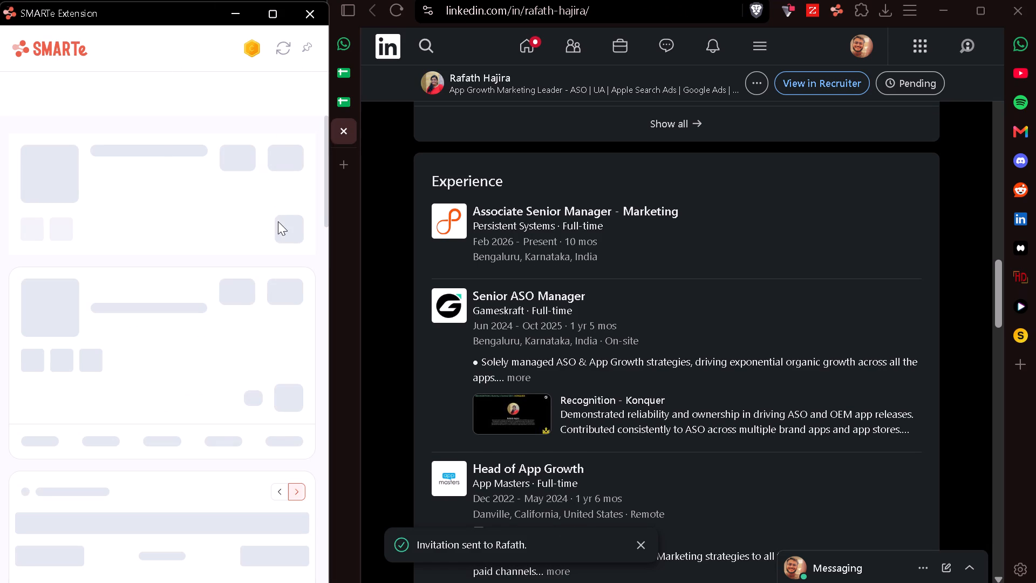
pyautogui.click(274, 228)
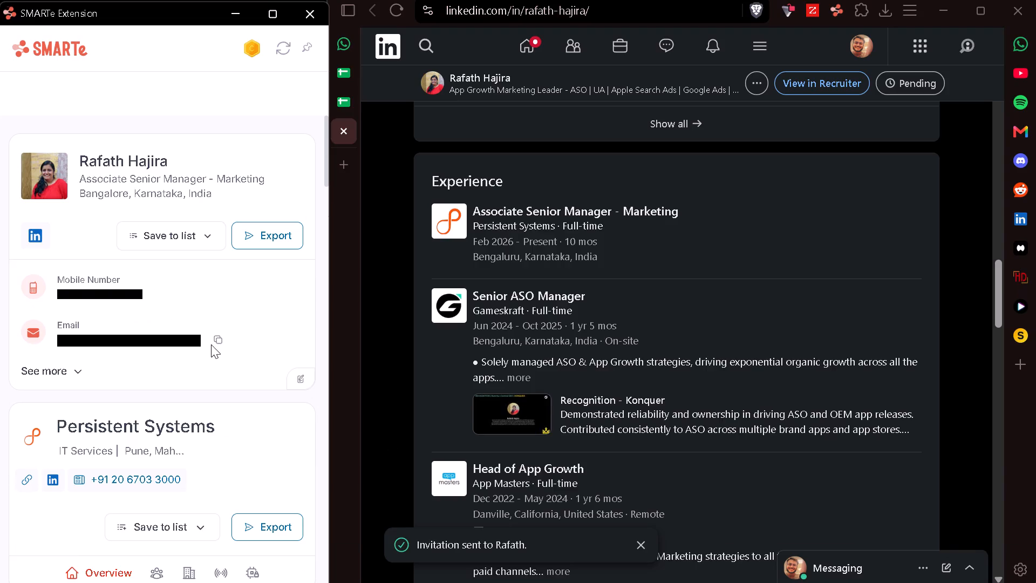
pyautogui.click(217, 341)
pyautogui.click(312, 12)
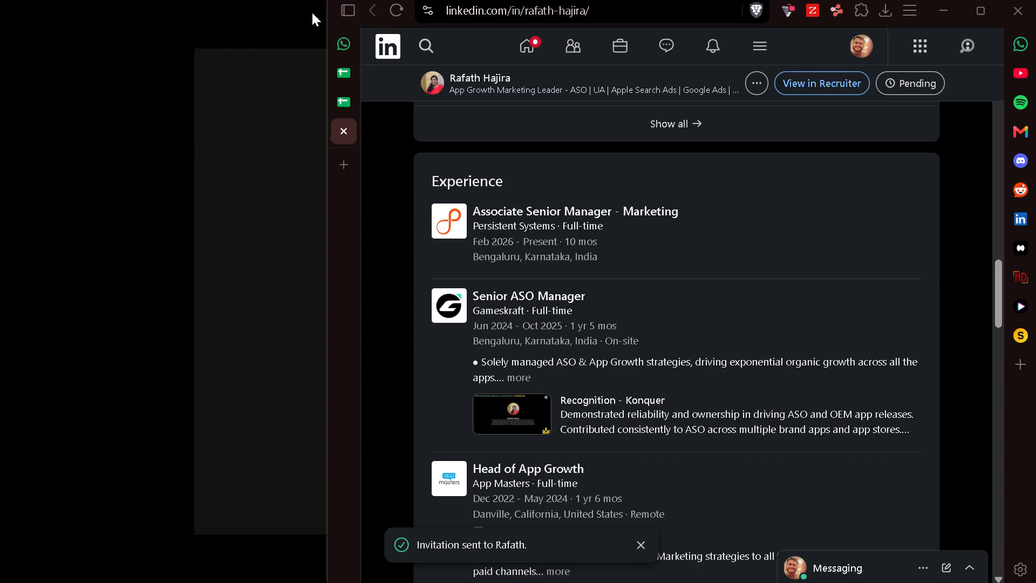
pyautogui.click(16, 135)
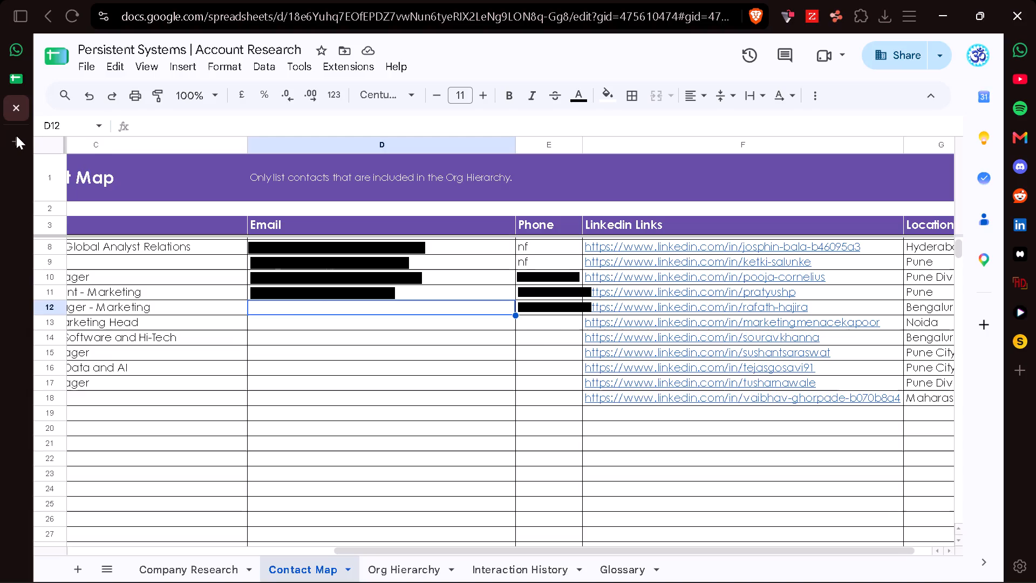
pyautogui.hotkey('ctrl', 'v')
# Open the row 13 contact's LinkedIn profile with ZoomInfo and send a connection invitation without a note.
pyautogui.click(285, 333)
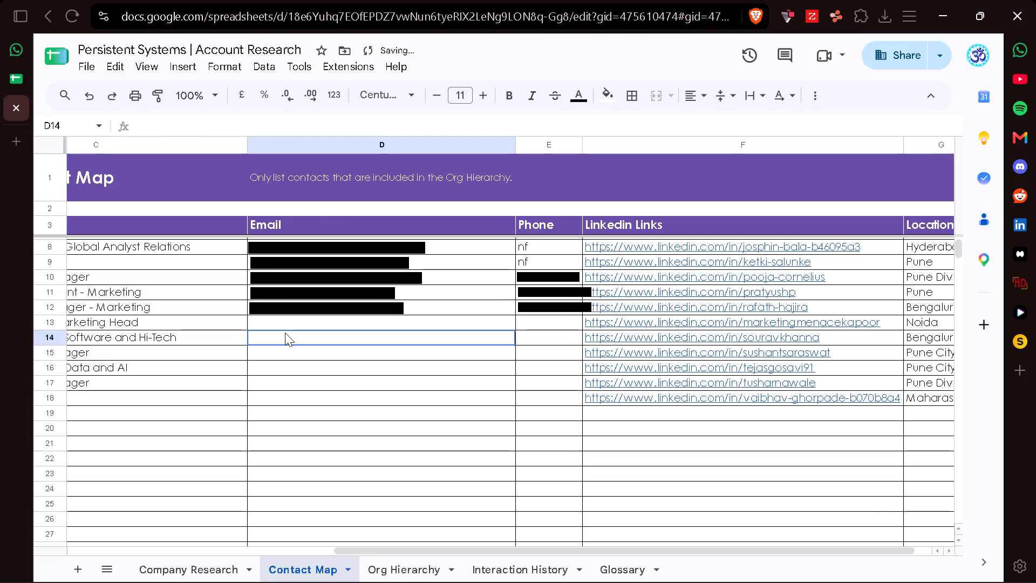
pyautogui.press('Up')
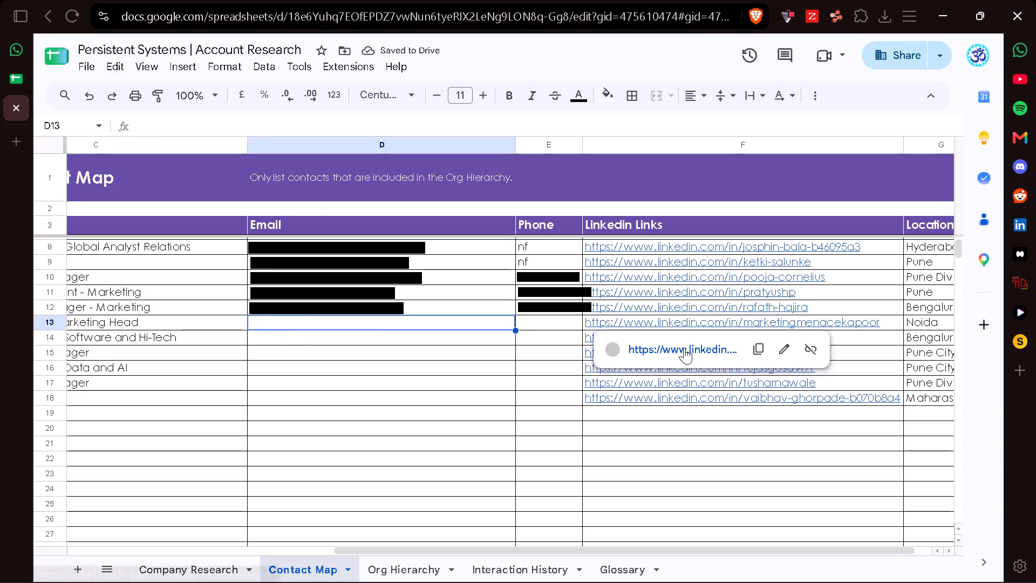
pyautogui.click(684, 348)
pyautogui.click(820, 20)
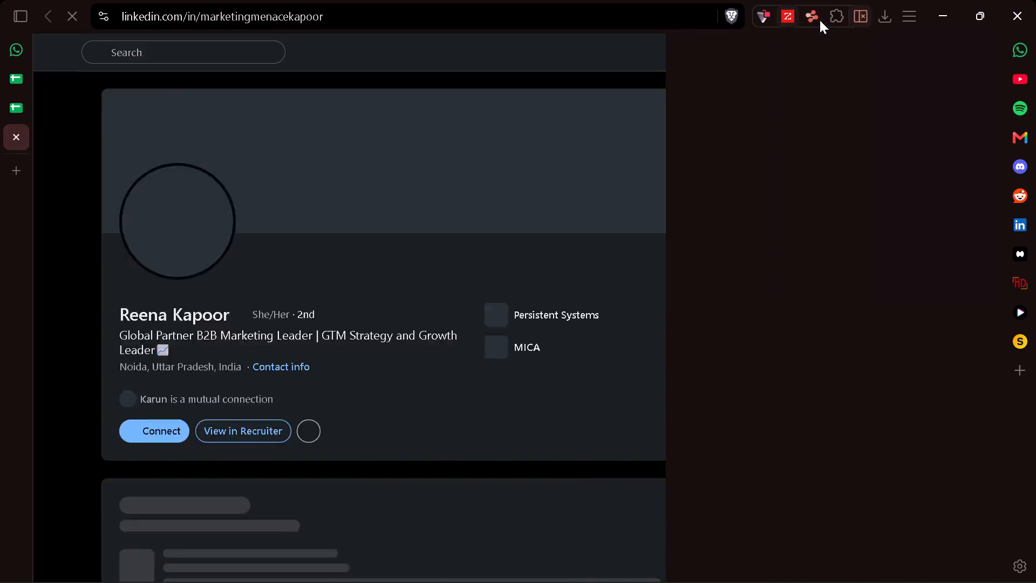
pyautogui.click(134, 421)
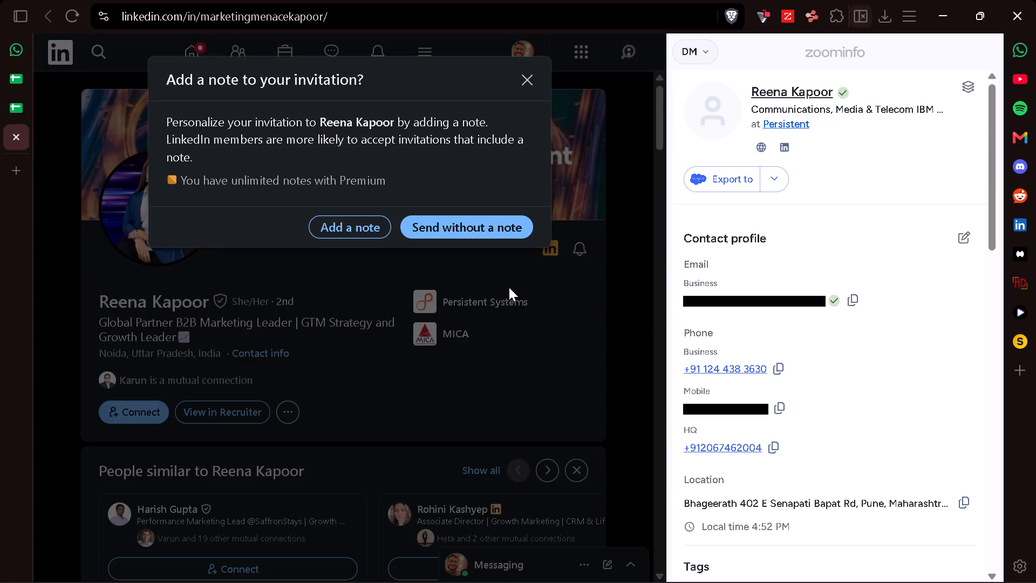
pyautogui.click(452, 234)
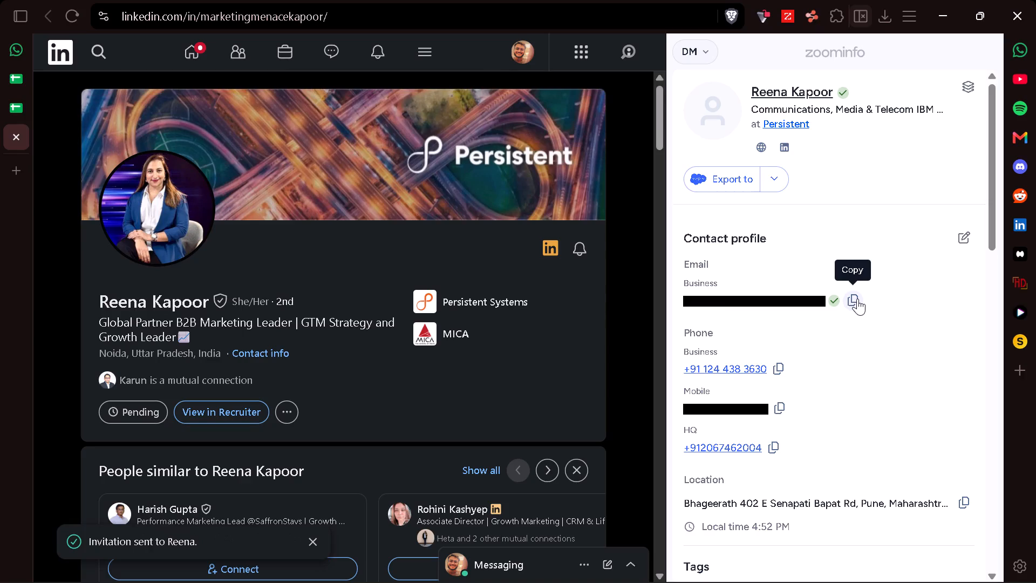
# Copy the row 13 contact's business email from ZoomInfo into cell D13.
pyautogui.click(857, 299)
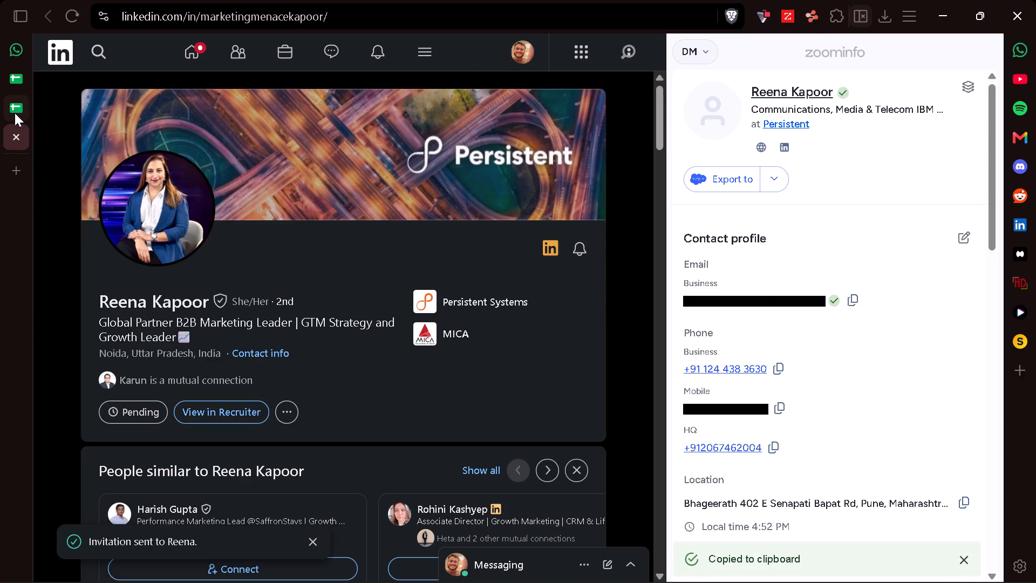
pyautogui.click(15, 113)
pyautogui.hotkey('ctrl', 'v')
# Check the row 13 contact in SMARTe and enter nf as their phone in cell E13.
pyautogui.press('Right')
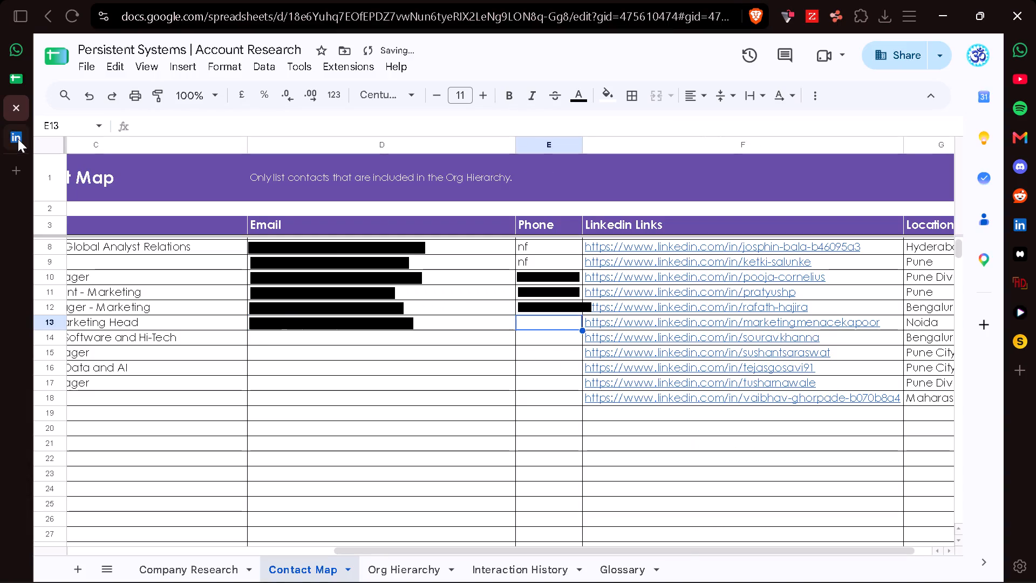
pyautogui.click(18, 139)
pyautogui.click(819, 12)
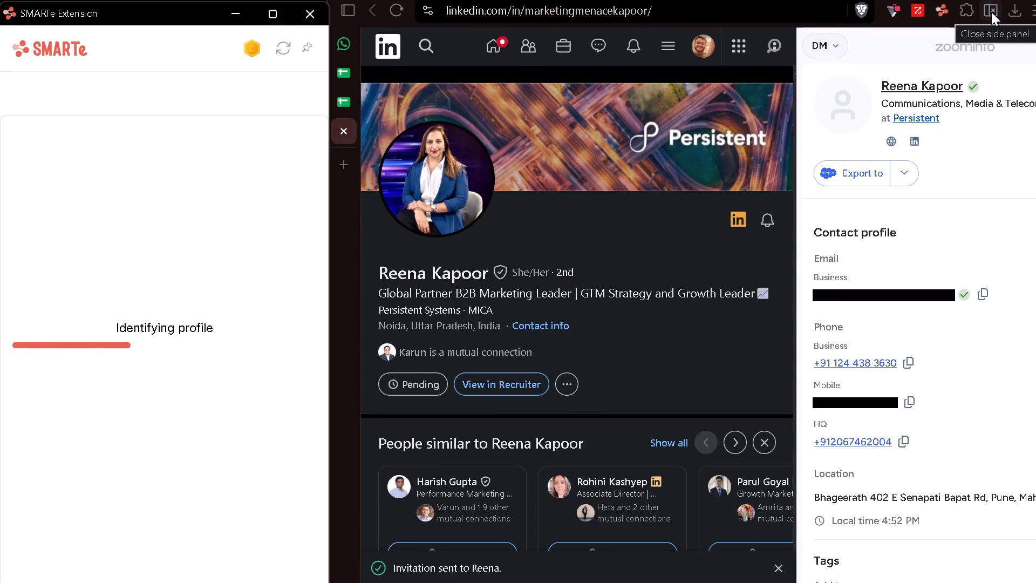
pyautogui.click(991, 12)
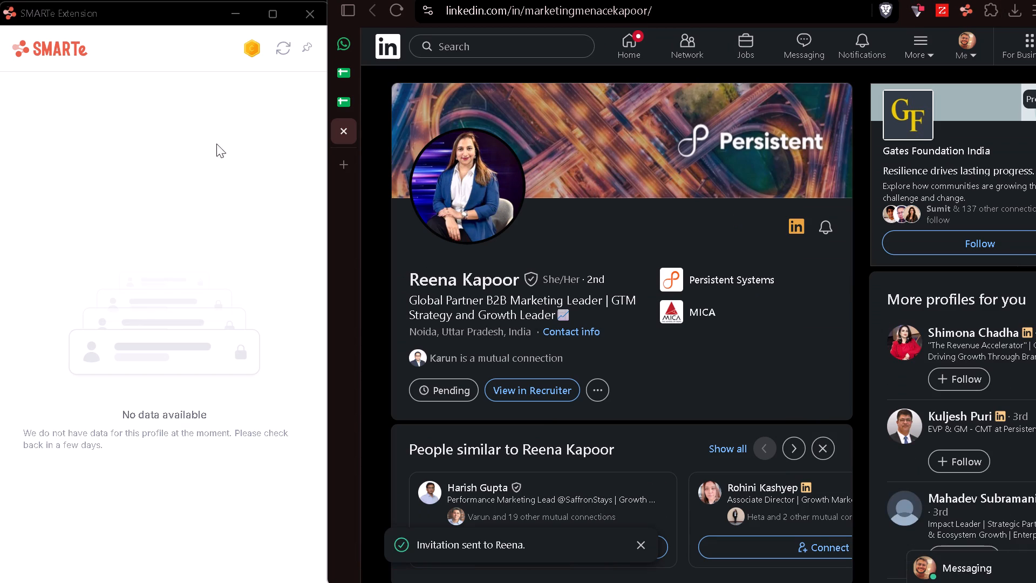
pyautogui.click(339, 135)
pyautogui.write('nf')
pyautogui.press('Down')
pyautogui.click(305, 8)
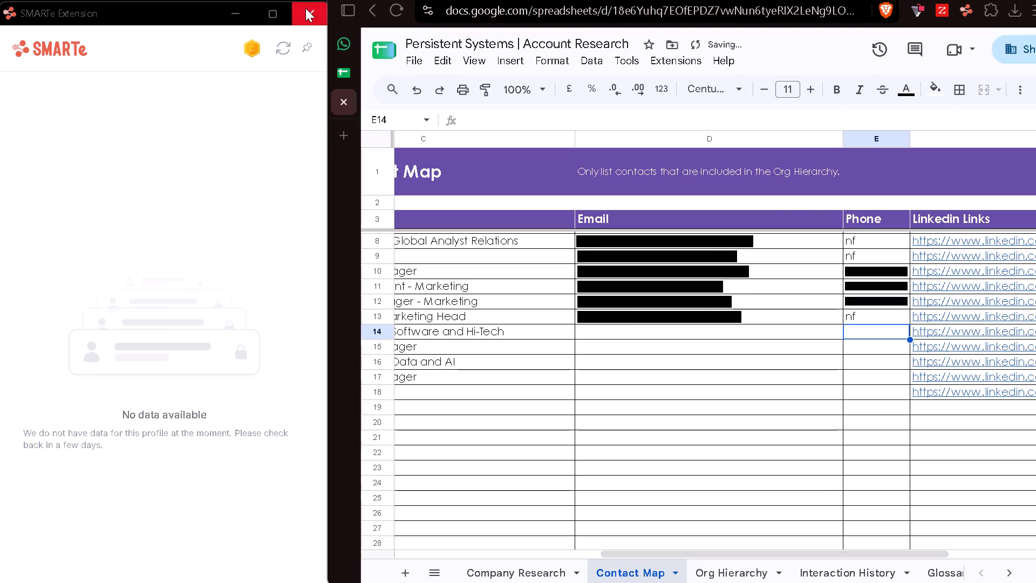
pyautogui.press('Left')
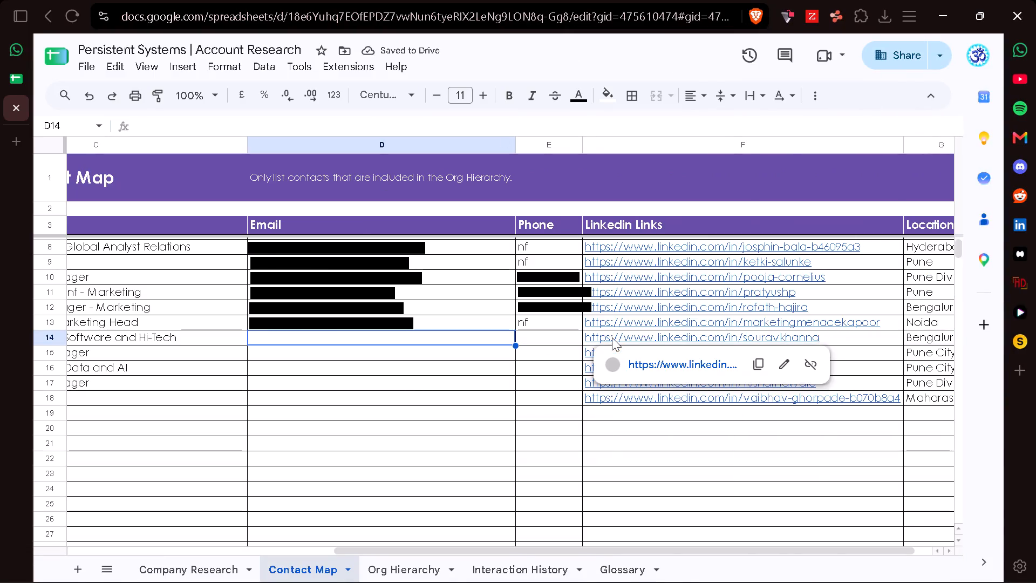
# Open the row 14 contact's LinkedIn profile with ZoomInfo and send a connection invitation without a note.
pyautogui.click(666, 364)
pyautogui.click(809, 11)
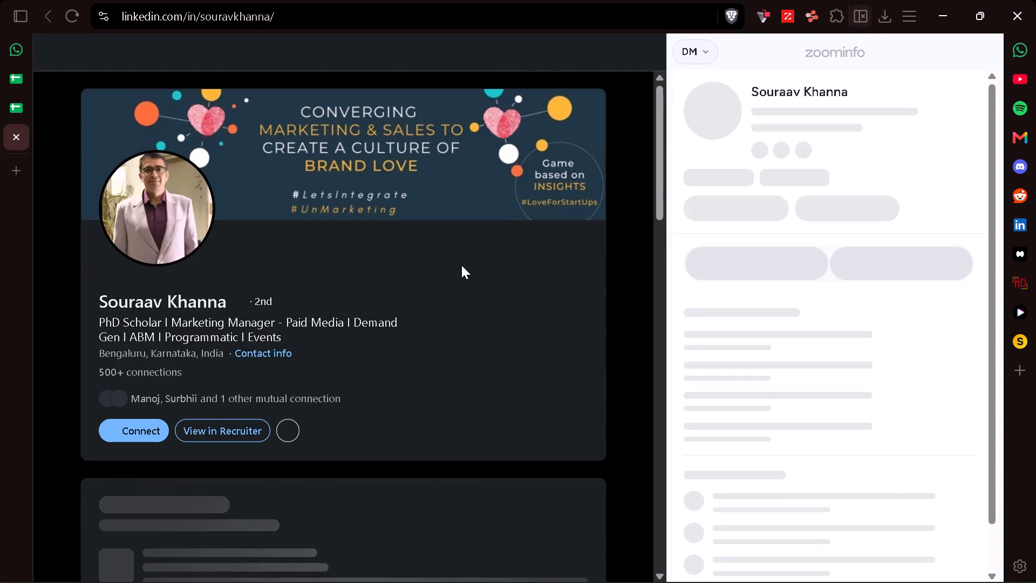
pyautogui.click(121, 432)
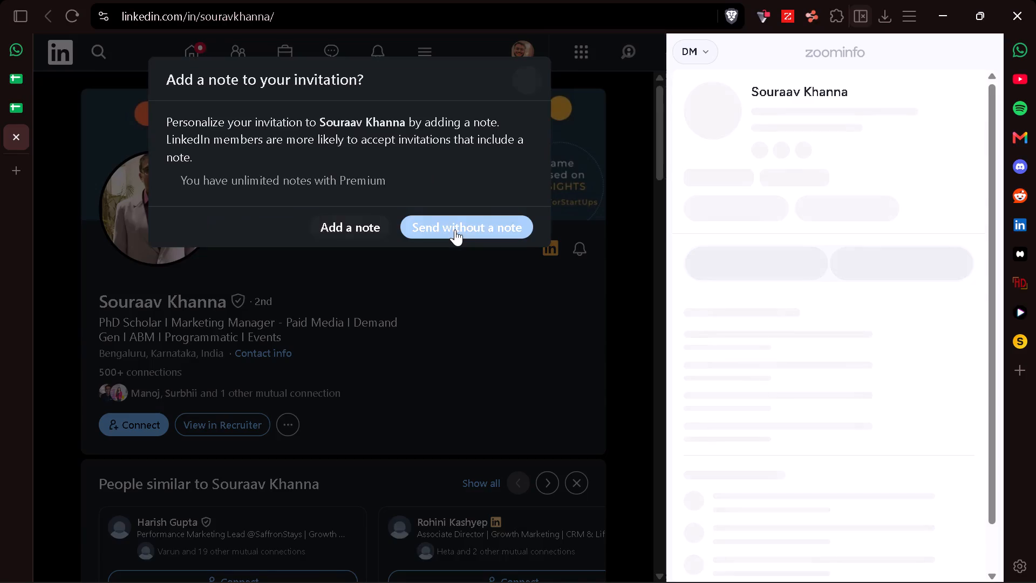
pyautogui.click(466, 227)
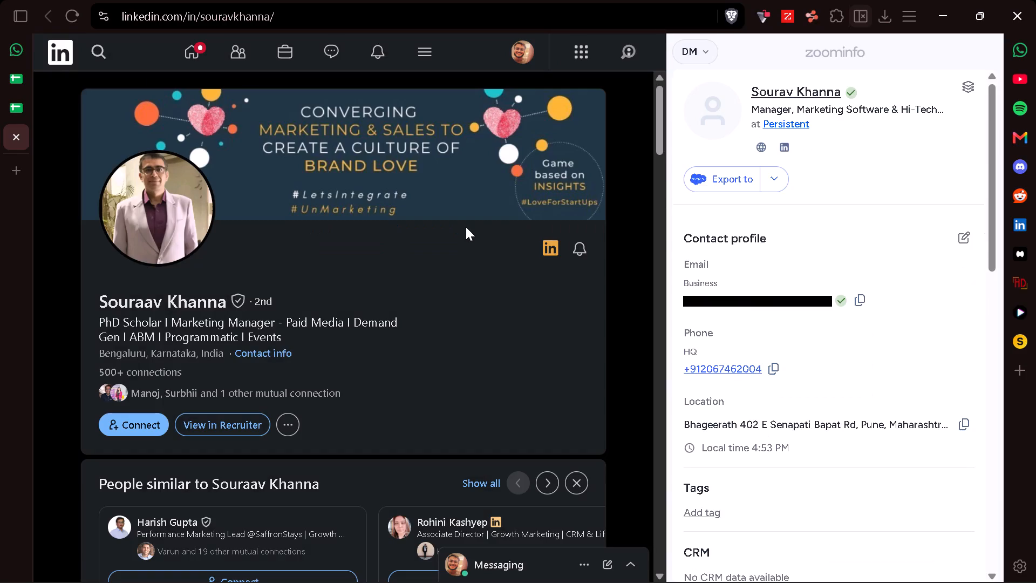
# Copy the row 14 contact's business email from ZoomInfo into cell D14.
pyautogui.click(867, 296)
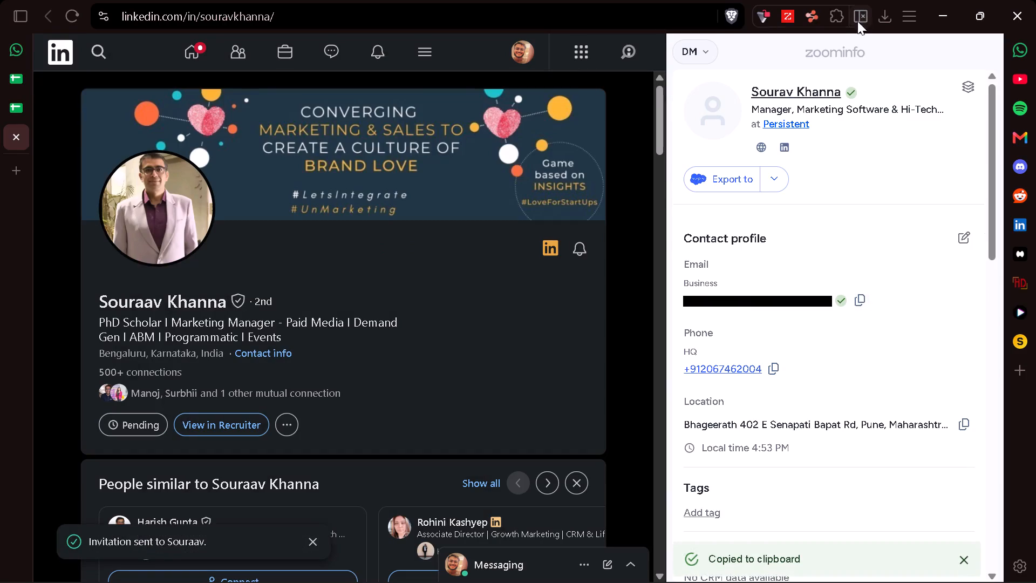
pyautogui.click(859, 18)
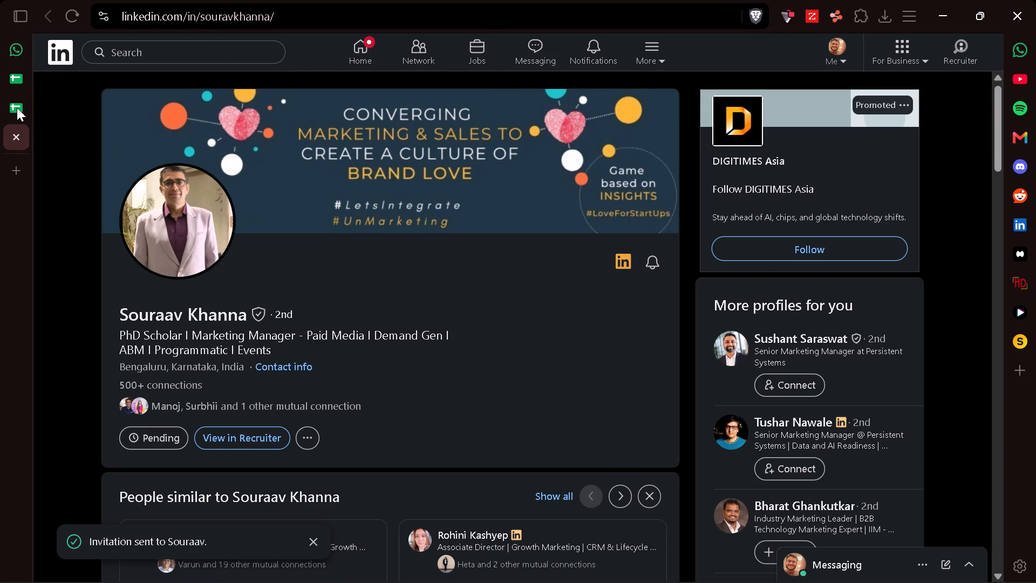
pyautogui.click(17, 107)
pyautogui.hotkey('ctrl', 'v')
# Reveal the row 14 contact's details in SMARTe and copy the mobile number into cell E14.
pyautogui.press('Right')
pyautogui.click(20, 139)
pyautogui.click(829, 15)
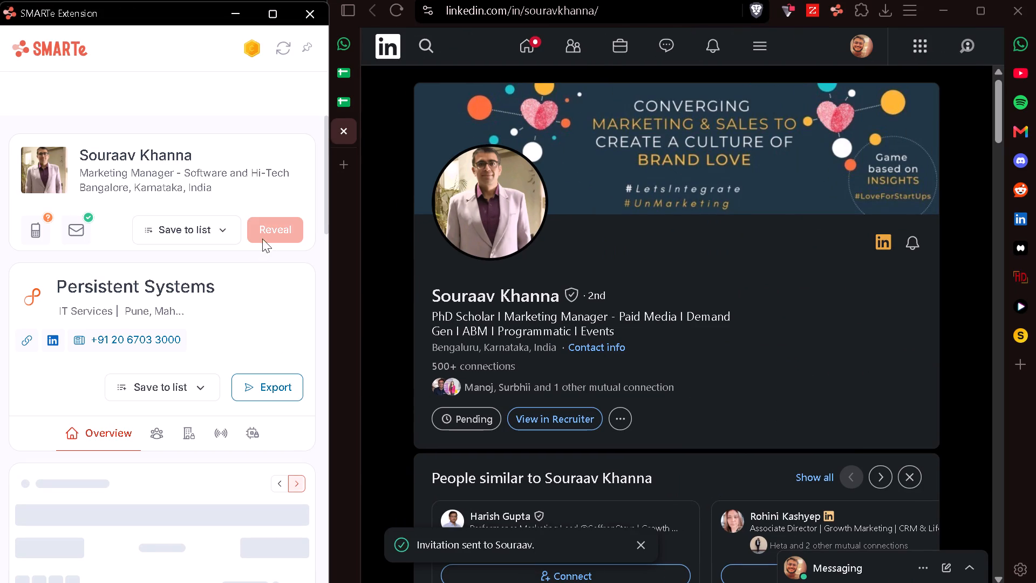
pyautogui.click(265, 231)
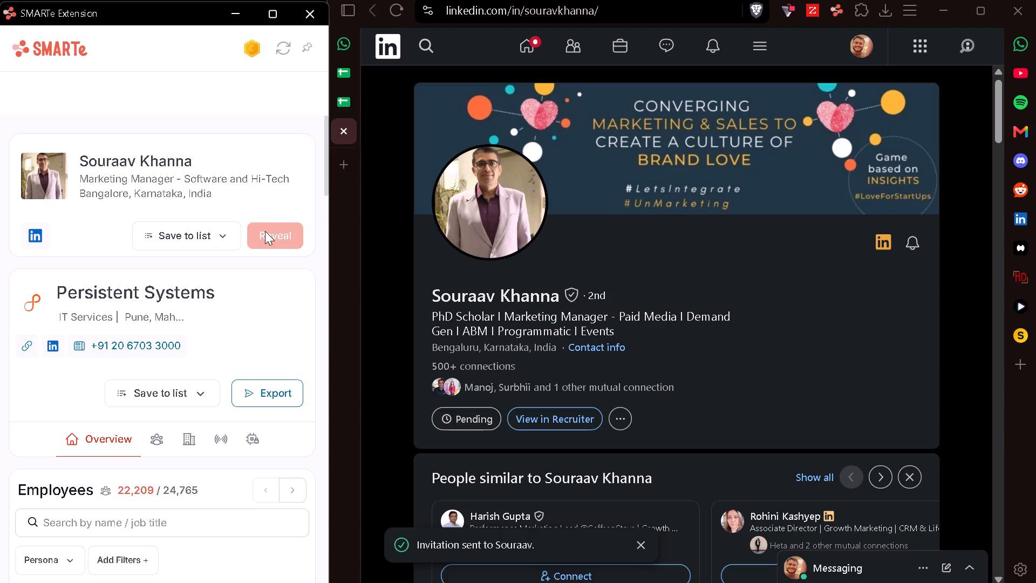
pyautogui.click(338, 110)
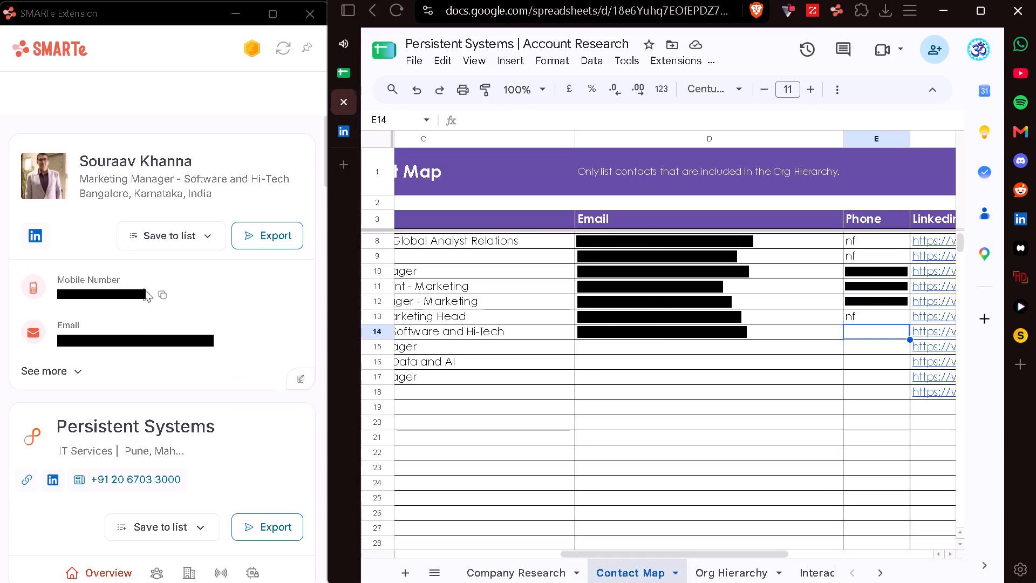
pyautogui.click(160, 293)
pyautogui.click(854, 331)
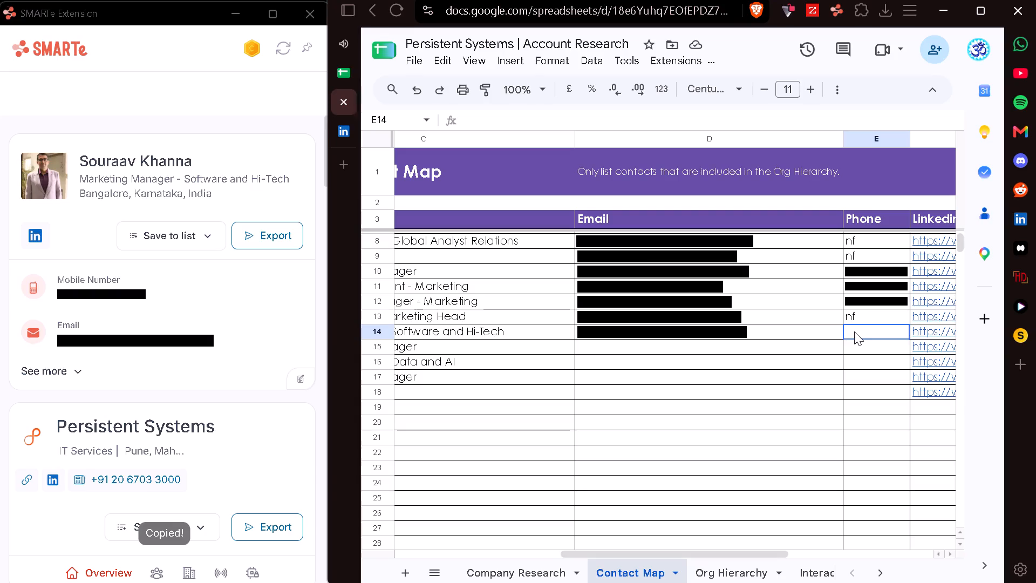
pyautogui.hotkey('ctrl', 'v')
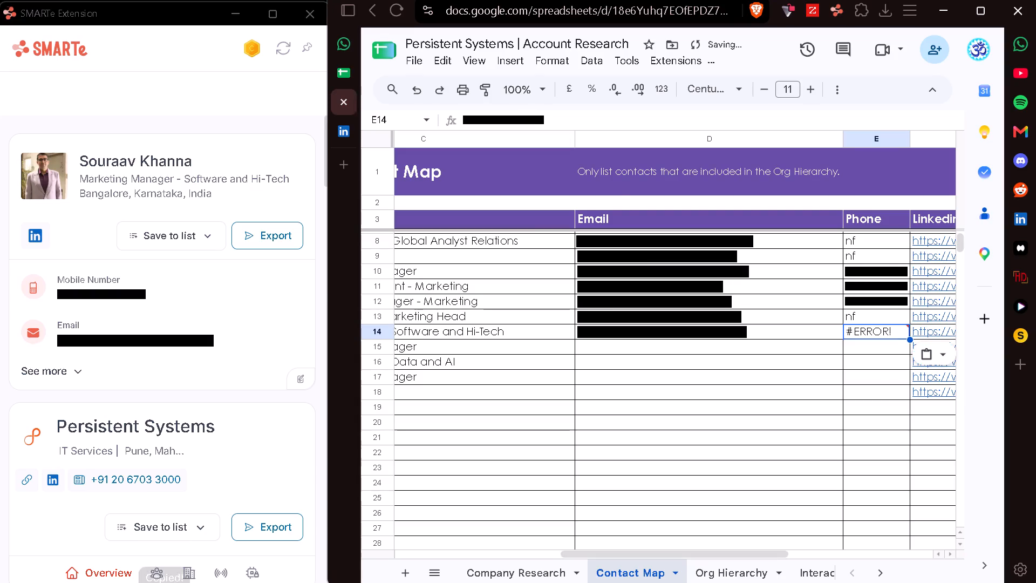
# Remove the leading prefix characters from the phone number in cell E14, leaving only the plain number.
pyautogui.click(482, 116)
pyautogui.press('BackSpace')
pyautogui.press('BackSpace')
pyautogui.press('BackSpace')
pyautogui.press('BackSpace')
pyautogui.press('BackSpace')
pyautogui.press('BackSpace')
pyautogui.press('BackSpace')
pyautogui.press('BackSpace')
pyautogui.press('BackSpace')
pyautogui.press('BackSpace')
pyautogui.click(606, 351)
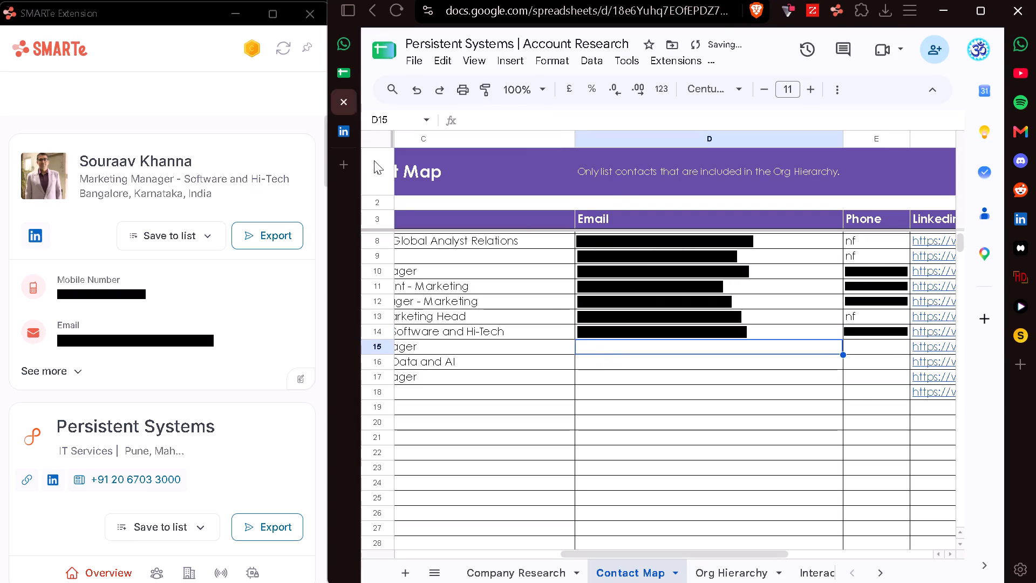
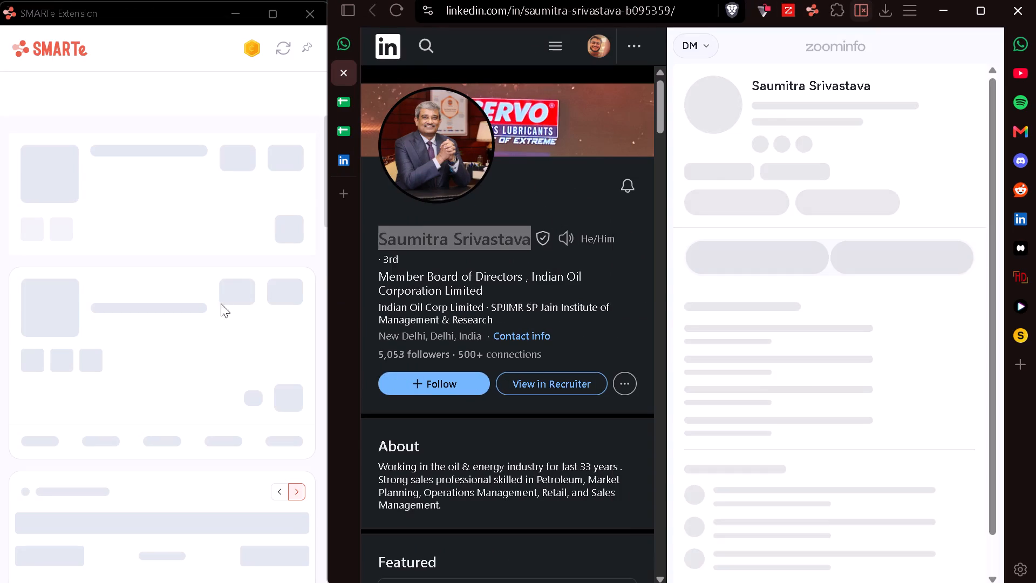
# Reveal the contact details in SMARTe for the Indian Oil board director whose LinkedIn profile is open.
pyautogui.click(264, 234)
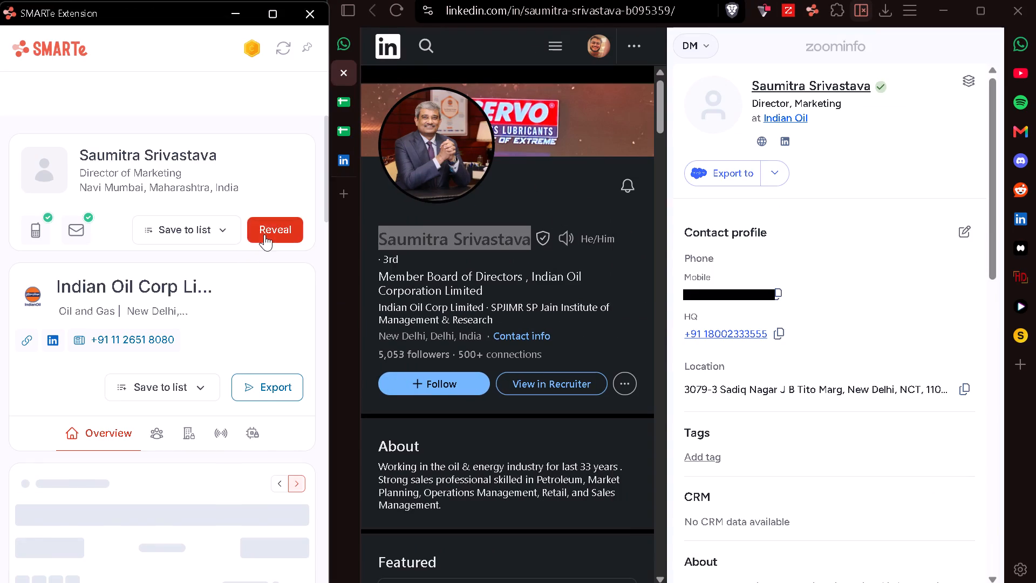
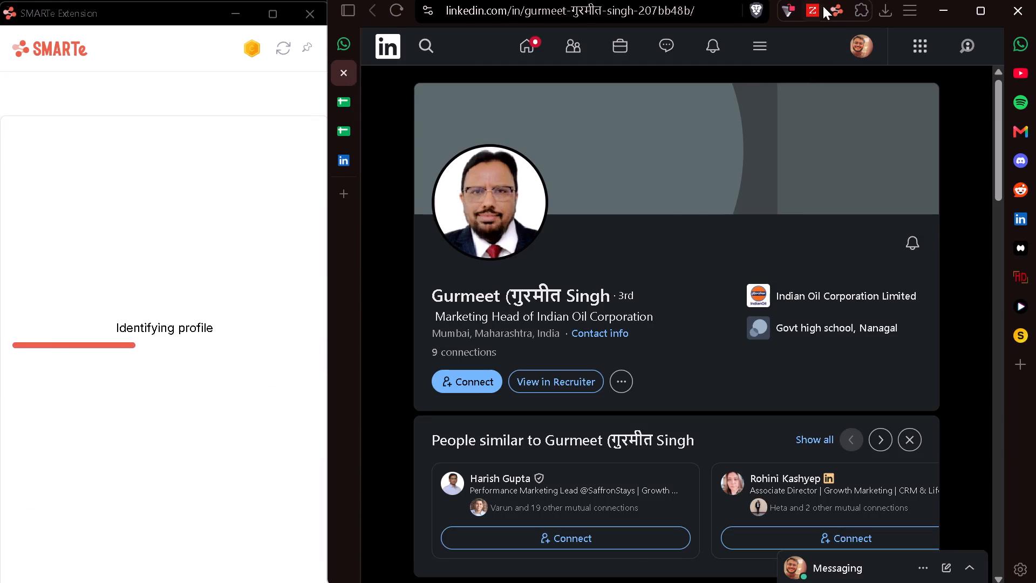
# Open ZoomInfo for the current LinkedIn profile and copy the contact's name from the profile heading.
pyautogui.click(821, 8)
pyautogui.moveTo(372, 232); pyautogui.dragTo(554, 237)
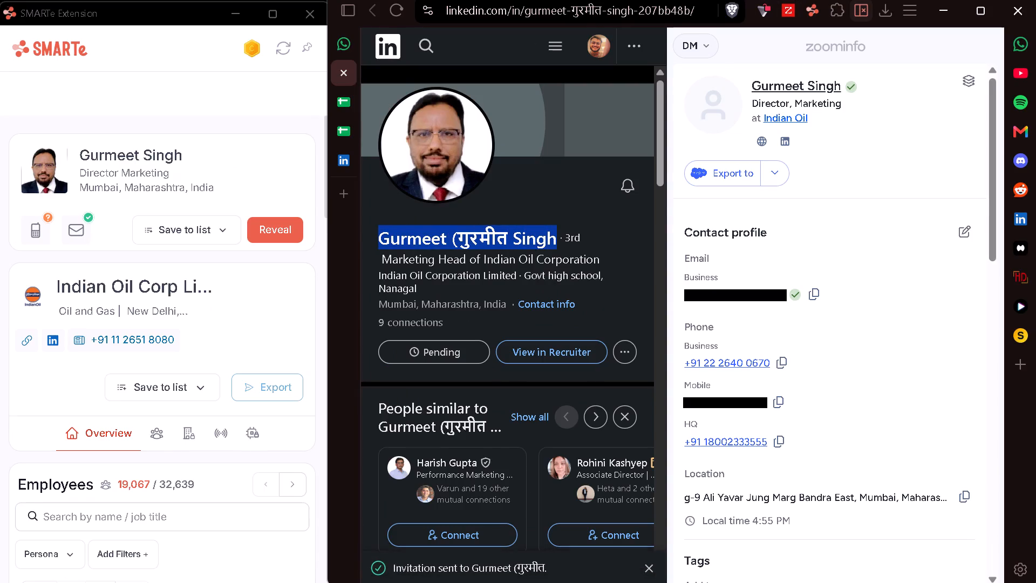
pyautogui.hotkey('ctrl', 'c')
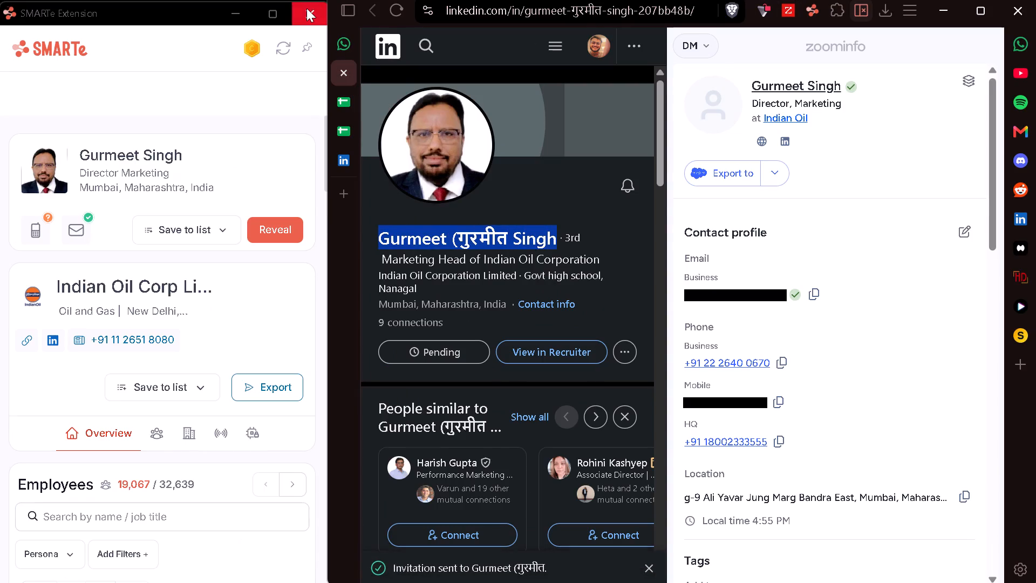
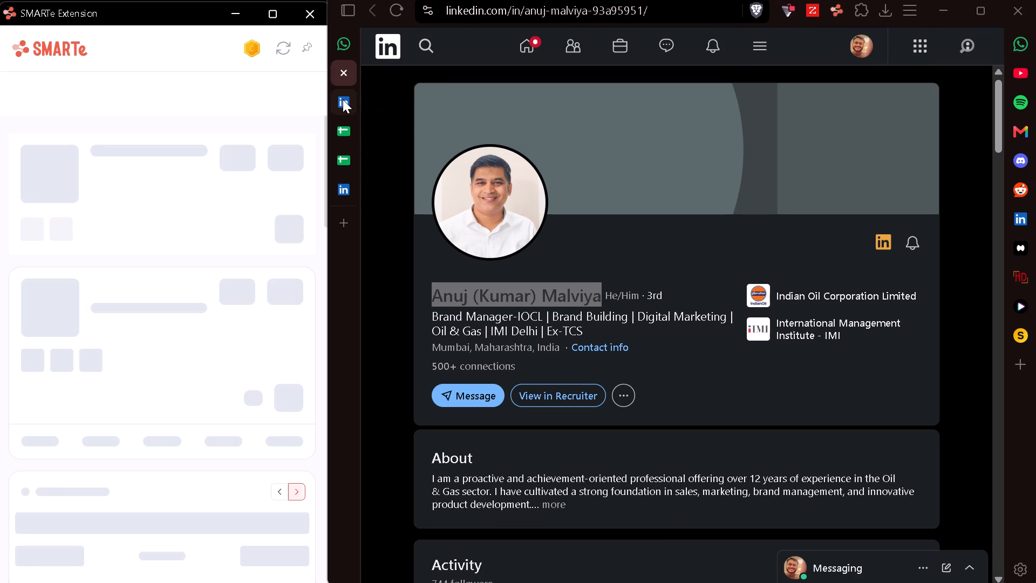
# Reveal the Indian Oil Corporation brand manager's contact details in SMARTe, with their LinkedIn profile open.
pyautogui.click(264, 227)
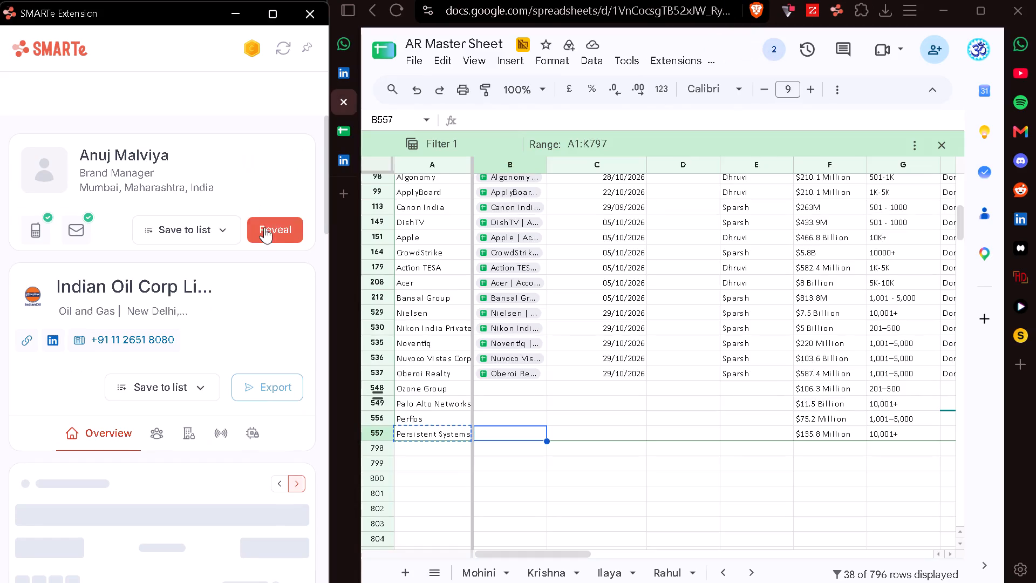
pyautogui.click(344, 76)
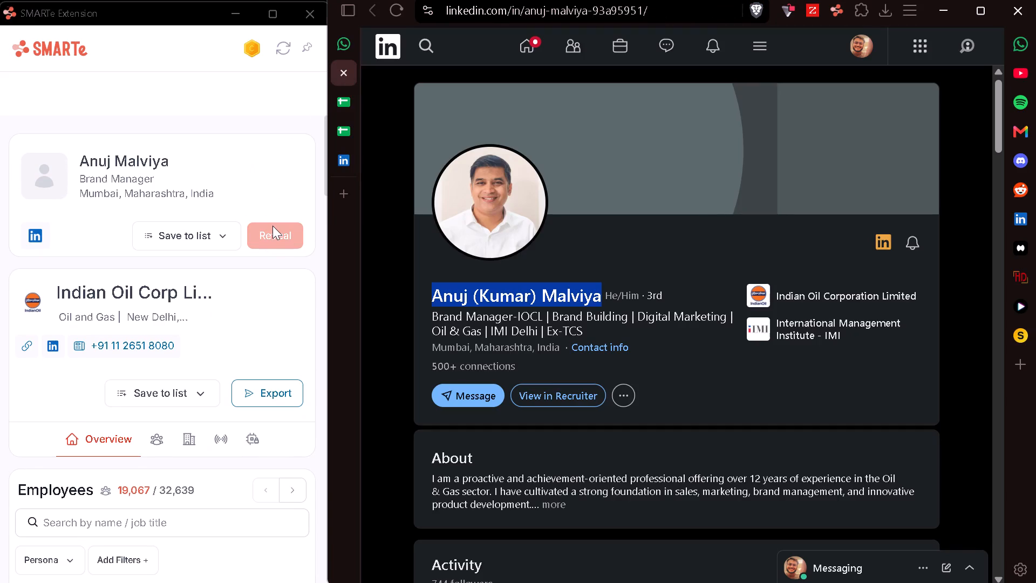
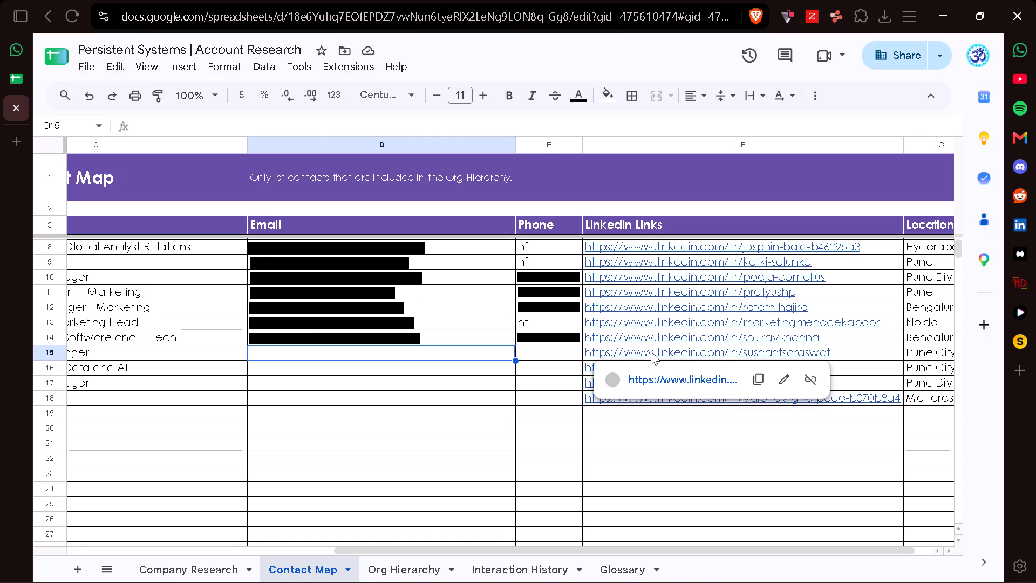
# Open the row 15 contact's LinkedIn profile with ZoomInfo alongside and send a connection invitation without a note.
pyautogui.click(693, 381)
pyautogui.click(809, 16)
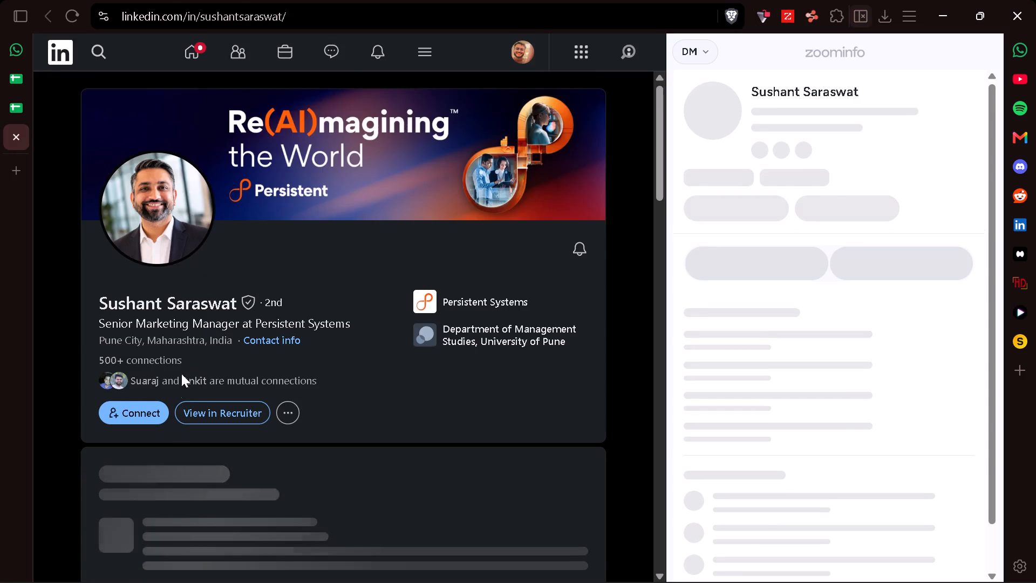
pyautogui.click(144, 416)
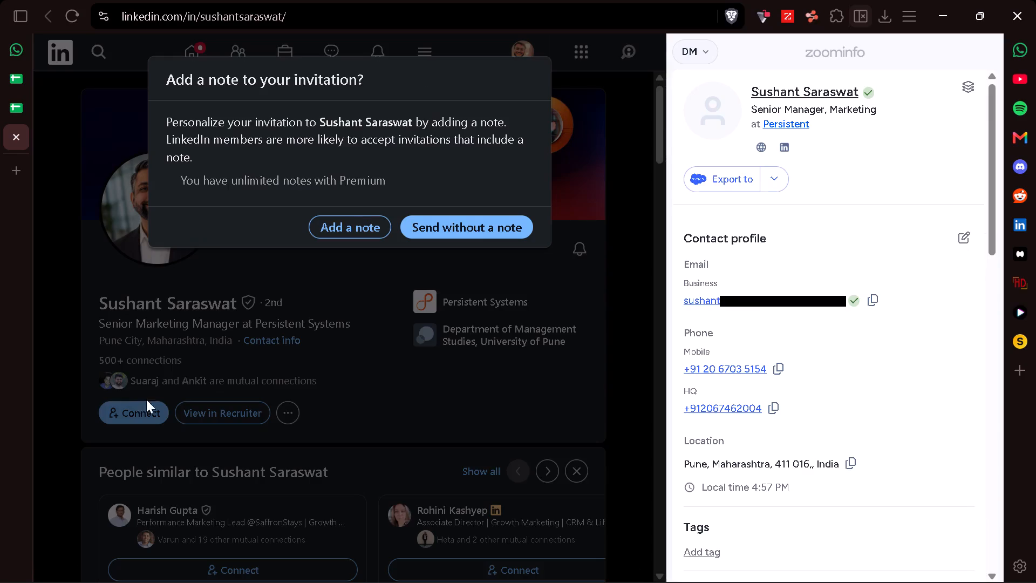
pyautogui.click(483, 225)
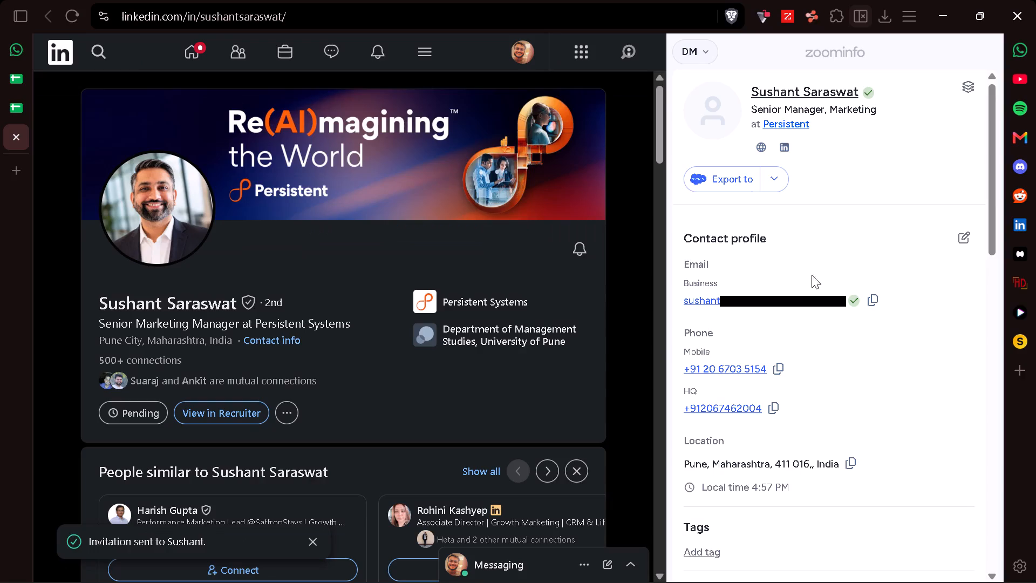
# Copy the senior marketing manager's business email from ZoomInfo into the Email cell of row 15 in the Contact Map.
pyautogui.click(876, 297)
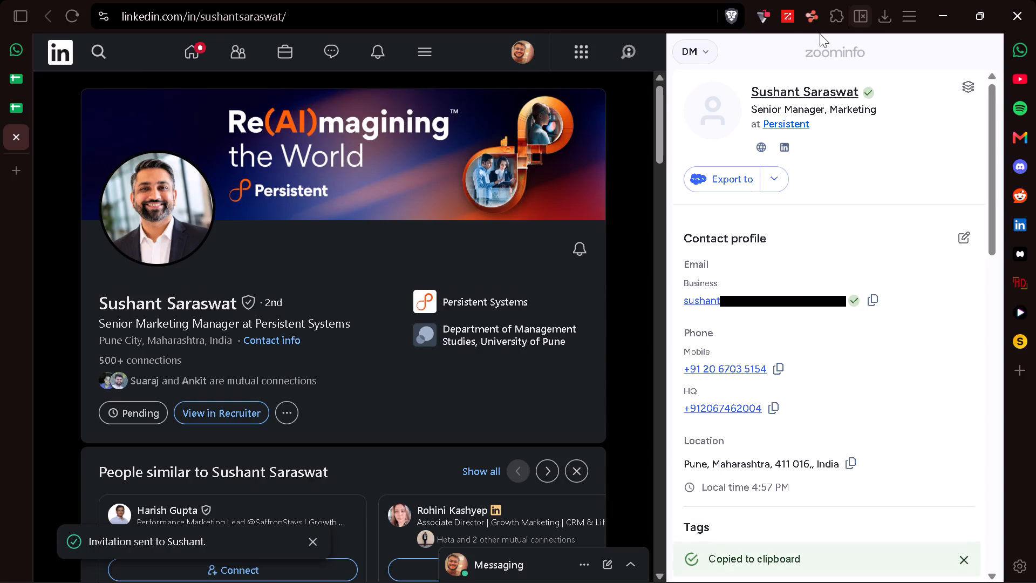
pyautogui.click(855, 13)
pyautogui.click(12, 107)
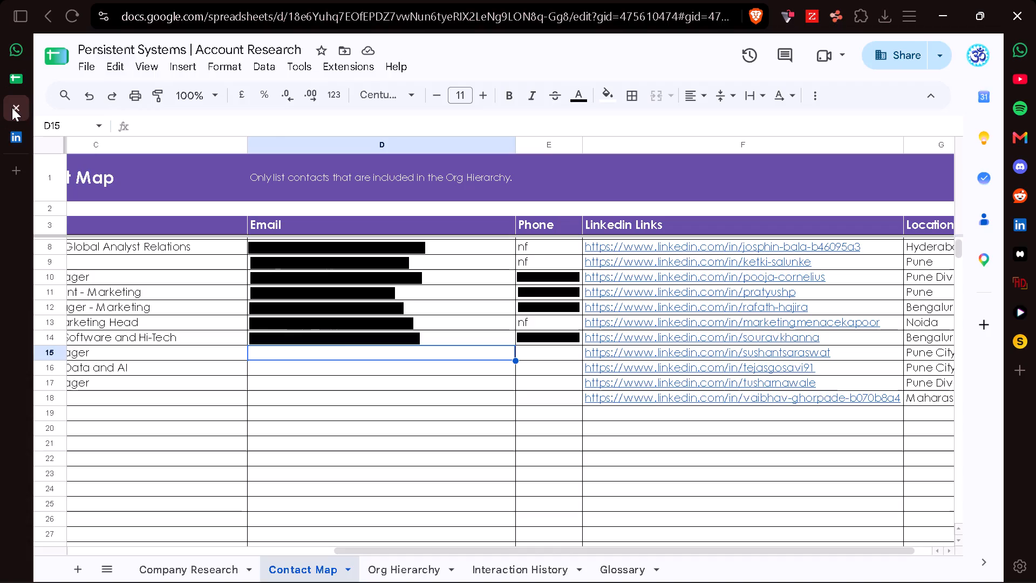
pyautogui.hotkey('ctrl', 'v')
pyautogui.press('Right')
# Reveal the senior marketing manager's mobile number in SMARTe, paste it into the row 15 Phone cell, and close the LinkedIn profile.
pyautogui.click(18, 132)
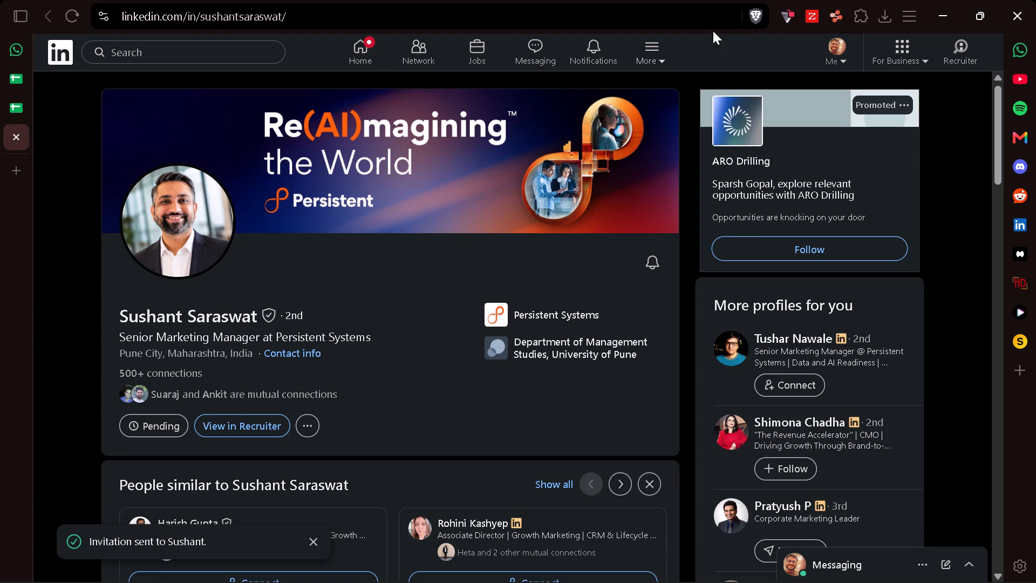
pyautogui.click(840, 11)
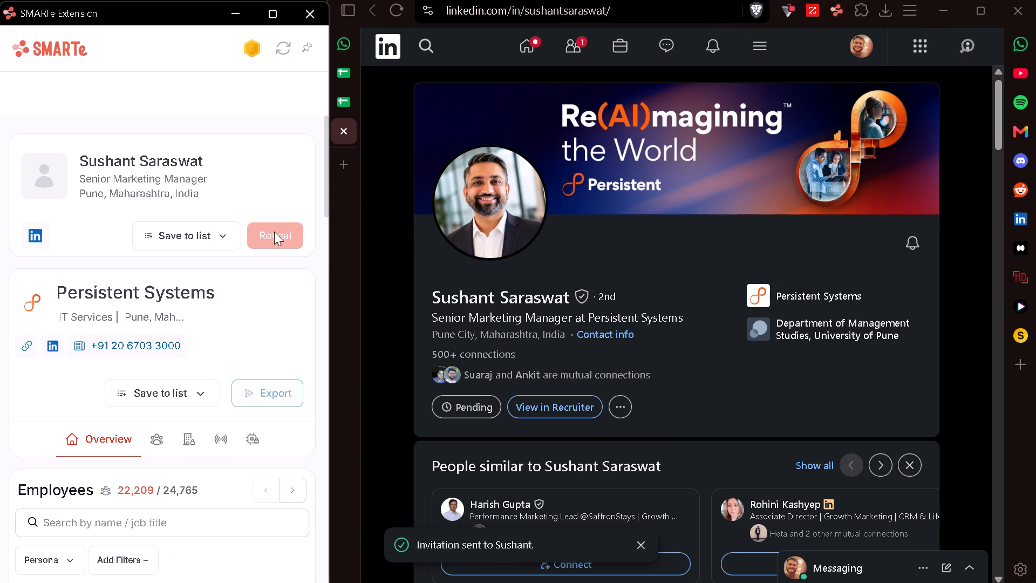
pyautogui.click(162, 297)
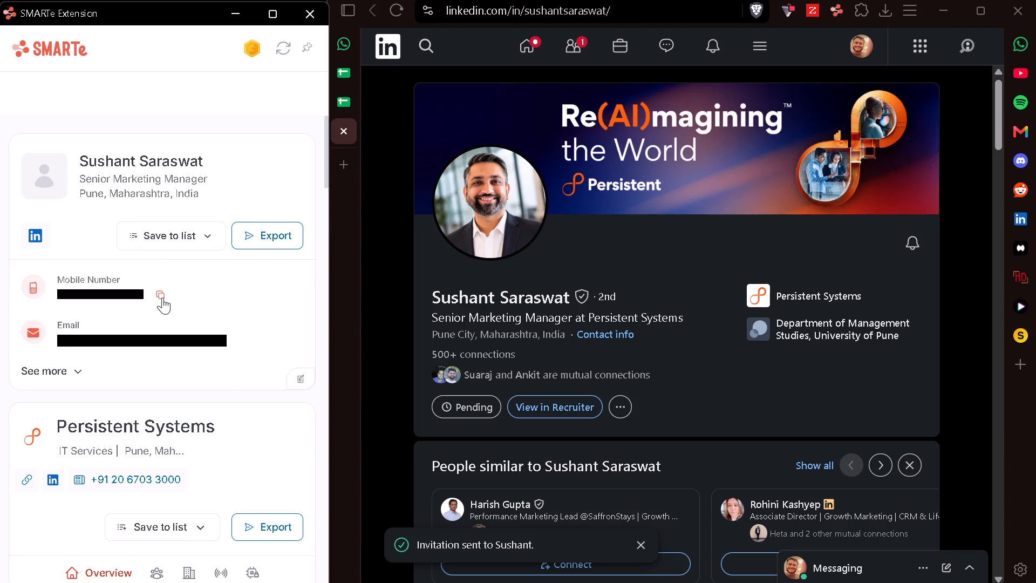
pyautogui.click(346, 127)
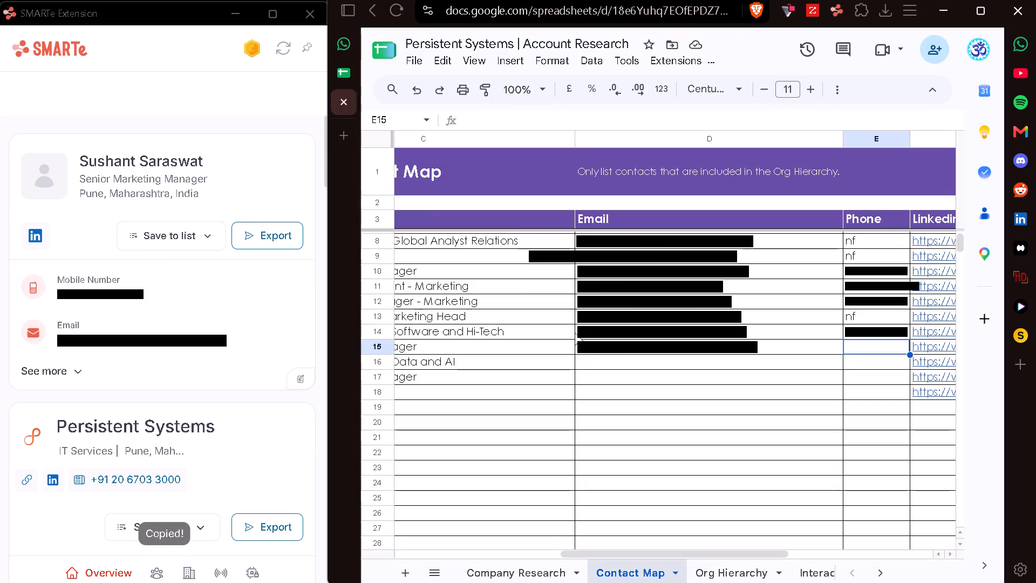
pyautogui.hotkey('ctrl', 'v')
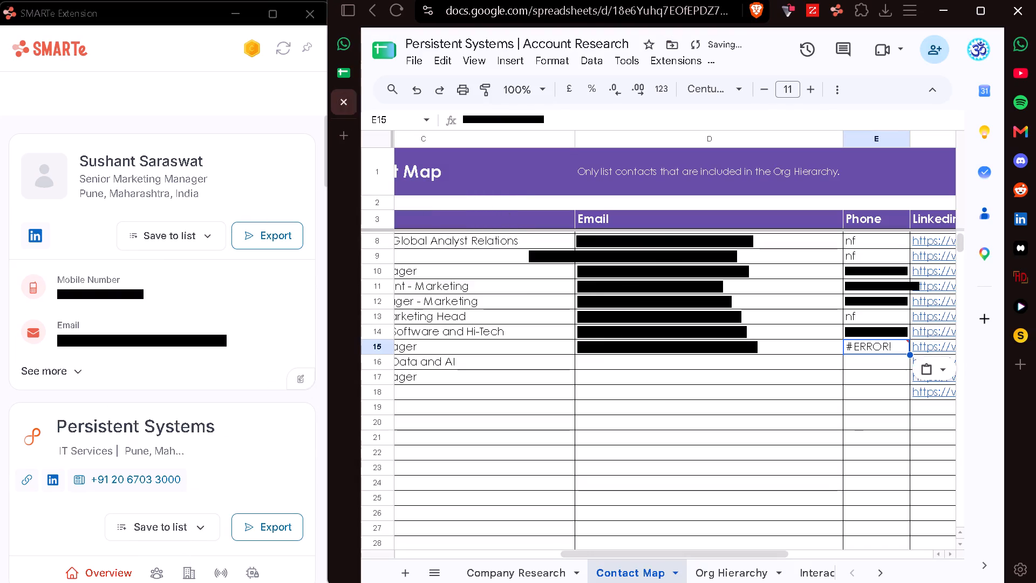
# Remove the leading characters from the pasted phone number in cell E15.
pyautogui.click(486, 119)
pyautogui.press('BackSpace')
pyautogui.press('BackSpace')
pyautogui.press('BackSpace')
pyautogui.press('BackSpace')
pyautogui.press('BackSpace')
pyautogui.press('BackSpace')
pyautogui.press('BackSpace')
pyautogui.press('BackSpace')
pyautogui.press('BackSpace')
# Open the row 16 Data and AI marketing manager's LinkedIn profile with ZoomInfo alongside and send a connection invitation without a note.
pyautogui.click(616, 361)
pyautogui.hscroll(-1, 616, 361)
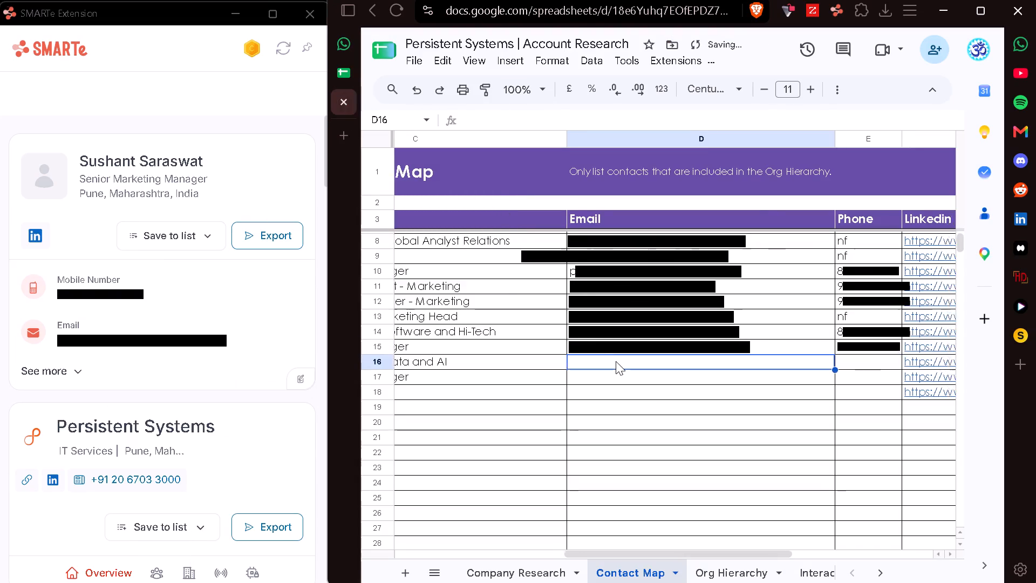
pyautogui.hscroll(-1, 616, 361)
pyautogui.hscroll(1, 529, 429)
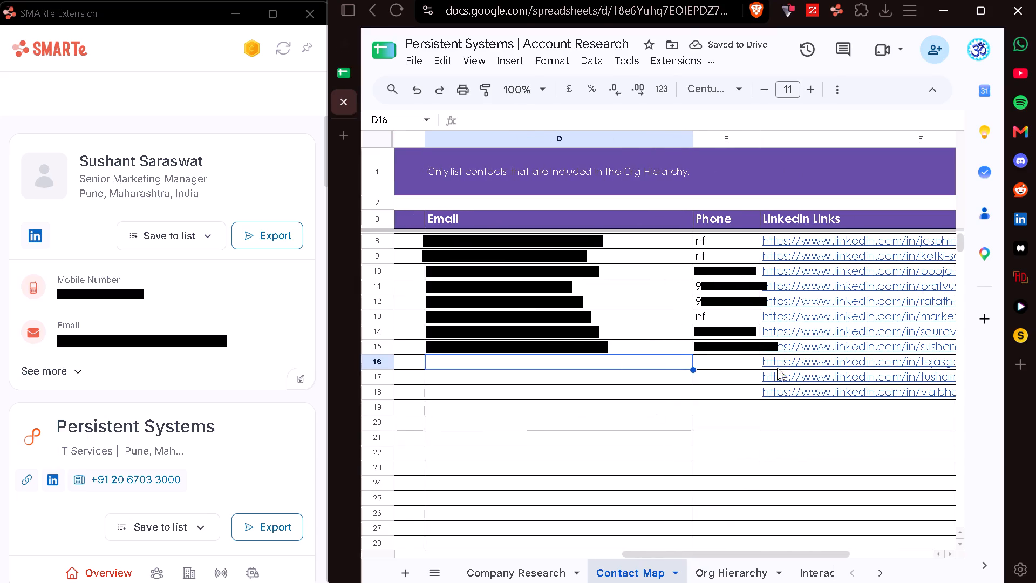
pyautogui.click(908, 385)
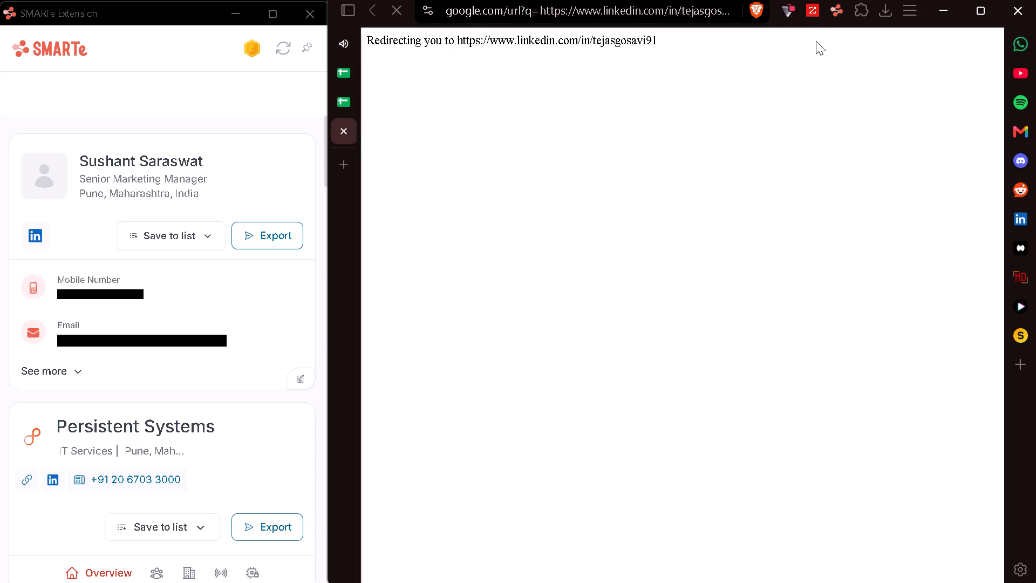
pyautogui.click(815, 12)
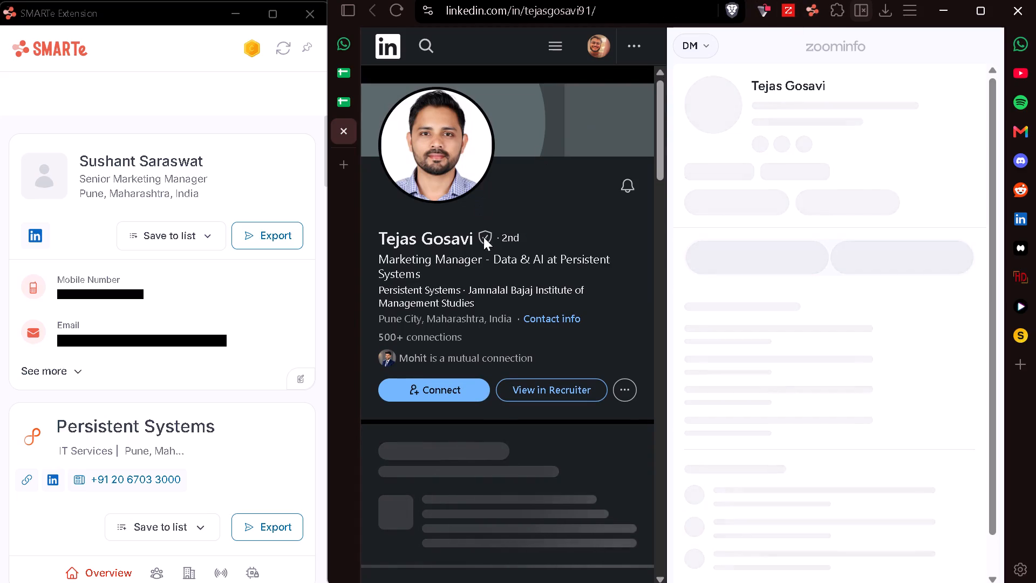
pyautogui.click(418, 381)
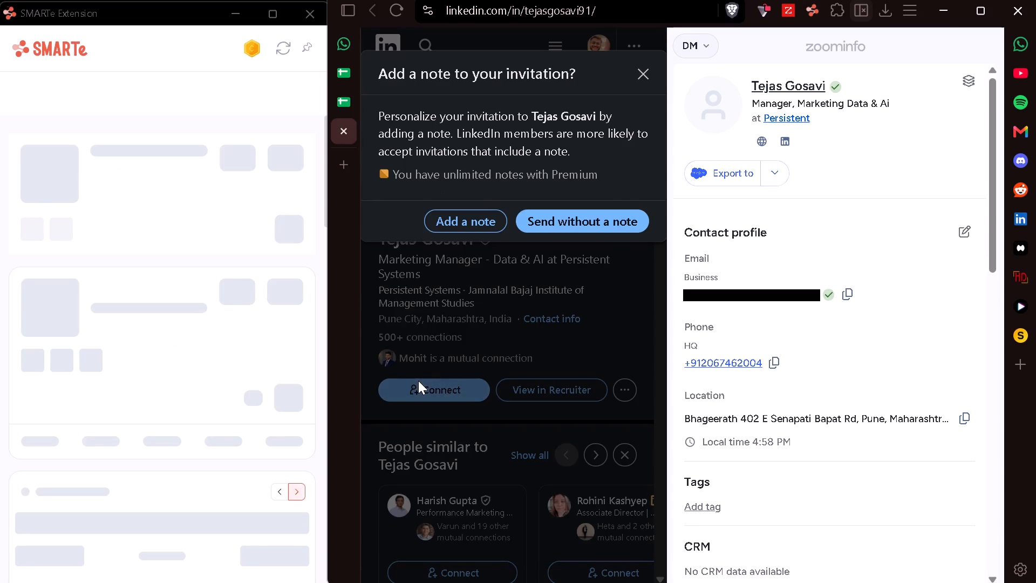
pyautogui.click(593, 218)
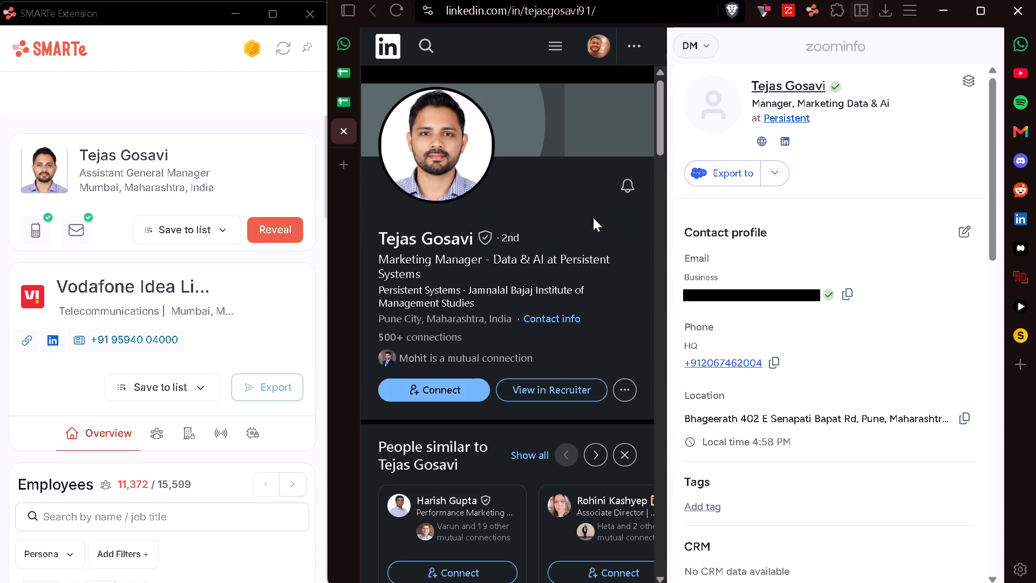
# Reveal the Data and AI marketing manager's contact details in SMARTe.
pyautogui.click(278, 236)
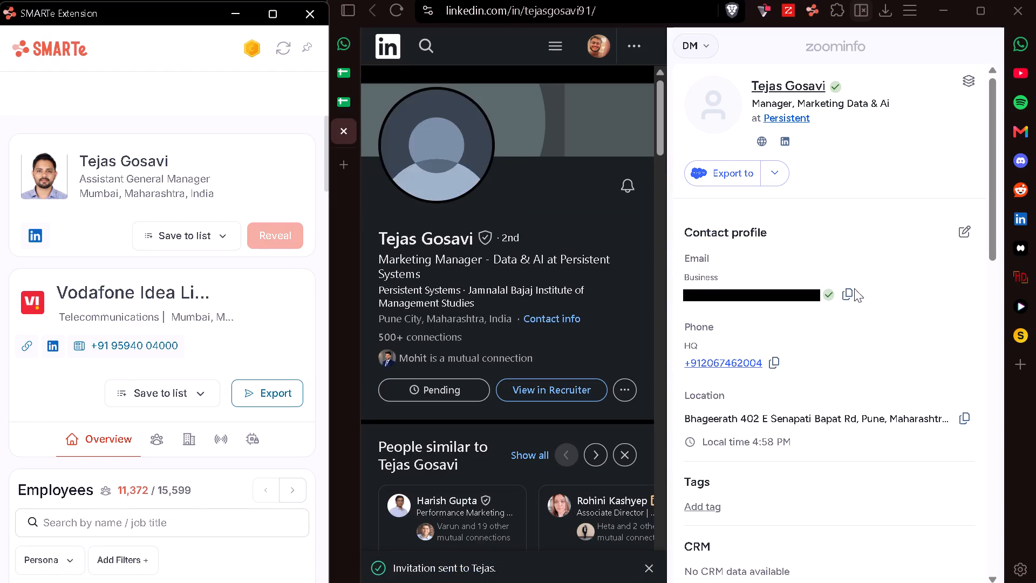
# Copy the Data and AI marketing manager's business email from ZoomInfo into the Email cell of row 16.
pyautogui.click(845, 294)
pyautogui.click(862, 9)
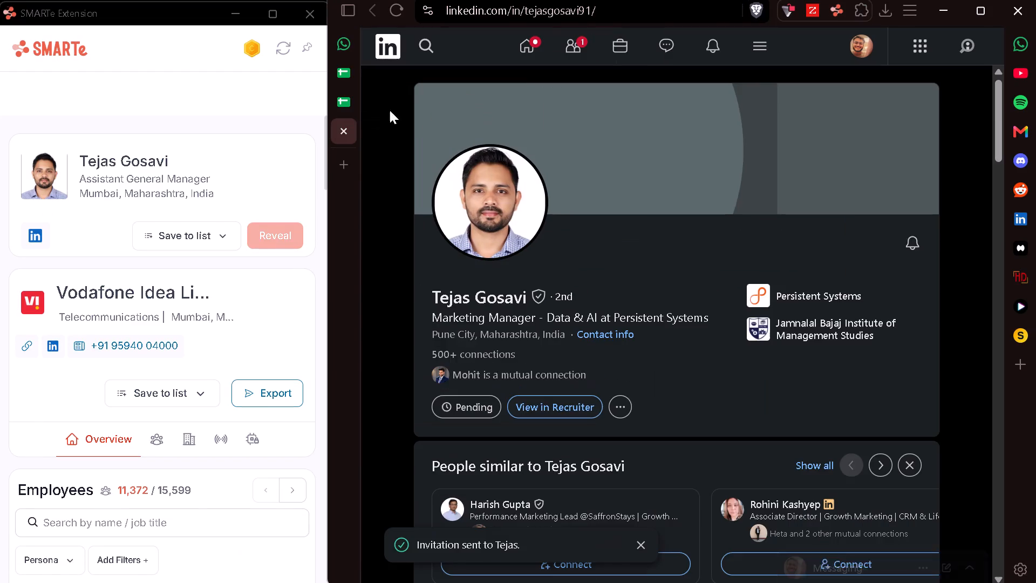
pyautogui.click(341, 100)
pyautogui.hotkey('ctrl', 'v')
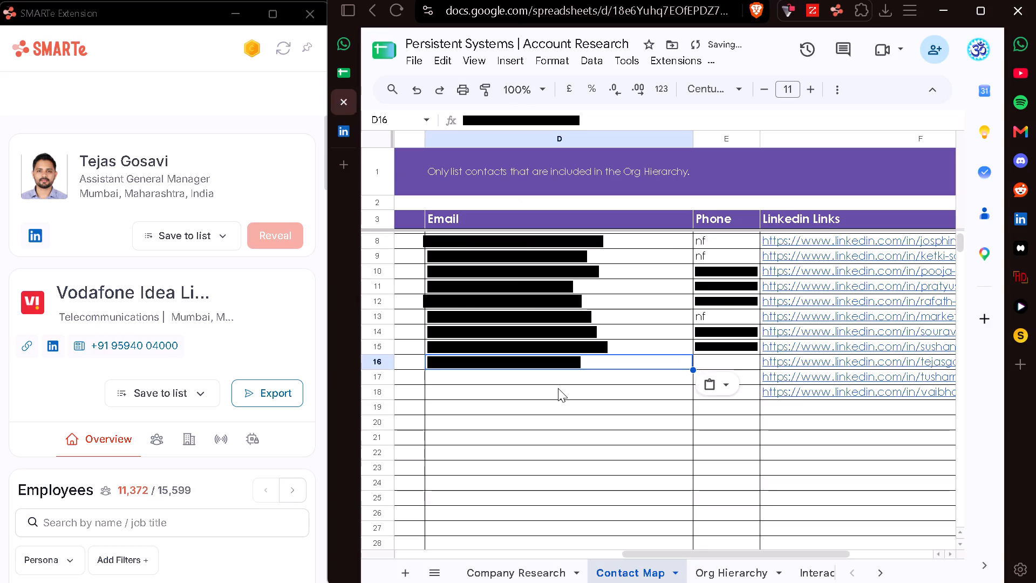
pyautogui.press('Right')
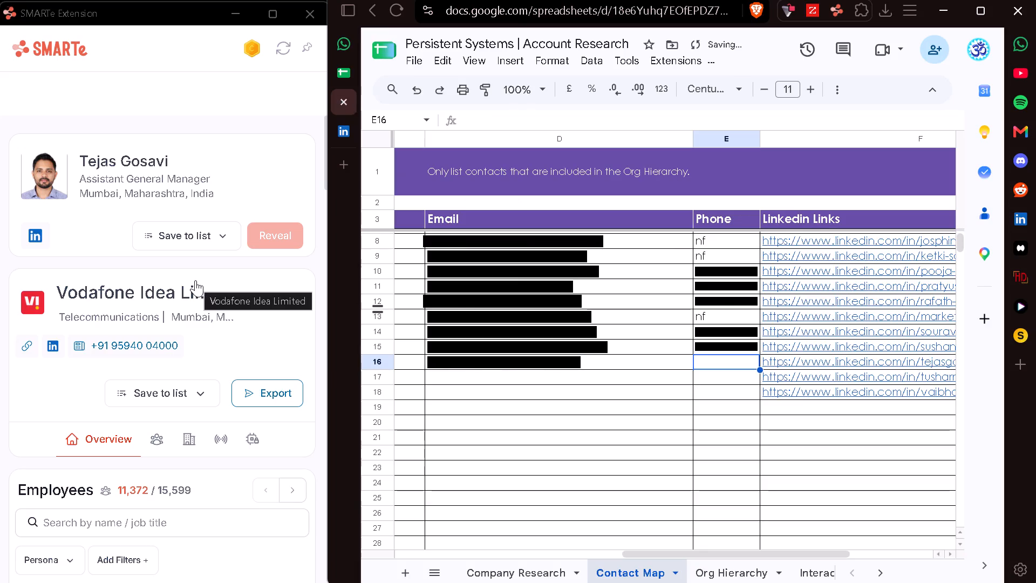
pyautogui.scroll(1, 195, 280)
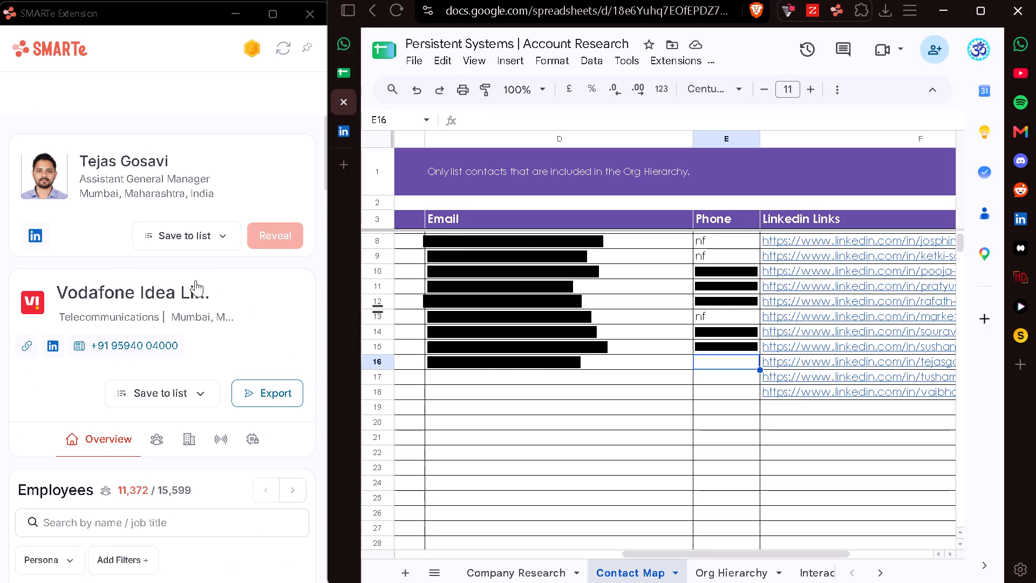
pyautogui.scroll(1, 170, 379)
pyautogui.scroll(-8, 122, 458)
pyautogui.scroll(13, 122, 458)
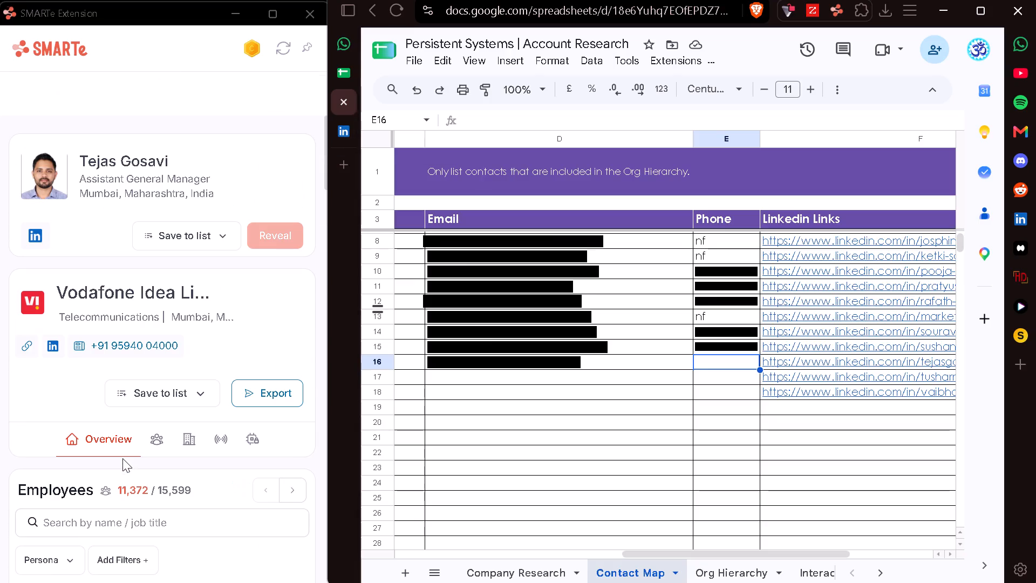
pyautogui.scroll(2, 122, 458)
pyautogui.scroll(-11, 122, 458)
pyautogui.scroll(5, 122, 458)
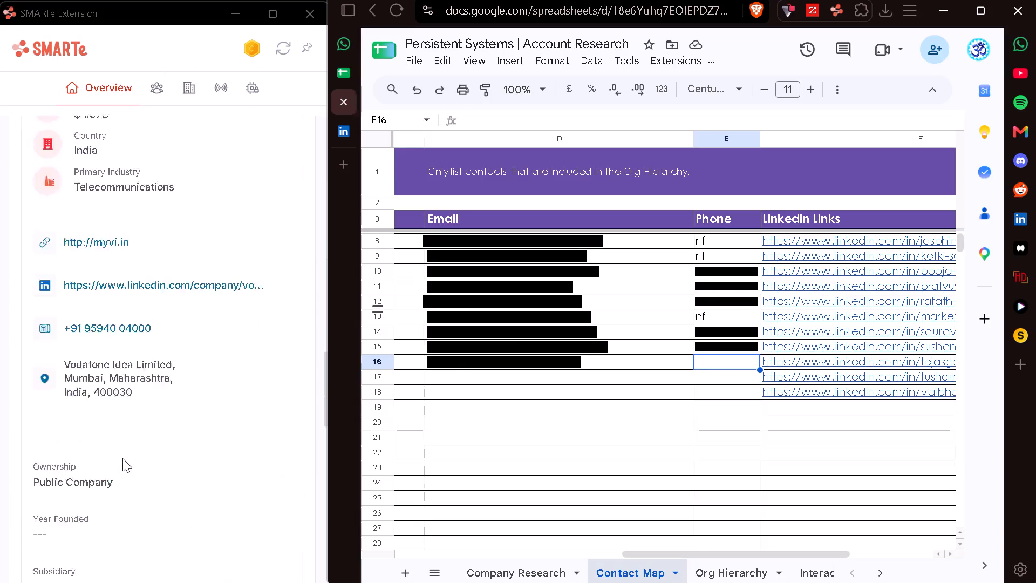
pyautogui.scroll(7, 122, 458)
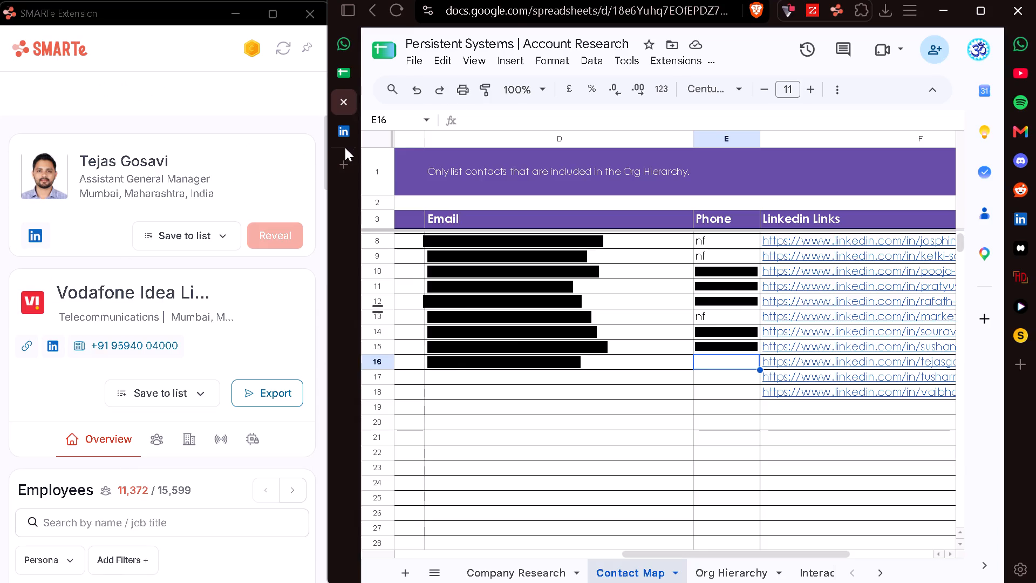
# Copy the revealed mobile number from SMARTe into the row 16 Phone cell, closing SMARTe and the LinkedIn profile.
pyautogui.click(347, 126)
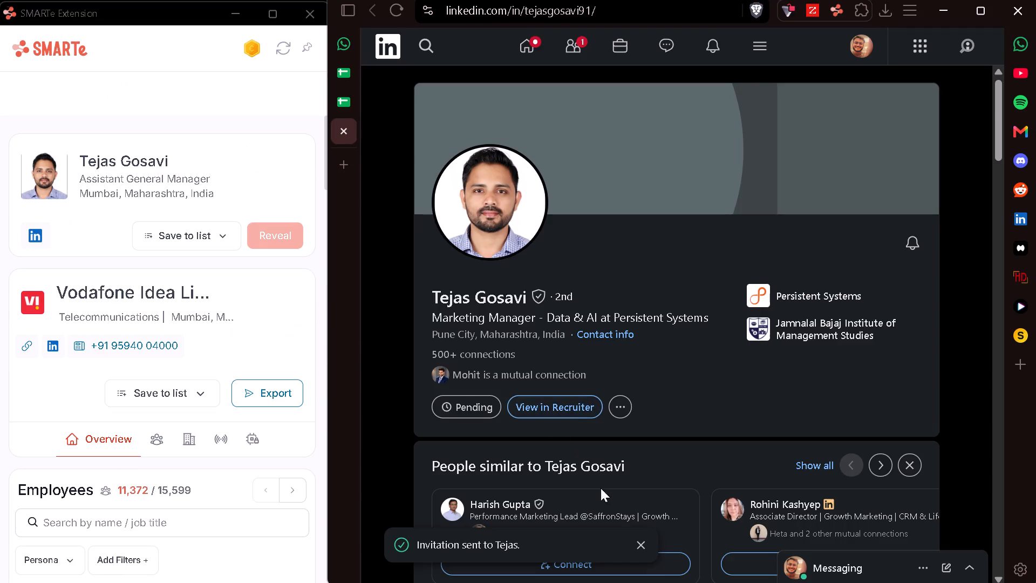
pyautogui.click(643, 544)
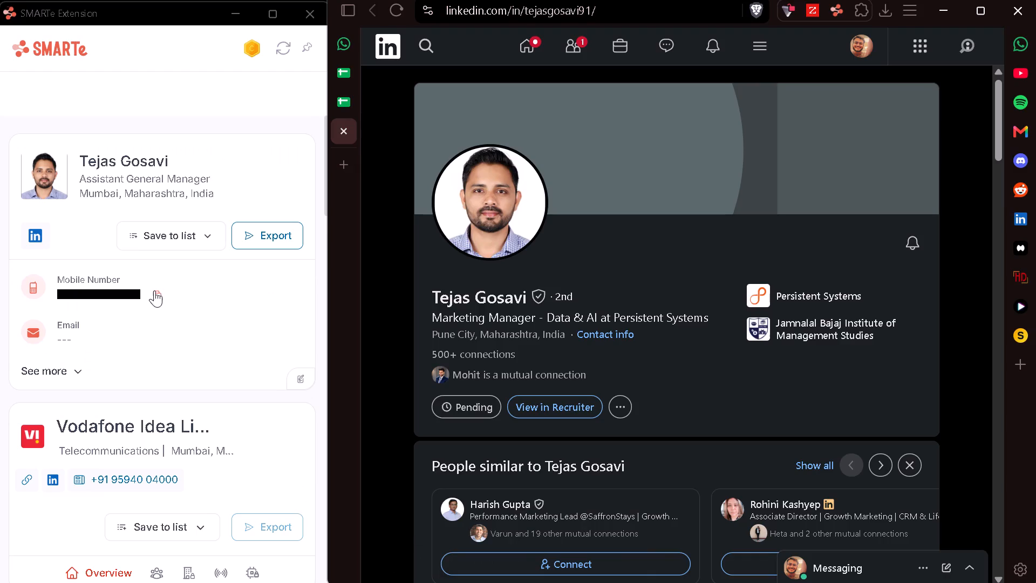
pyautogui.click(154, 293)
pyautogui.click(305, 16)
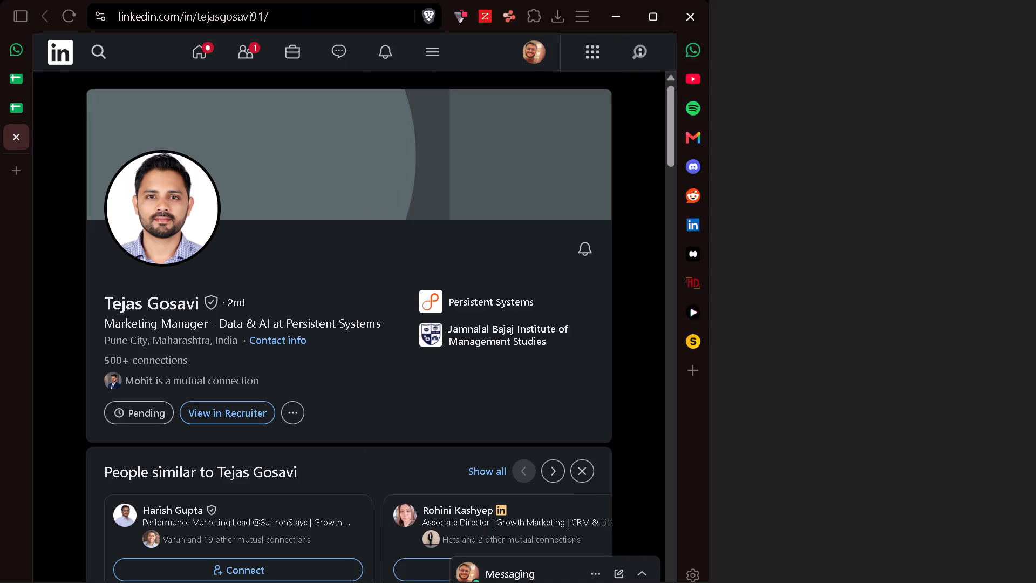
pyautogui.click(16, 136)
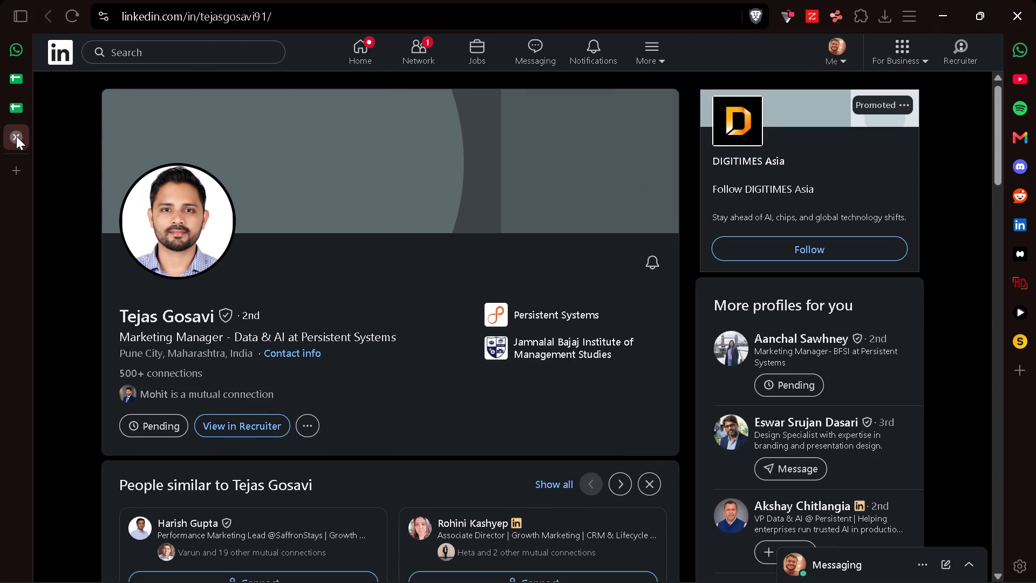
pyautogui.hotkey('ctrl', 'v')
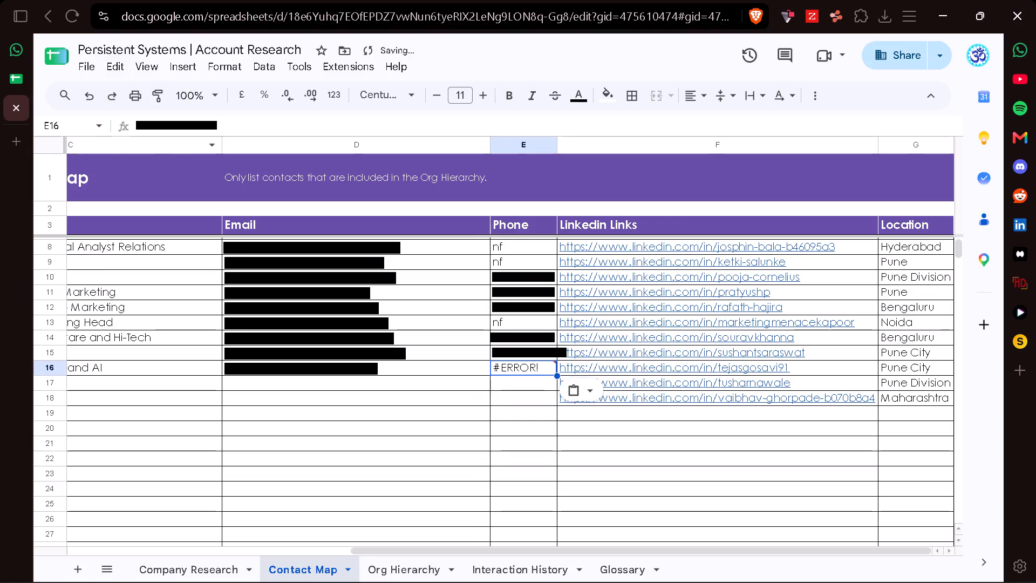
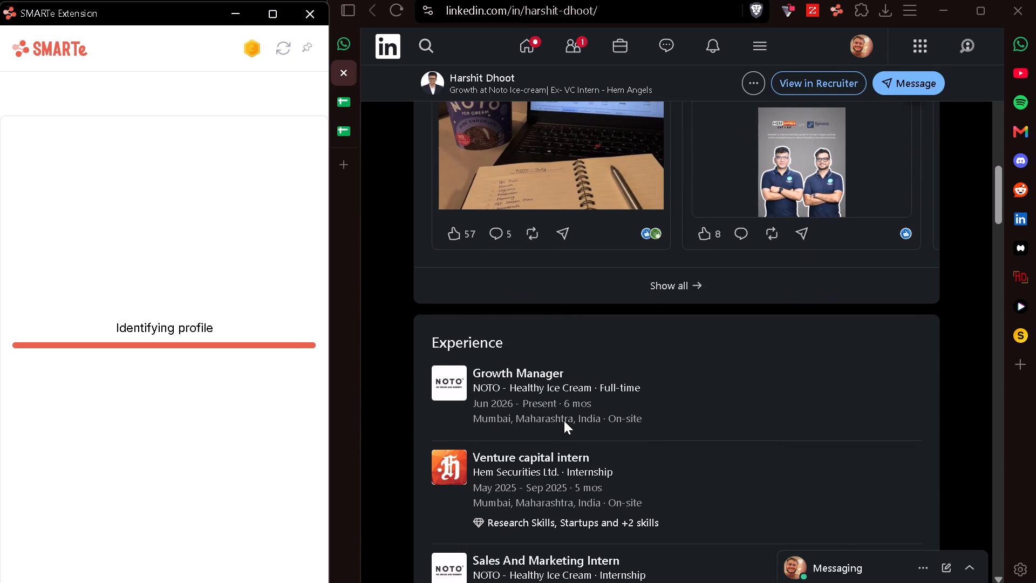
# Check the NOTO growth manager's experience on the LinkedIn profile and reveal this contact's details in SMARTe.
pyautogui.scroll(-2, 564, 421)
pyautogui.scroll(5, 564, 421)
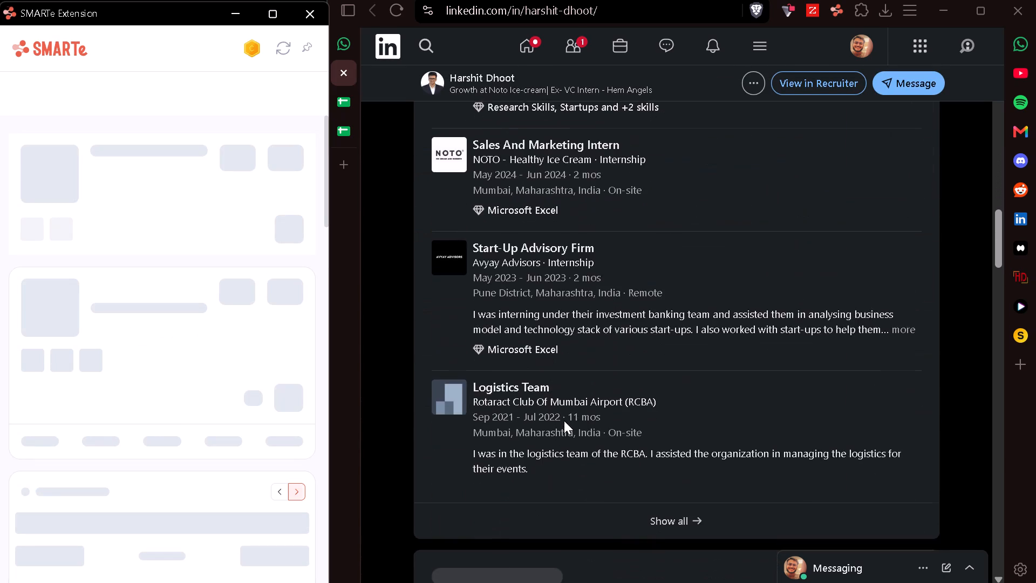
pyautogui.scroll(3, 564, 421)
pyautogui.click(283, 243)
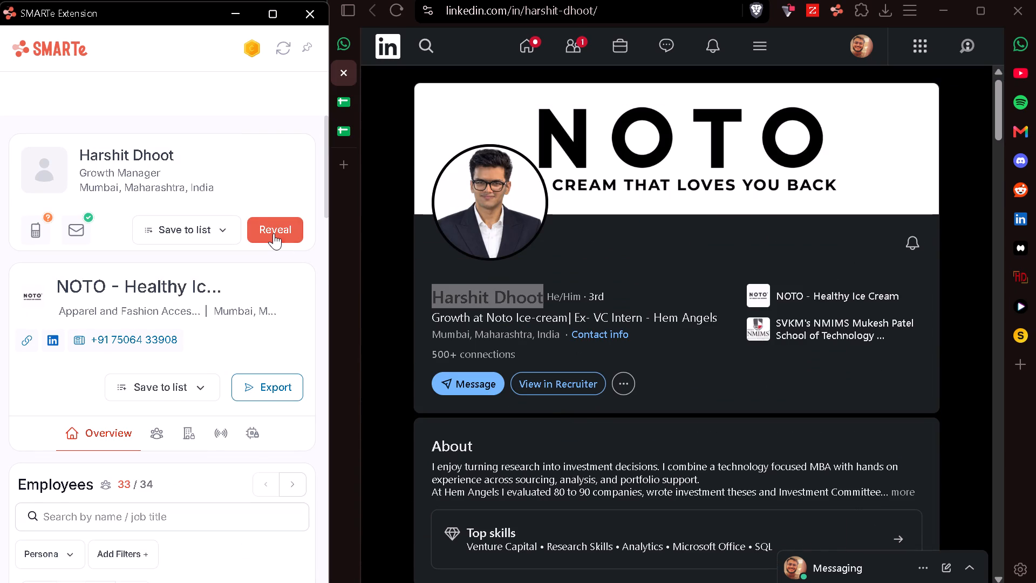
pyautogui.click(274, 233)
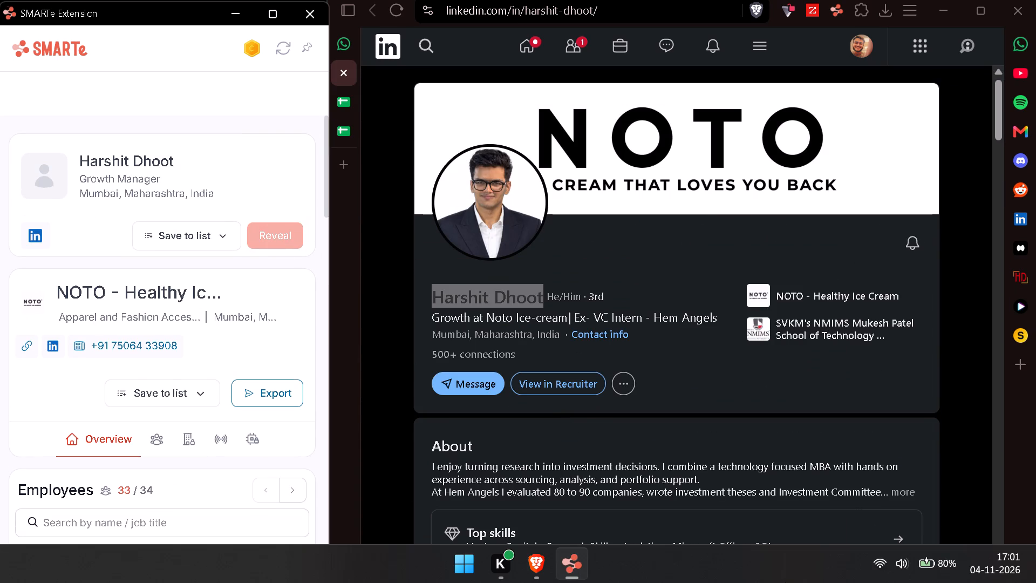
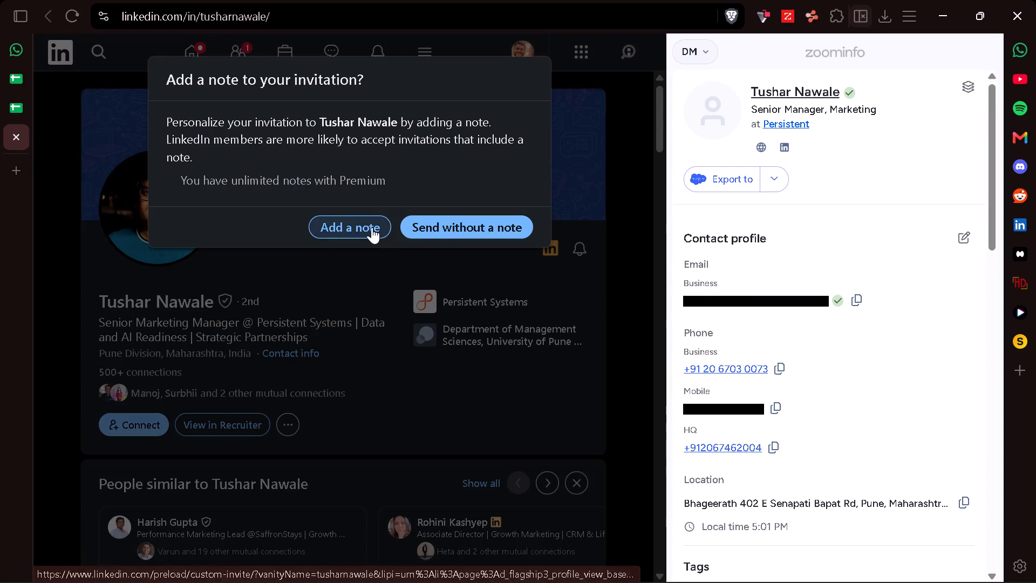
# Send the LinkedIn invitation to the Persistent Senior Marketing Manager without a note.
pyautogui.click(442, 222)
# Copy this contact's business email from ZoomInfo into the Email cell of row 17 in the Persistent Systems contact map.
pyautogui.click(854, 303)
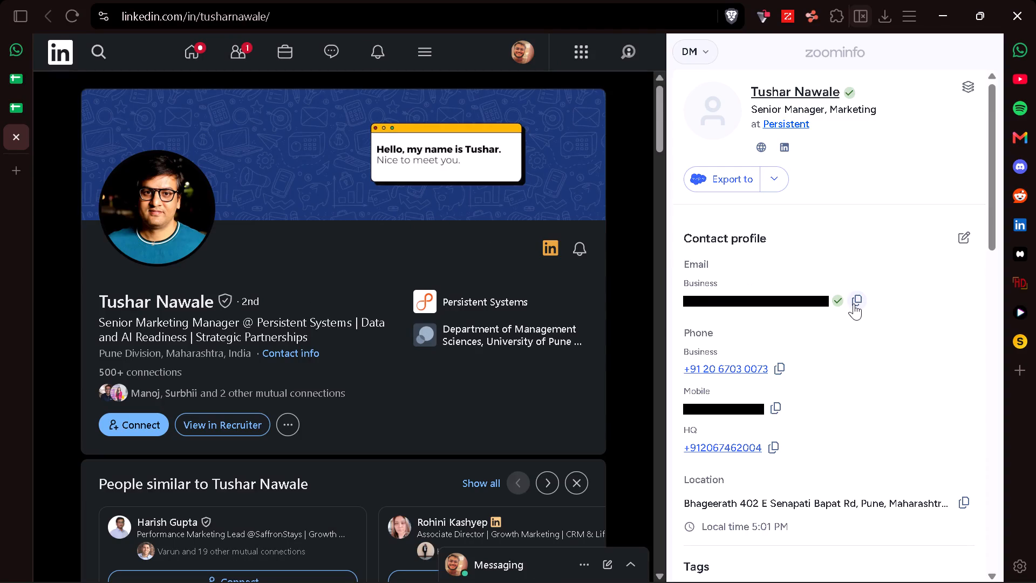
pyautogui.click(16, 116)
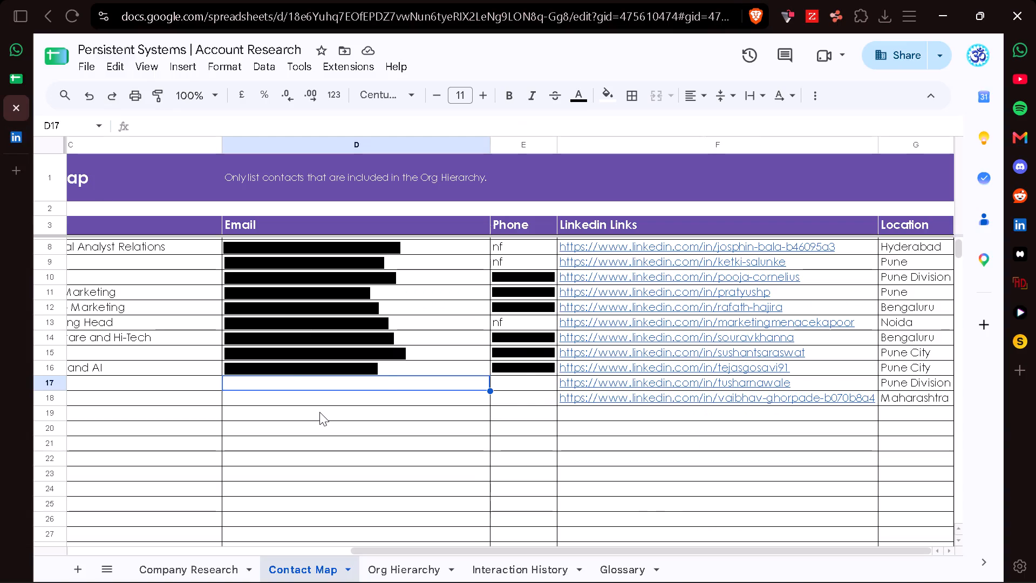
pyautogui.hotkey('ctrl', 'v')
pyautogui.press('Right')
# Copy the same contact's mobile number from ZoomInfo into the Phone cell of row 17 and strip its leading prefix.
pyautogui.click(13, 137)
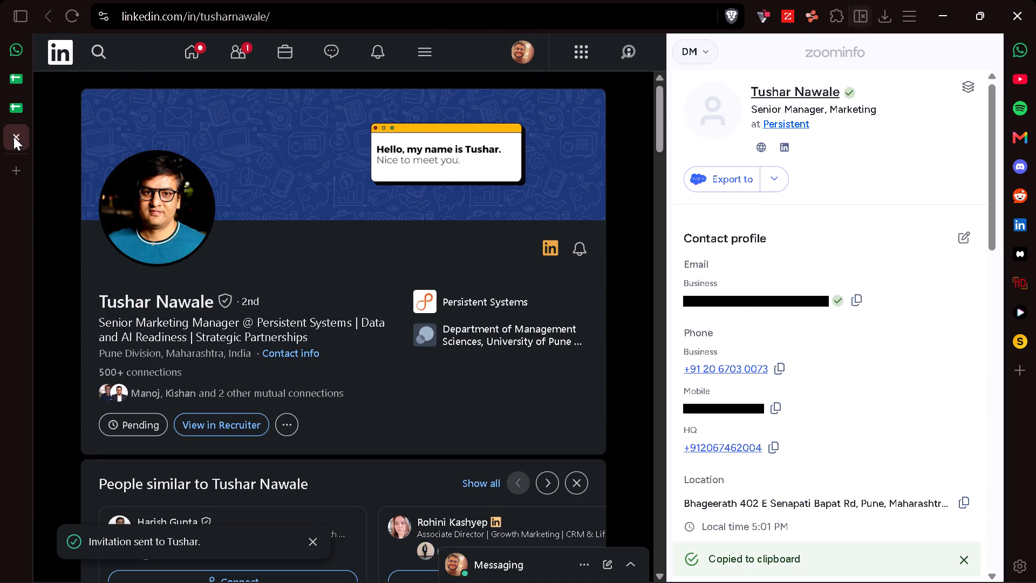
pyautogui.click(772, 410)
pyautogui.click(12, 141)
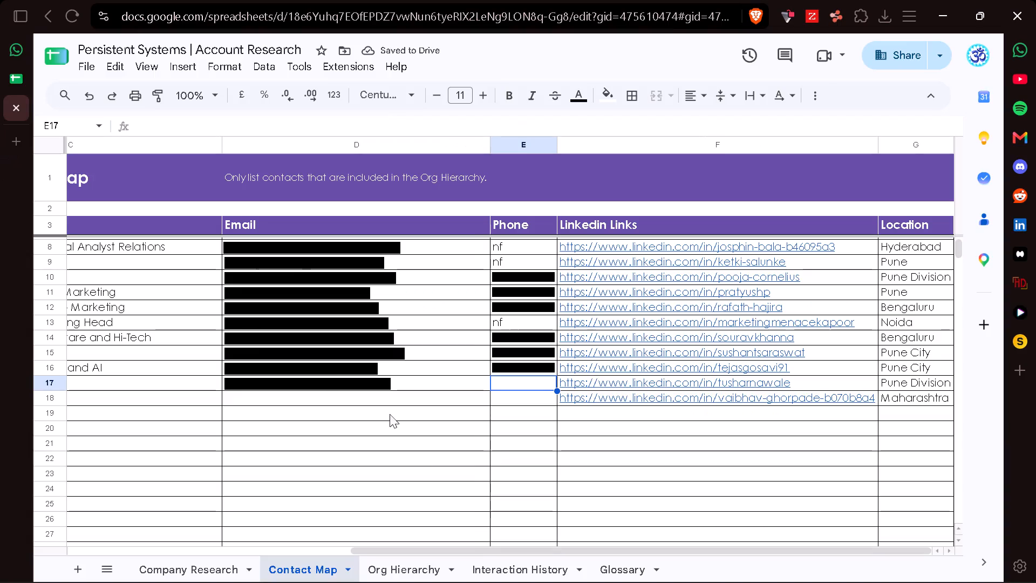
pyautogui.hotkey('ctrl', 'v')
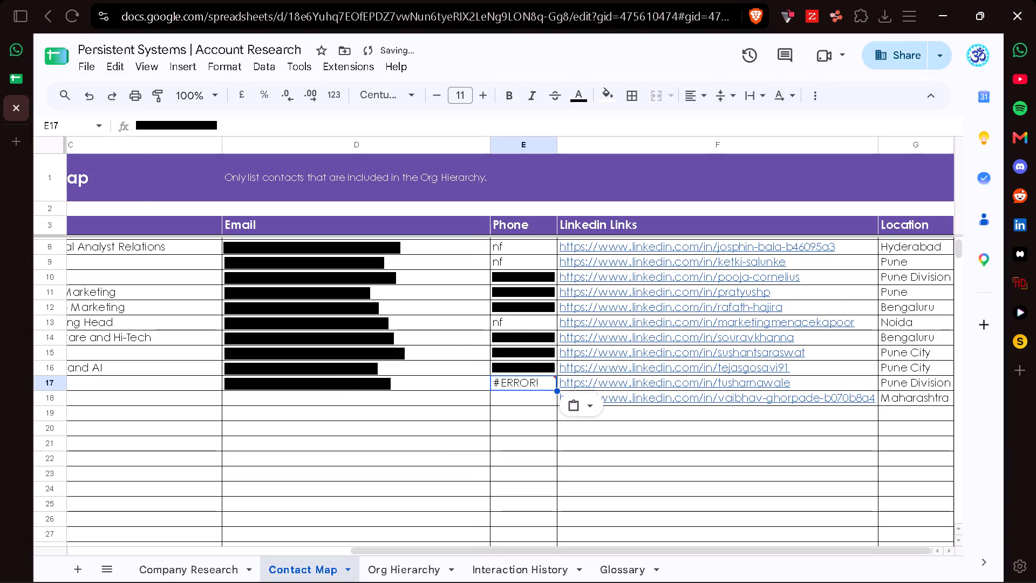
pyautogui.click(154, 125)
pyautogui.press('BackSpace')
pyautogui.press('BackSpace')
pyautogui.press('BackSpace')
pyautogui.press('BackSpace')
pyautogui.press('BackSpace')
pyautogui.press('BackSpace')
pyautogui.press('BackSpace')
pyautogui.press('BackSpace')
pyautogui.press('BackSpace')
pyautogui.click(284, 405)
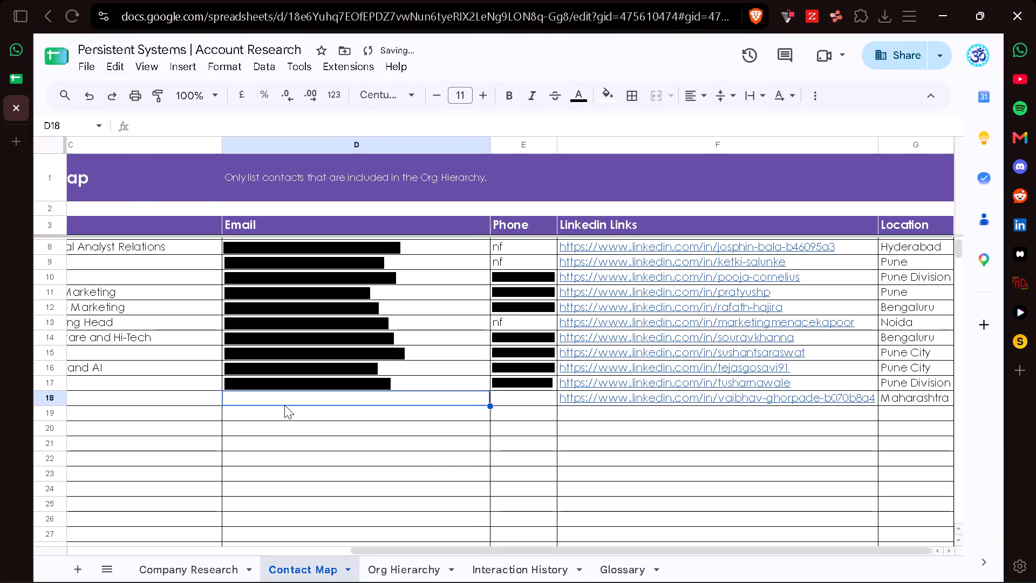
# Open the row 18 contact's LinkedIn profile and copy the business email from ZoomInfo into the row 18 Email cell.
pyautogui.click(657, 421)
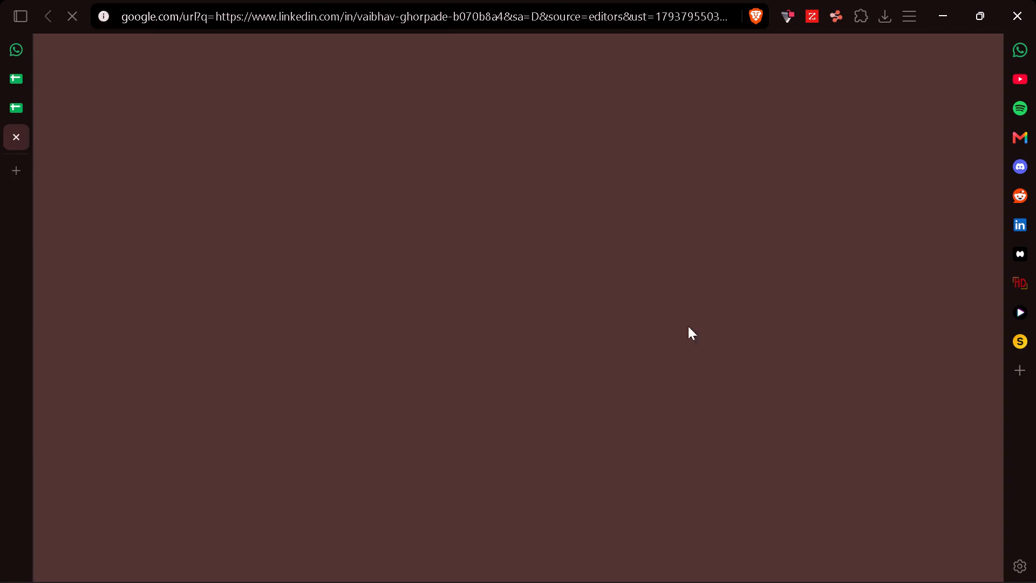
pyautogui.click(808, 21)
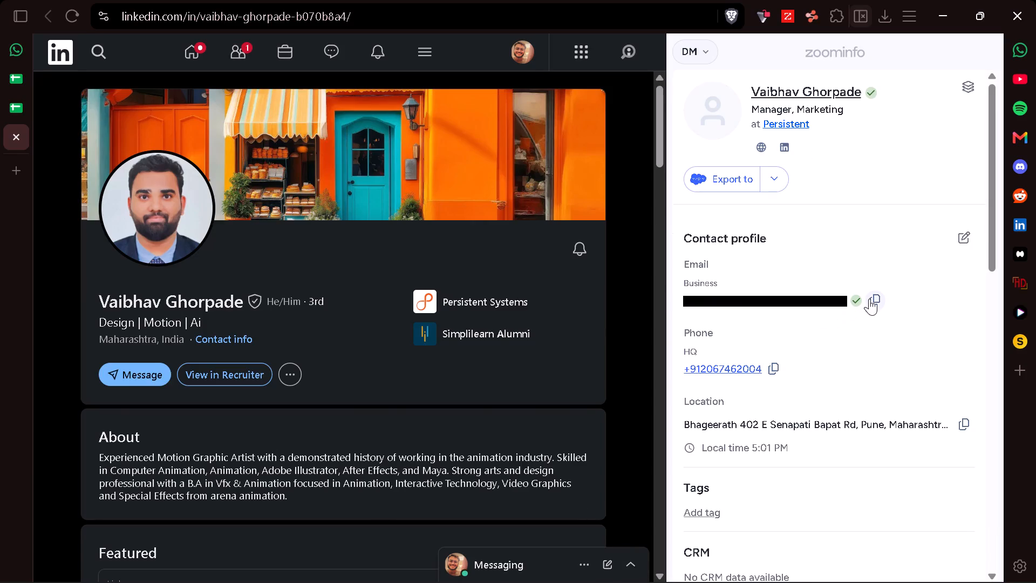
pyautogui.click(880, 296)
pyautogui.click(12, 110)
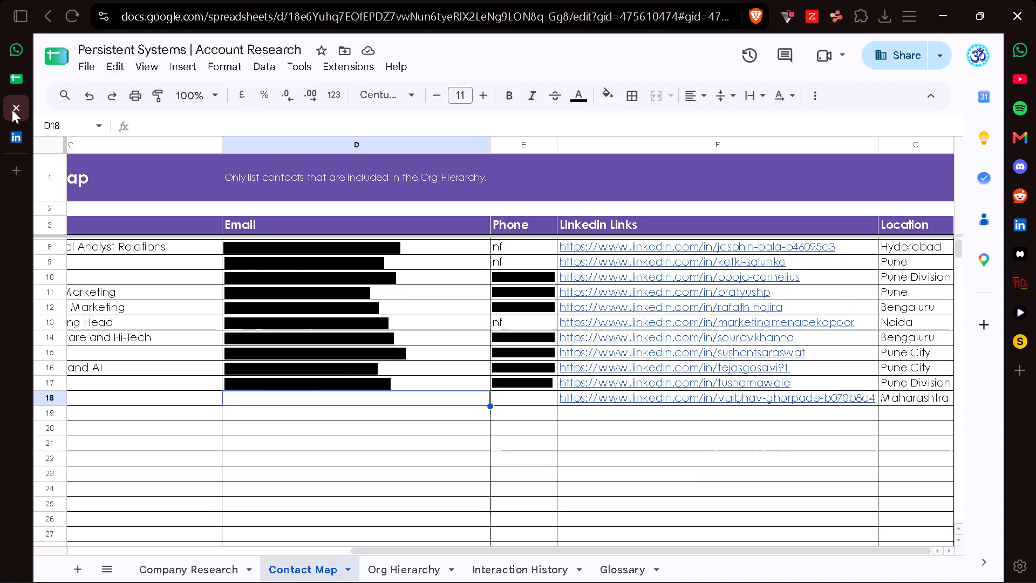
pyautogui.hotkey('ctrl', 'v')
pyautogui.press('Right')
# Return to the row 18 contact's LinkedIn profile and look this person up in the SMARTe extension.
pyautogui.click(11, 137)
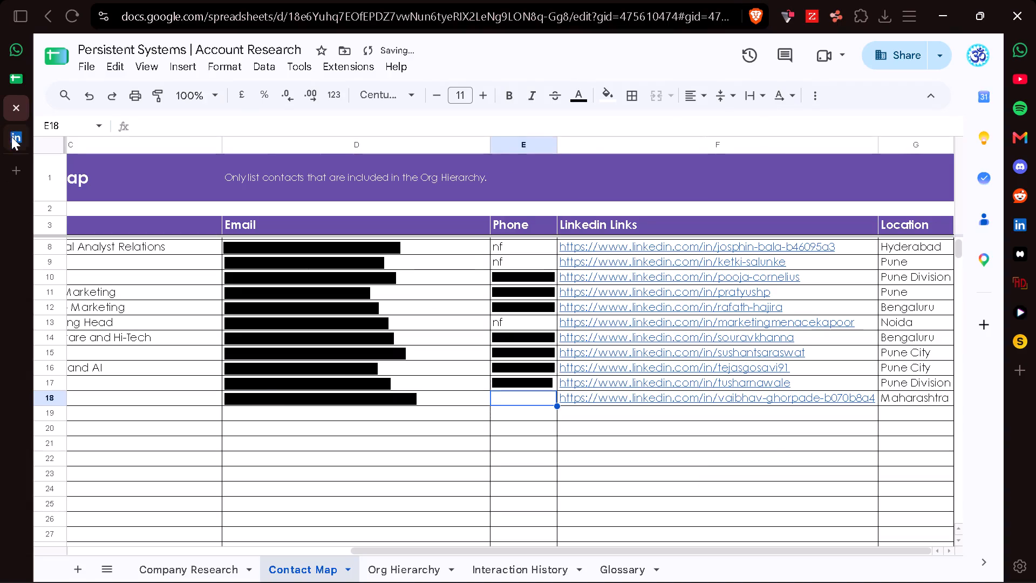
pyautogui.click(851, 15)
pyautogui.click(839, 15)
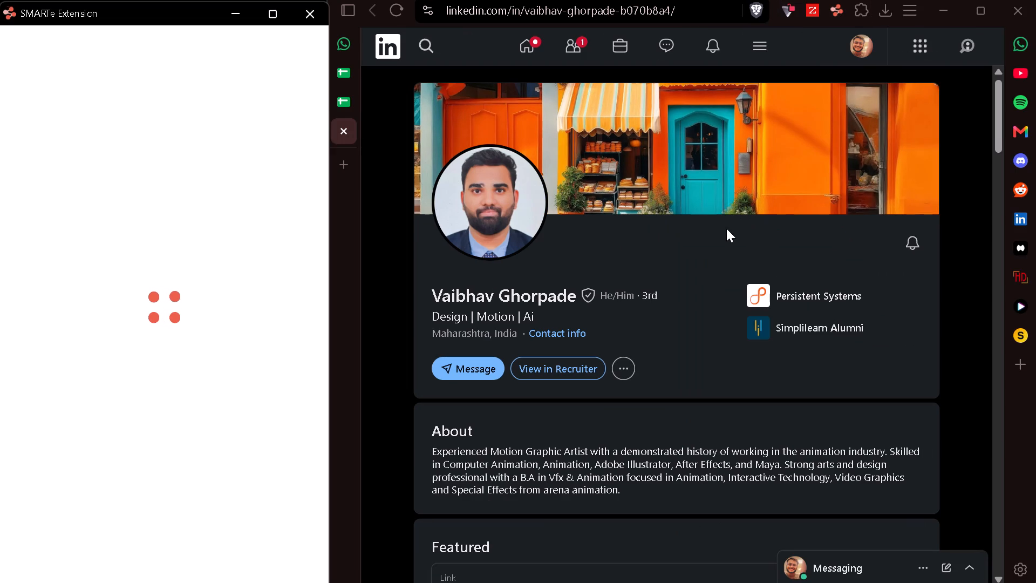
# Remove Spotify from the browser's sidebar.
pyautogui.rightClick(1018, 104)
pyautogui.click(963, 151)
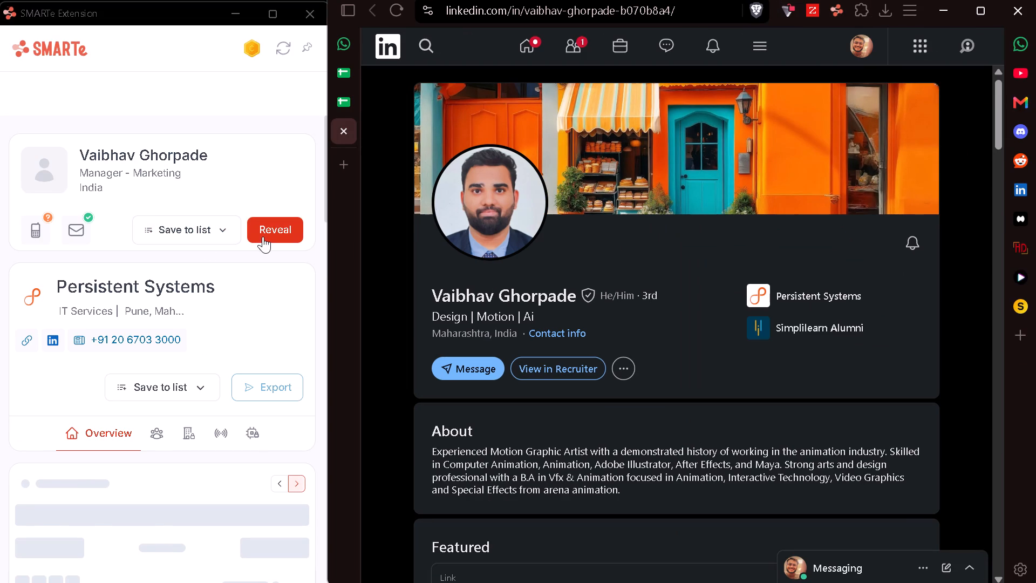
# Reveal the contact's details in SMARTe, close the extension and enter "nf" in the Phone cell of row 18.
pyautogui.click(263, 236)
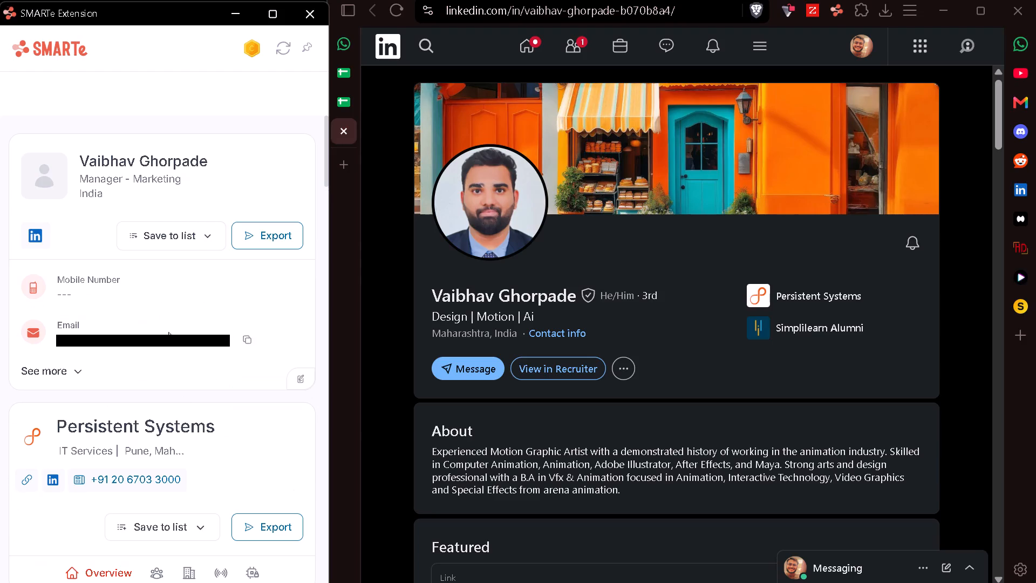
pyautogui.click(312, 12)
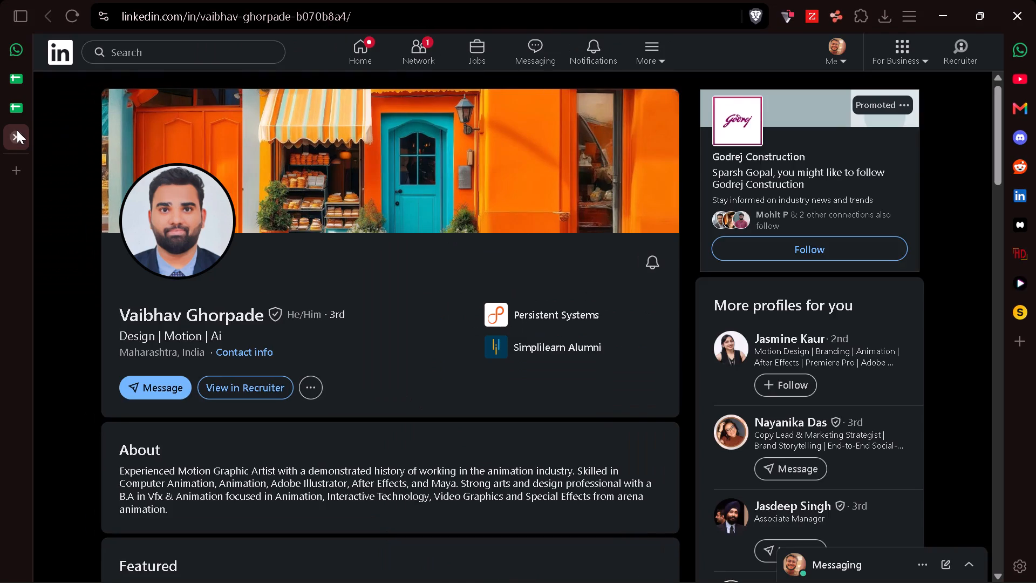
pyautogui.click(16, 131)
pyautogui.write('nf')
pyautogui.press('Down')
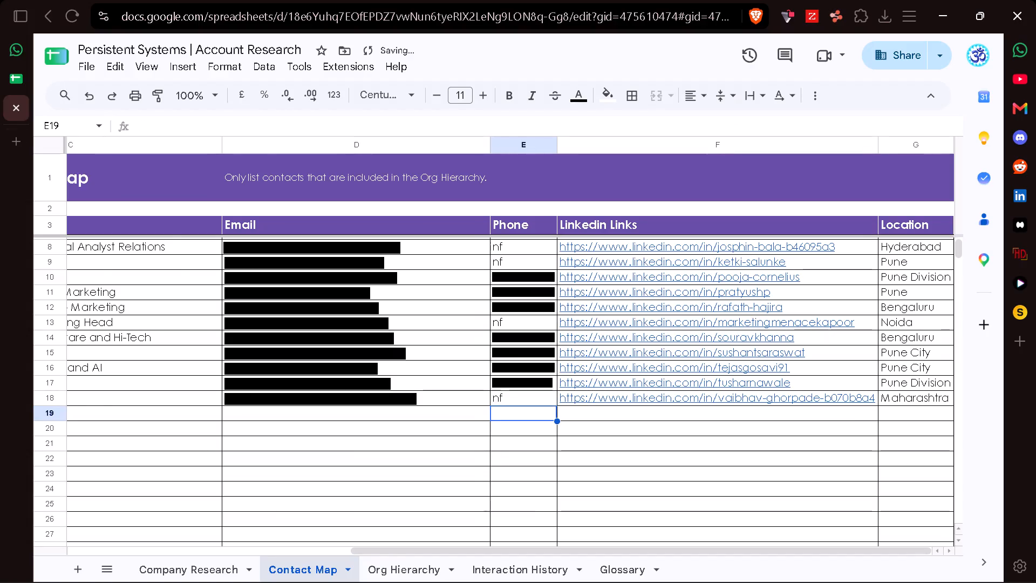
# Open the Persistent Systems sheet's sharing settings and restore Editor access for the first three people whose access was removed.
pyautogui.hscroll(3, 509, 466)
pyautogui.scroll(2, 509, 466)
pyautogui.hscroll(4, 509, 466)
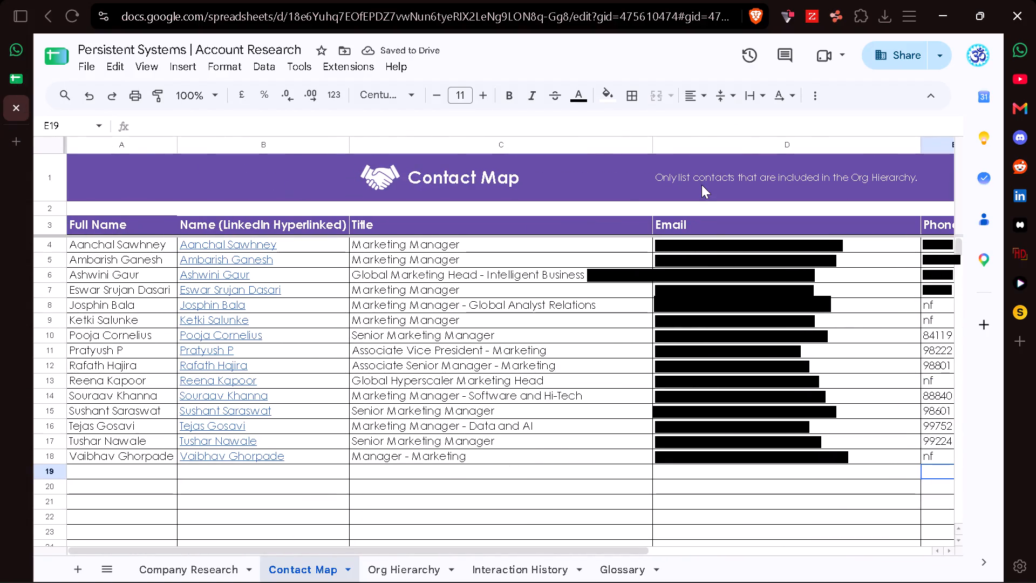
pyautogui.click(885, 58)
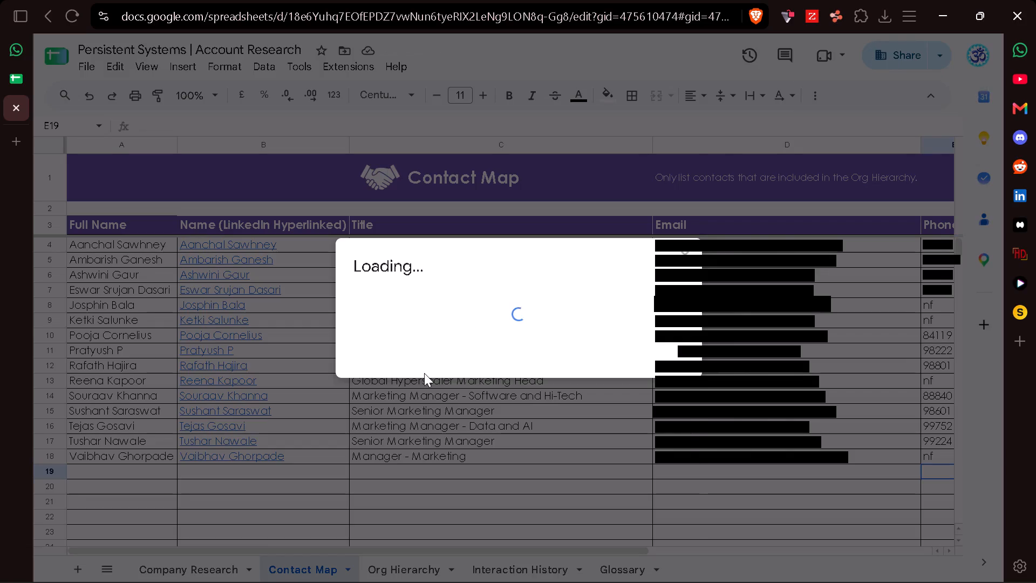
pyautogui.click(516, 245)
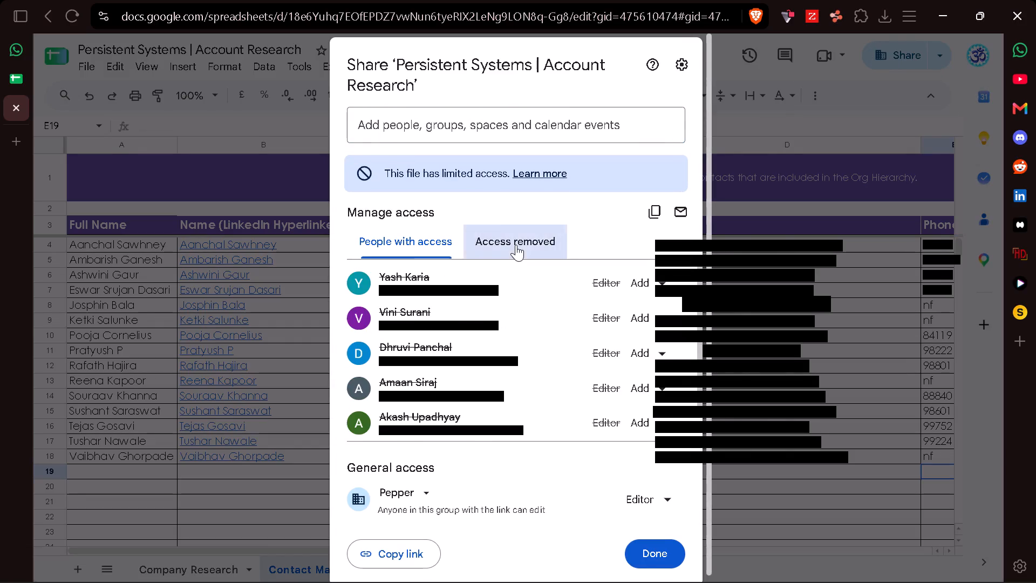
pyautogui.click(652, 286)
pyautogui.click(664, 359)
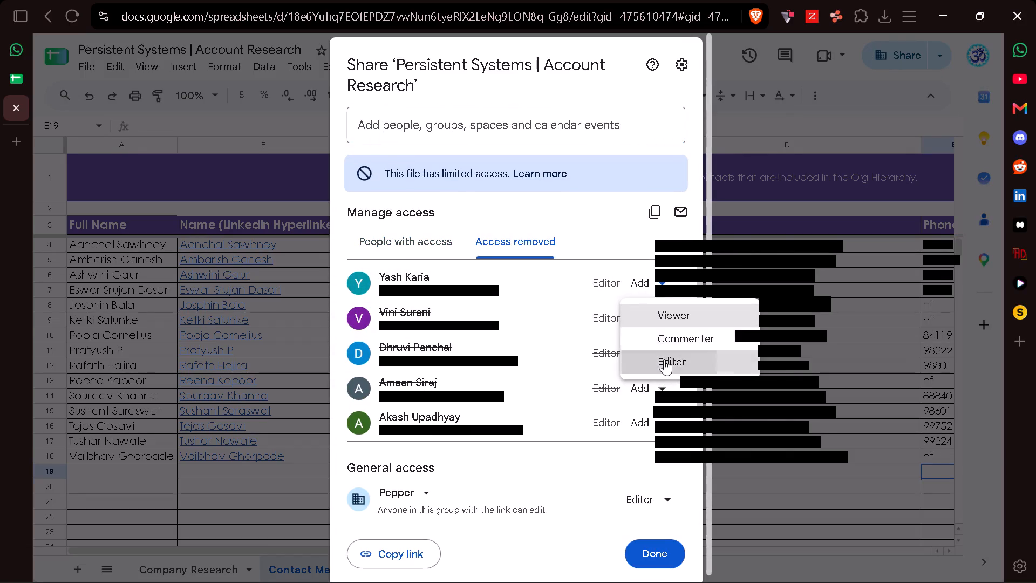
pyautogui.click(639, 318)
pyautogui.click(667, 399)
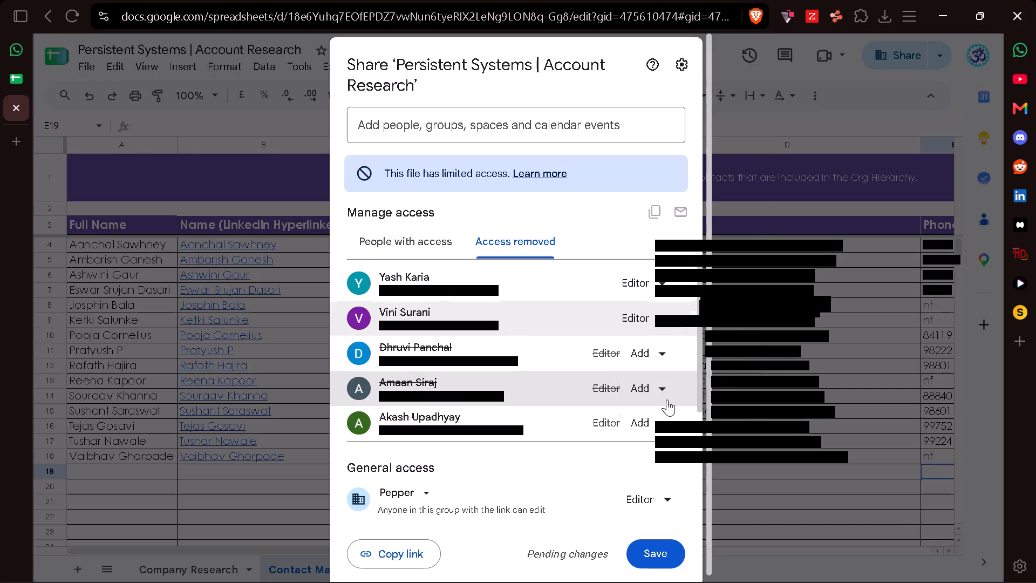
pyautogui.click(650, 352)
pyautogui.click(670, 424)
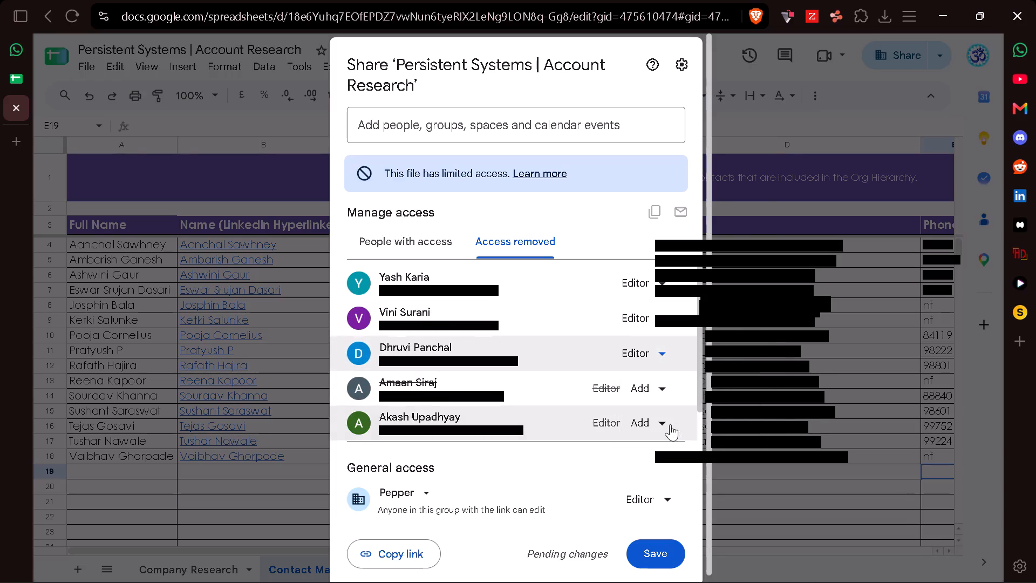
# Restore Editor access for the next three people in the removed-access list.
pyautogui.click(641, 387)
pyautogui.click(661, 458)
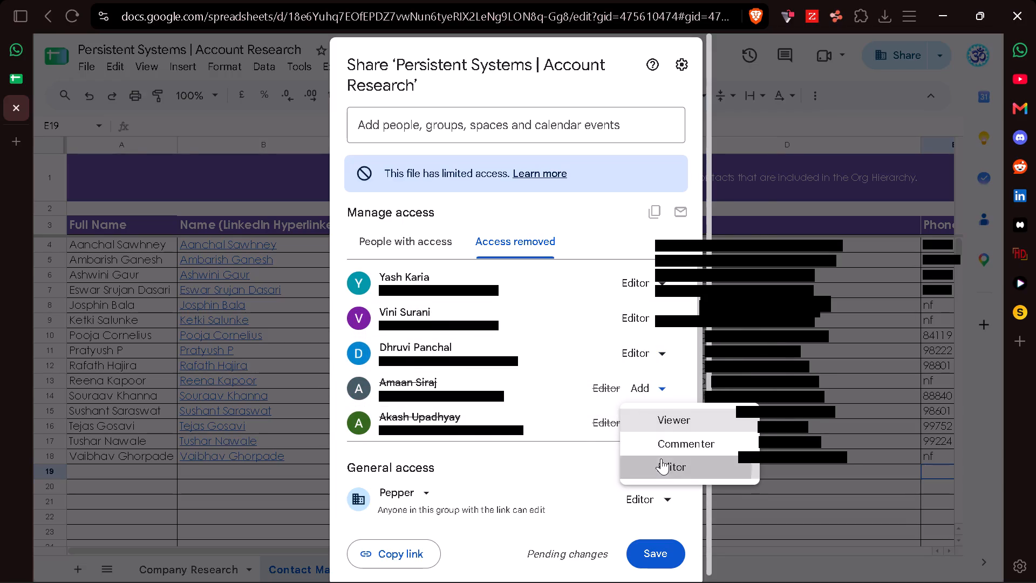
pyautogui.scroll(-2, 579, 396)
pyautogui.click(644, 391)
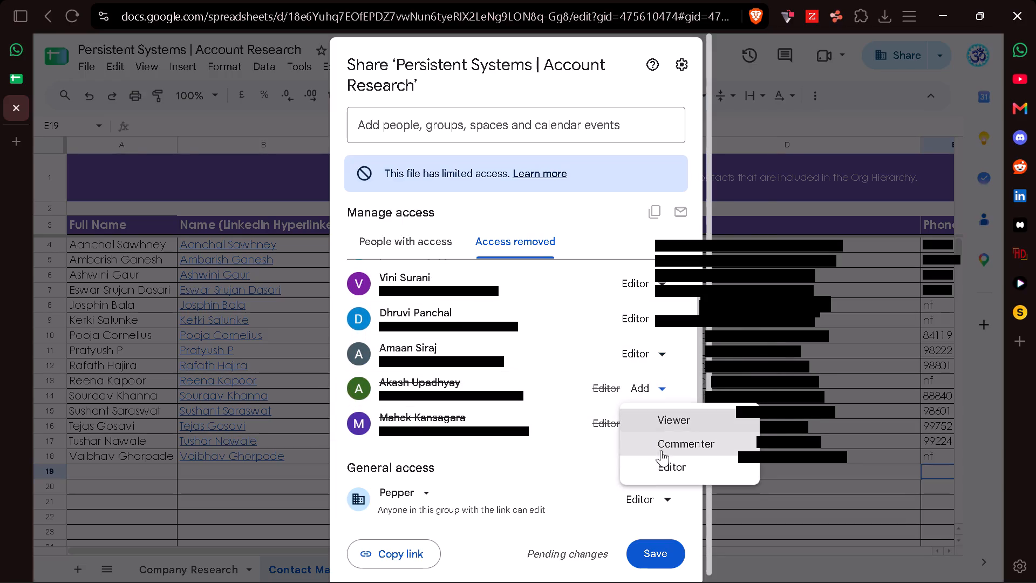
pyautogui.click(667, 459)
pyautogui.click(644, 424)
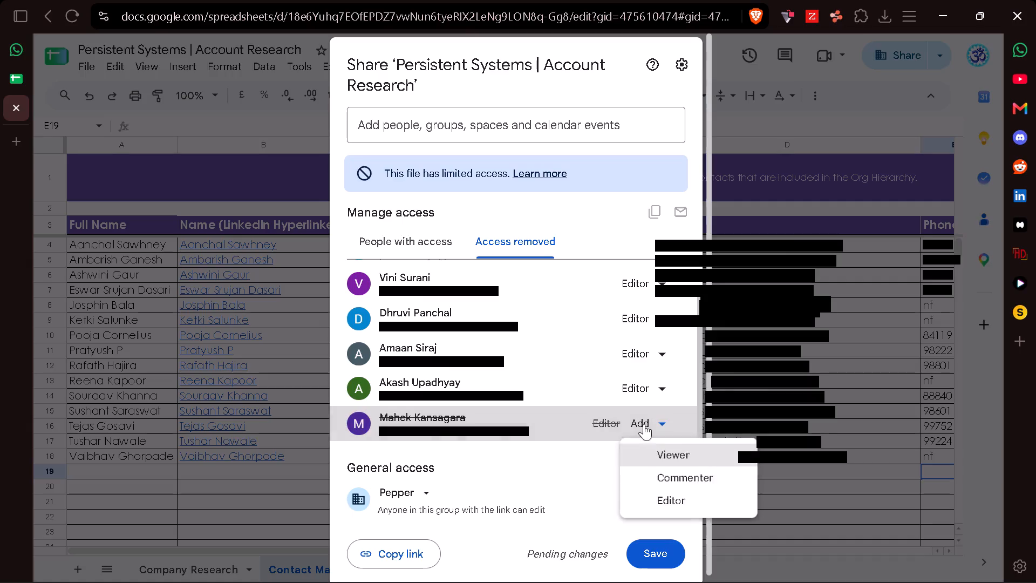
pyautogui.click(650, 491)
pyautogui.scroll(-1, 496, 388)
pyautogui.scroll(2, 496, 388)
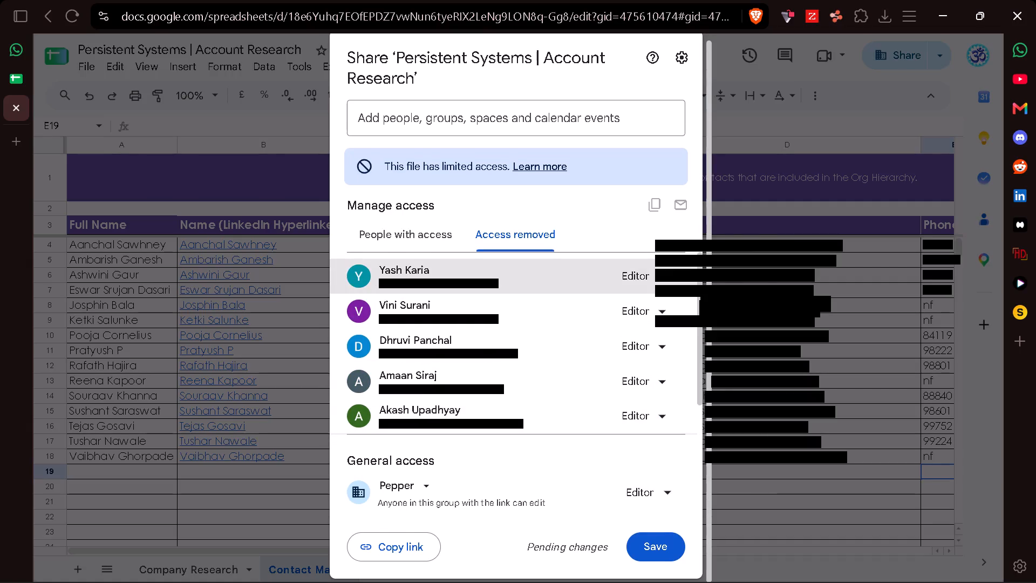
# Remove the deleted account from the people with access to the sheet and save the sharing change.
pyautogui.click(423, 239)
pyautogui.scroll(-1, 497, 325)
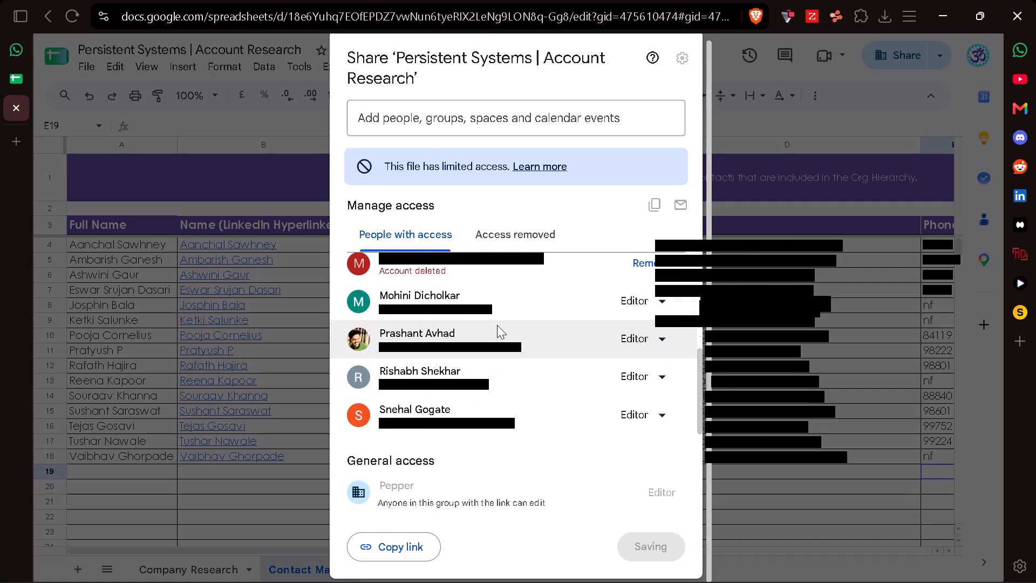
pyautogui.scroll(-2, 497, 325)
pyautogui.scroll(1, 497, 325)
pyautogui.click(647, 329)
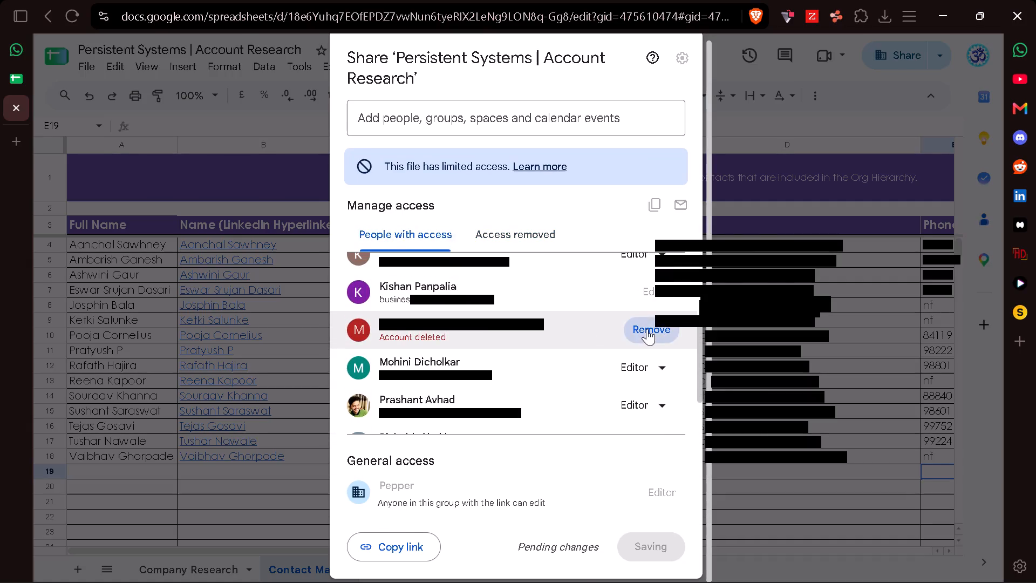
pyautogui.scroll(-3, 556, 331)
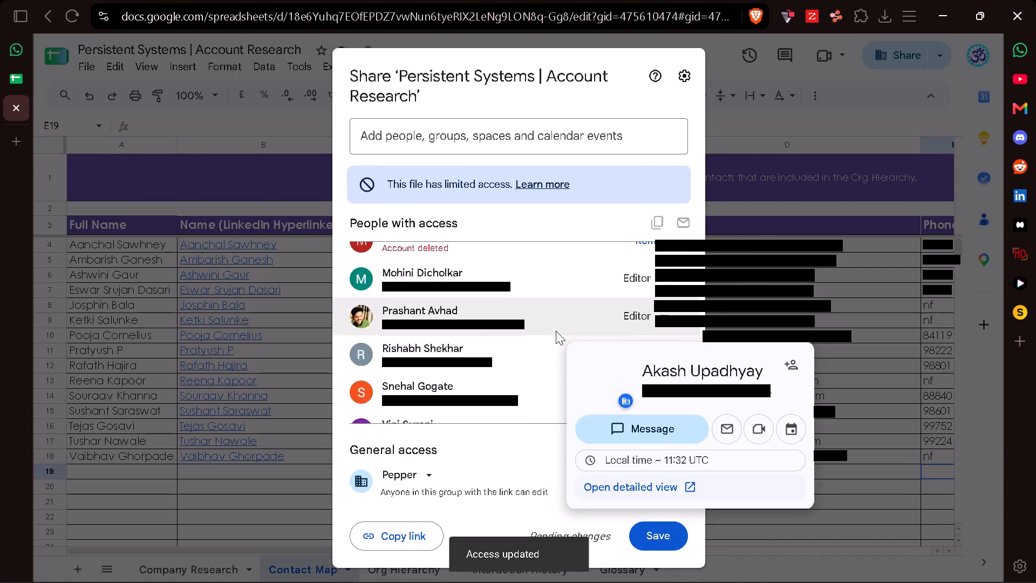
pyautogui.scroll(-2, 556, 331)
pyautogui.scroll(4, 517, 337)
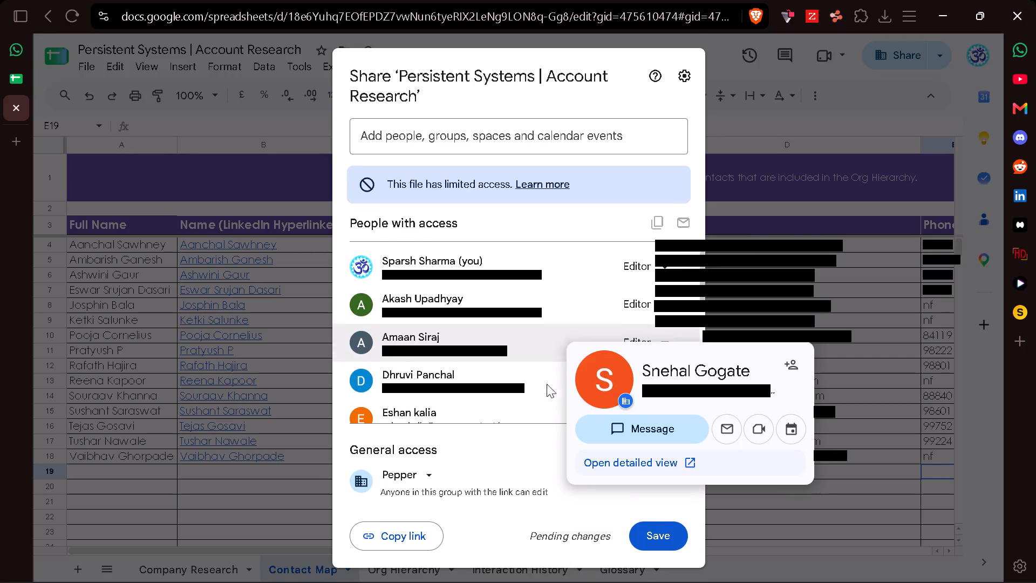
pyautogui.click(653, 531)
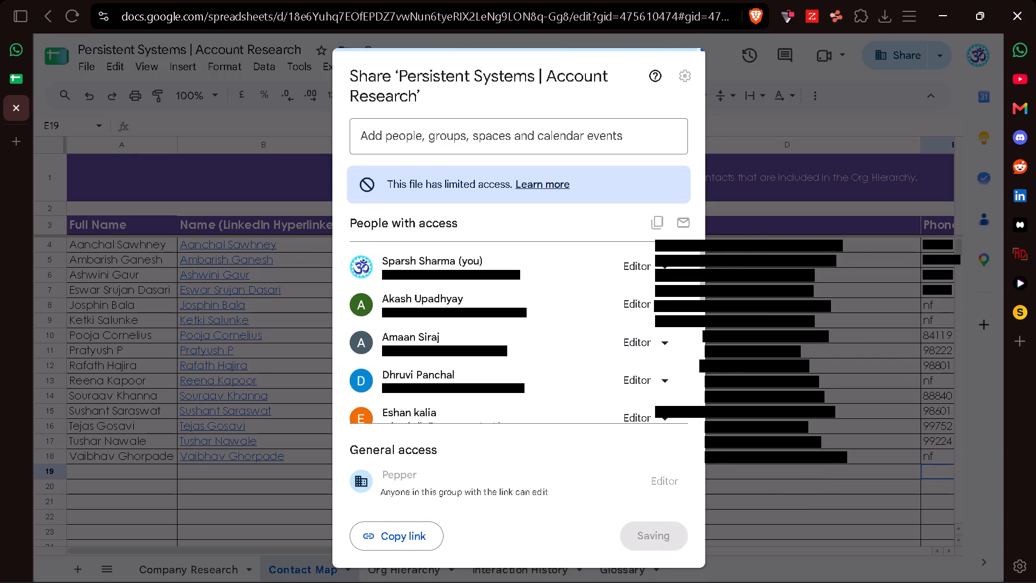
pyautogui.scroll(-4, 480, 335)
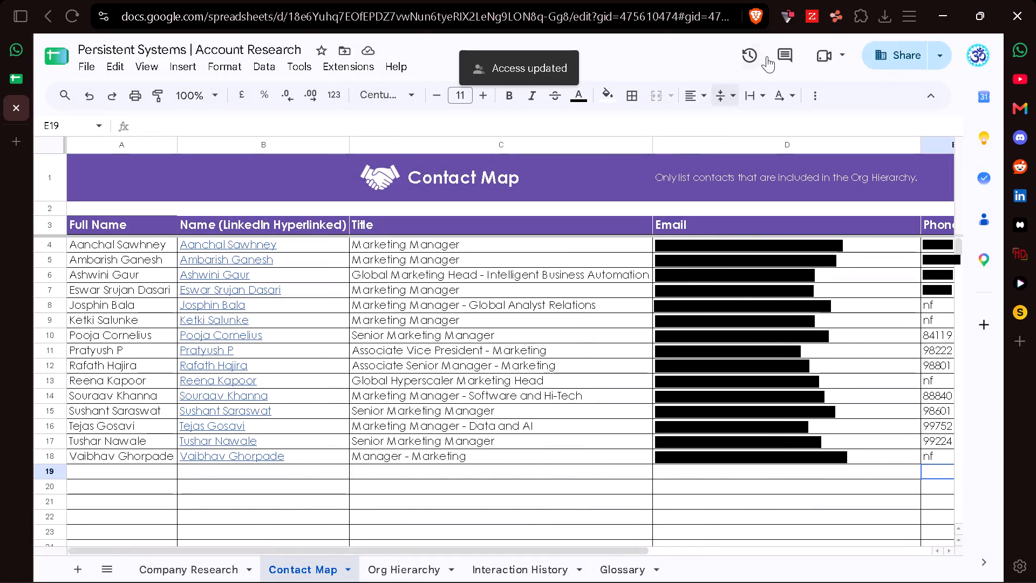
# Reopen the sheet's sharing settings, review the people with access and copy the Persistent Systems sheet link.
pyautogui.click(883, 60)
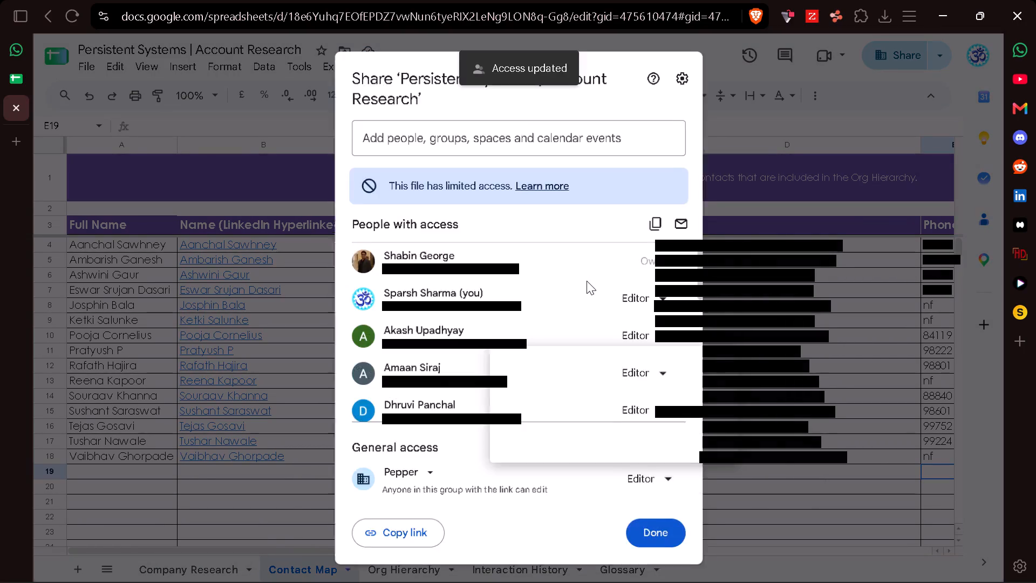
pyautogui.scroll(-2, 483, 323)
pyautogui.scroll(-3, 418, 343)
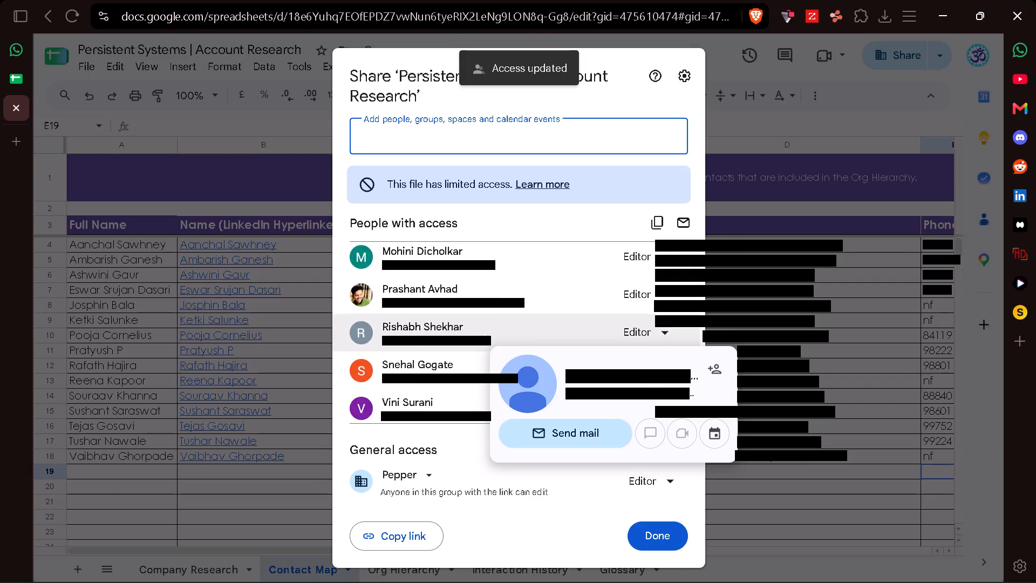
pyautogui.scroll(-3, 418, 343)
pyautogui.click(387, 532)
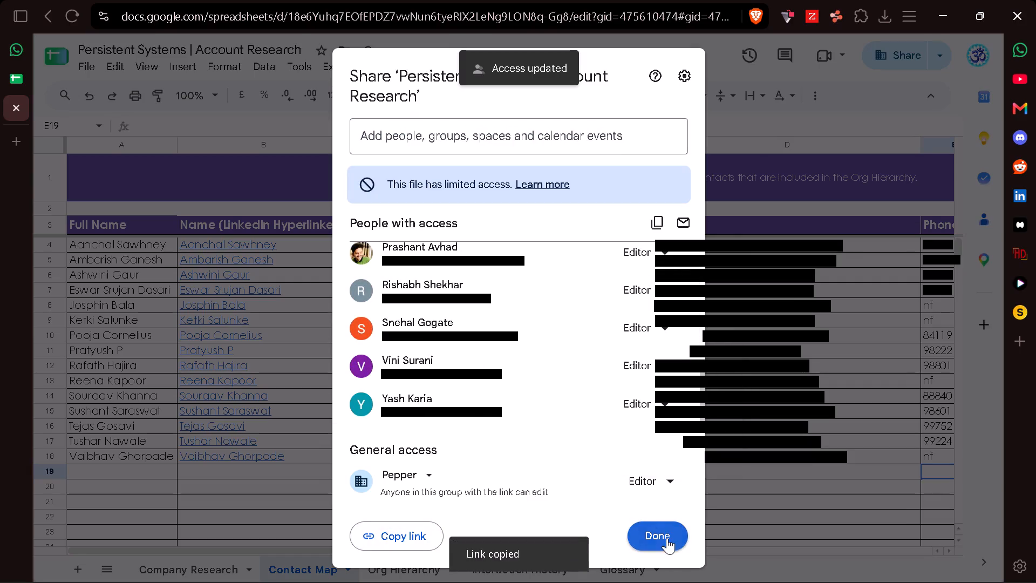
# Close the Persistent Systems sheet and paste its link as a file chip in the AR Sheet column of the Persistent Systems row.
pyautogui.click(667, 538)
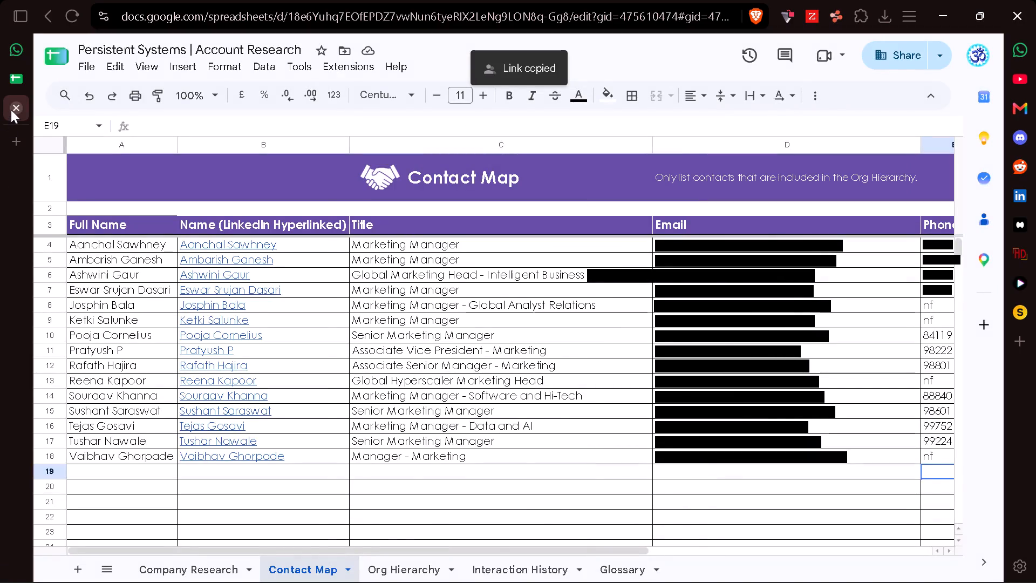
pyautogui.click(15, 107)
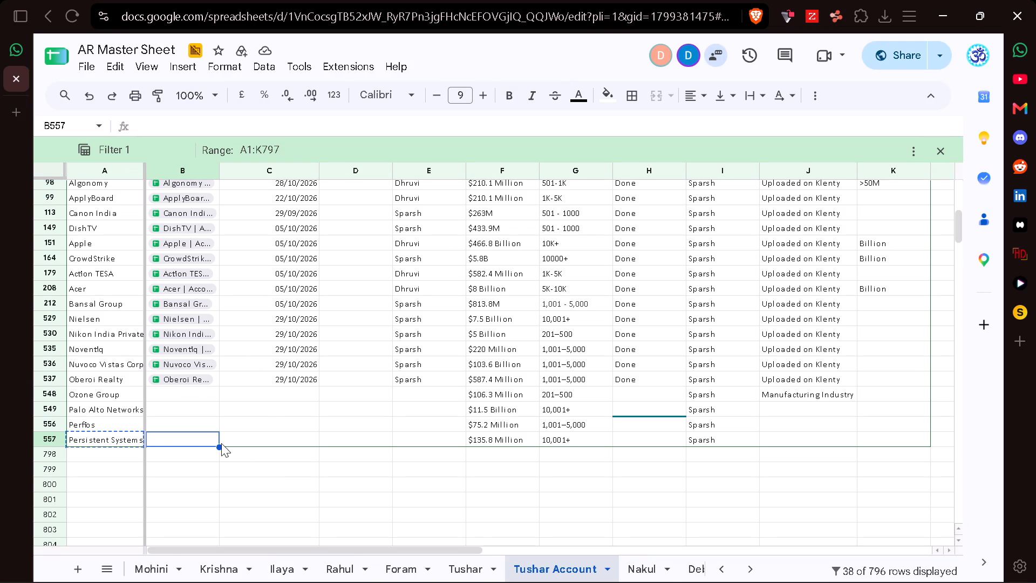
pyautogui.hotkey('ctrl', 'v')
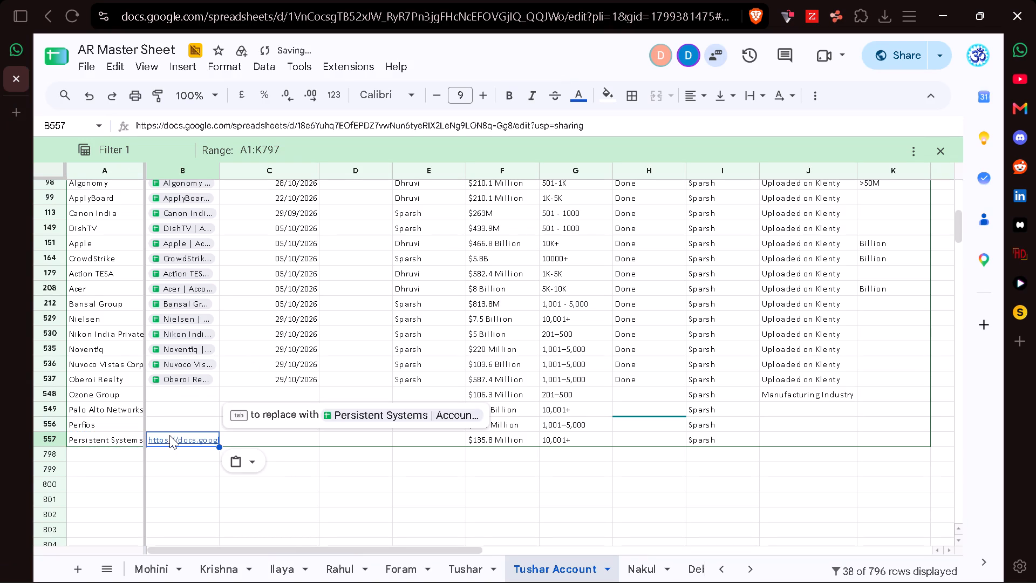
pyautogui.press('Tab')
# Enter 03/11/2026 as the AR Date for Persistent Systems.
pyautogui.press('Right')
pyautogui.press('Right')
pyautogui.press('Left')
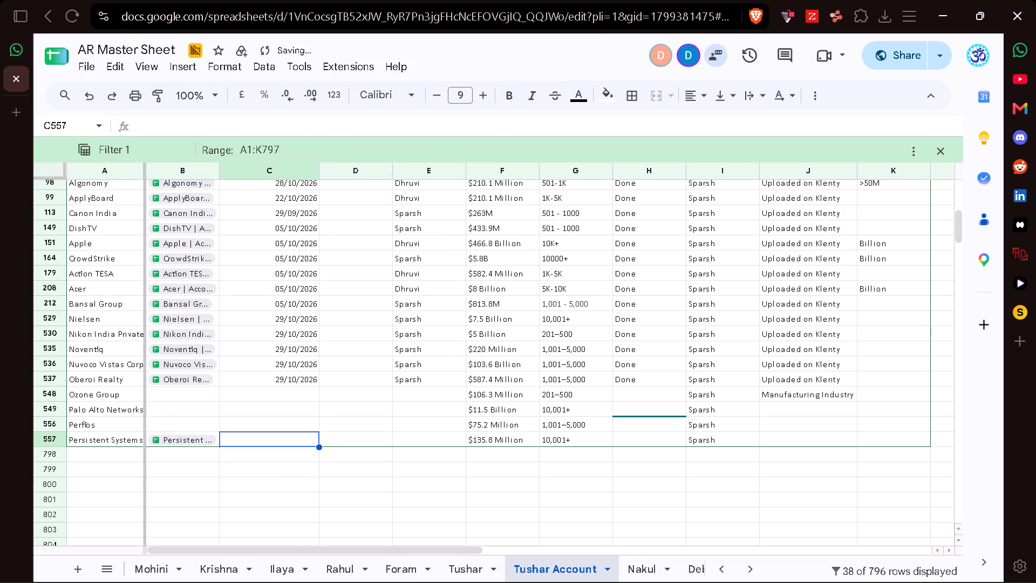
pyautogui.write('03/11/26')
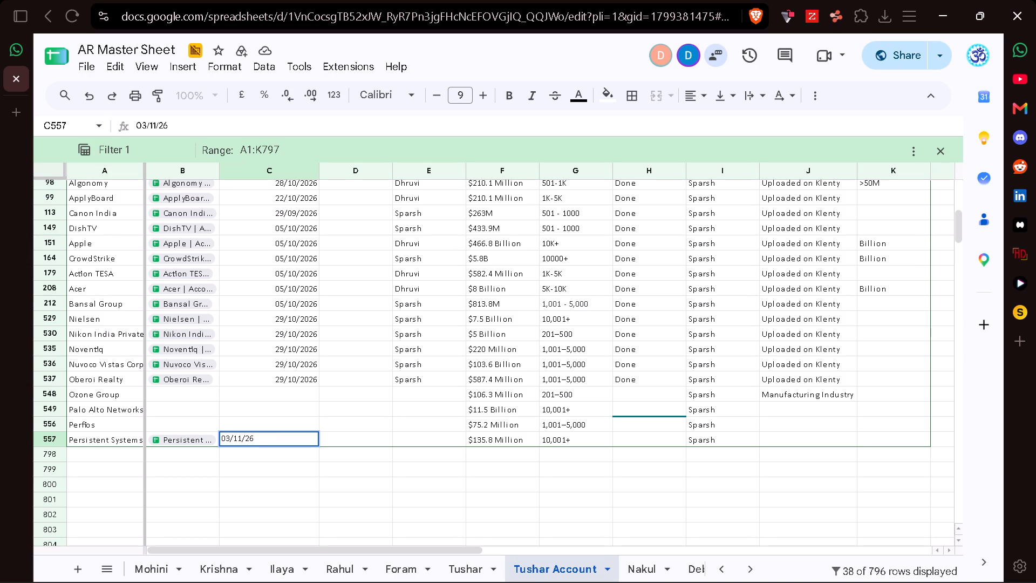
pyautogui.press('BackSpace')
pyautogui.write('026')
pyautogui.press('Return')
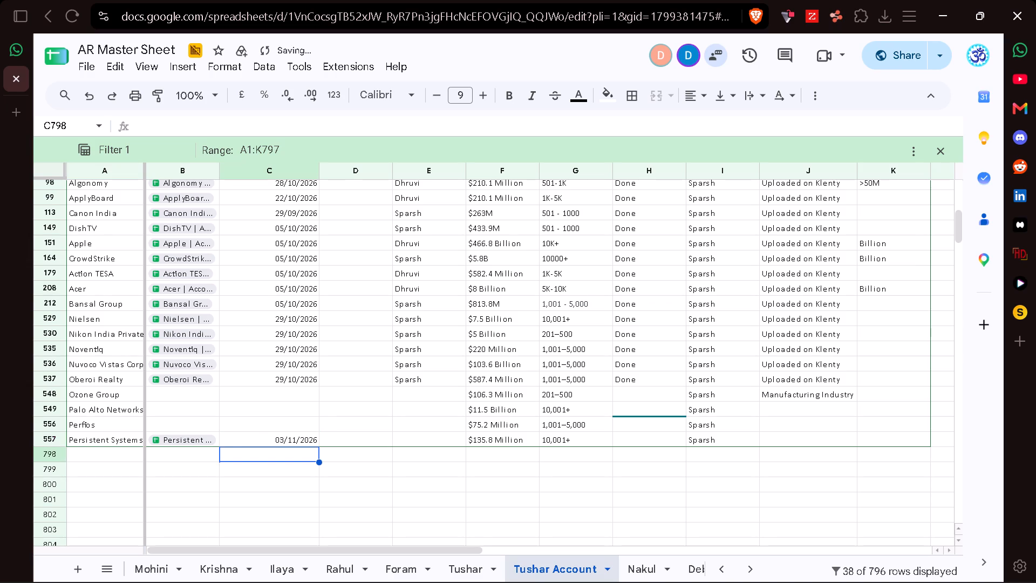
# Clear the Intern POC entry beside Manufacturing Industry in the Ozone Group row.
pyautogui.click(706, 394)
pyautogui.press('BackSpace')
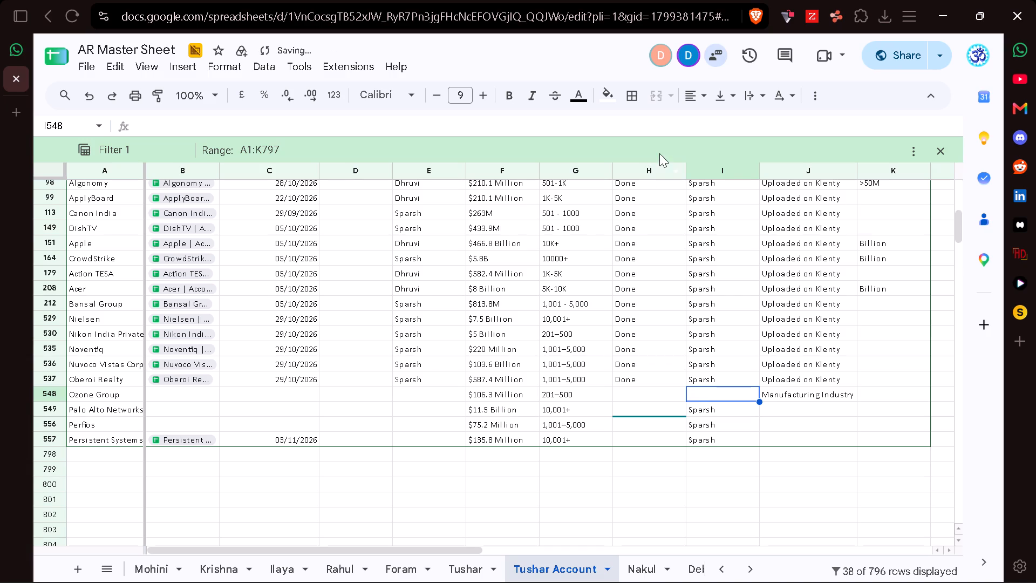
# Close the Filter 1 view and create a new filter on the Tushar Account sheet's header row.
pyautogui.click(810, 97)
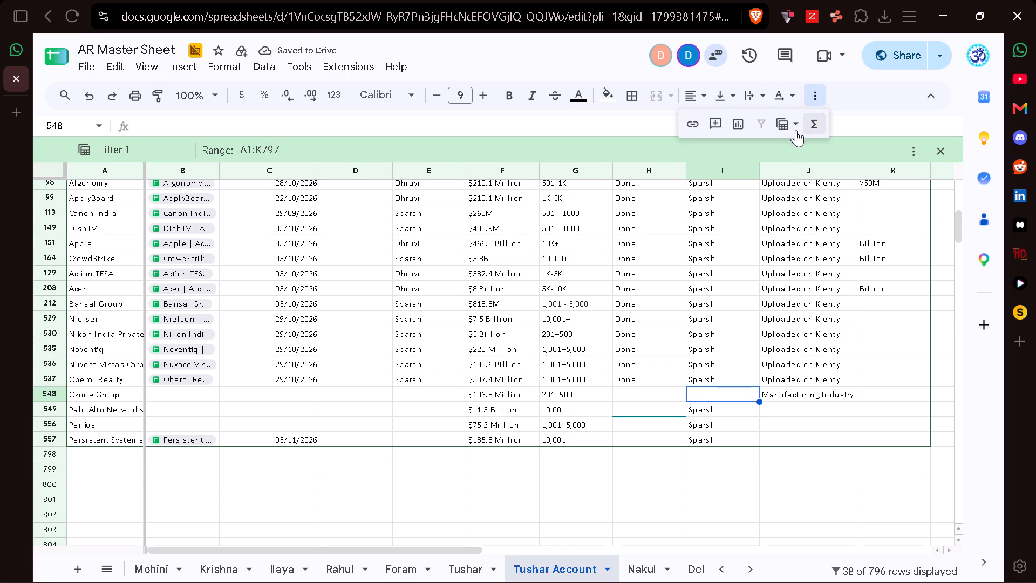
pyautogui.click(938, 150)
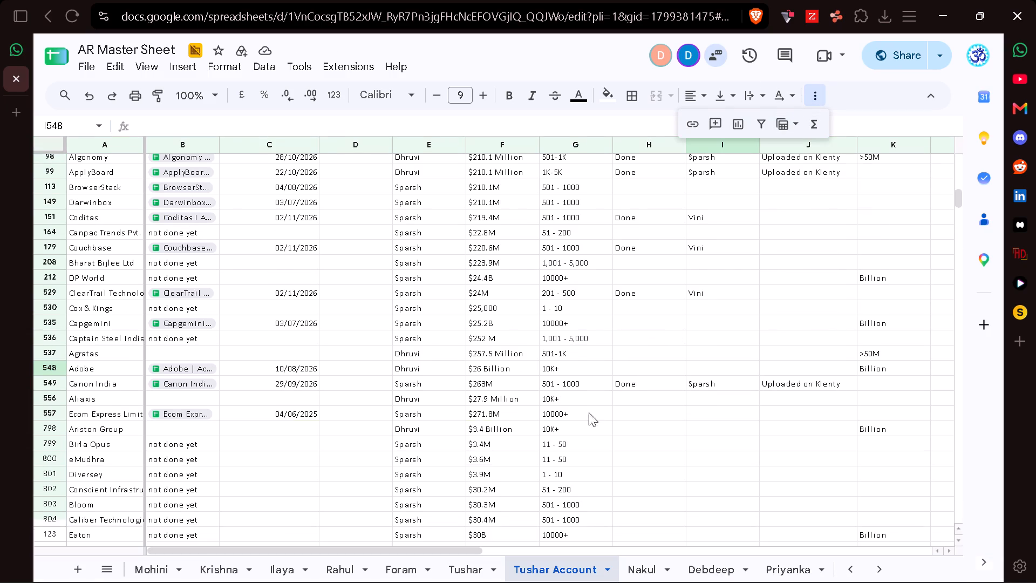
pyautogui.scroll(-1, 603, 447)
pyautogui.scroll(1, 603, 447)
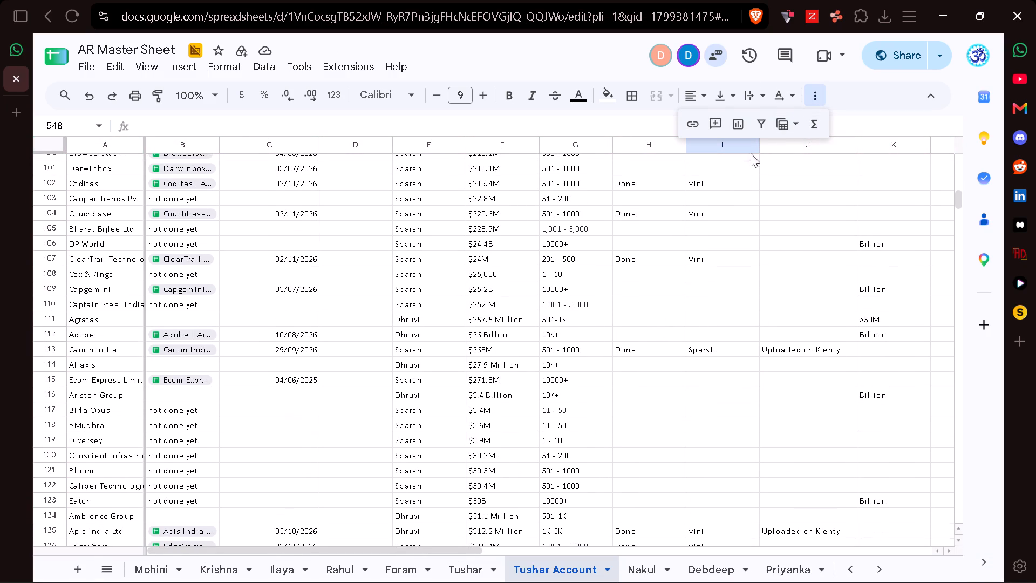
pyautogui.click(759, 121)
pyautogui.click(759, 121)
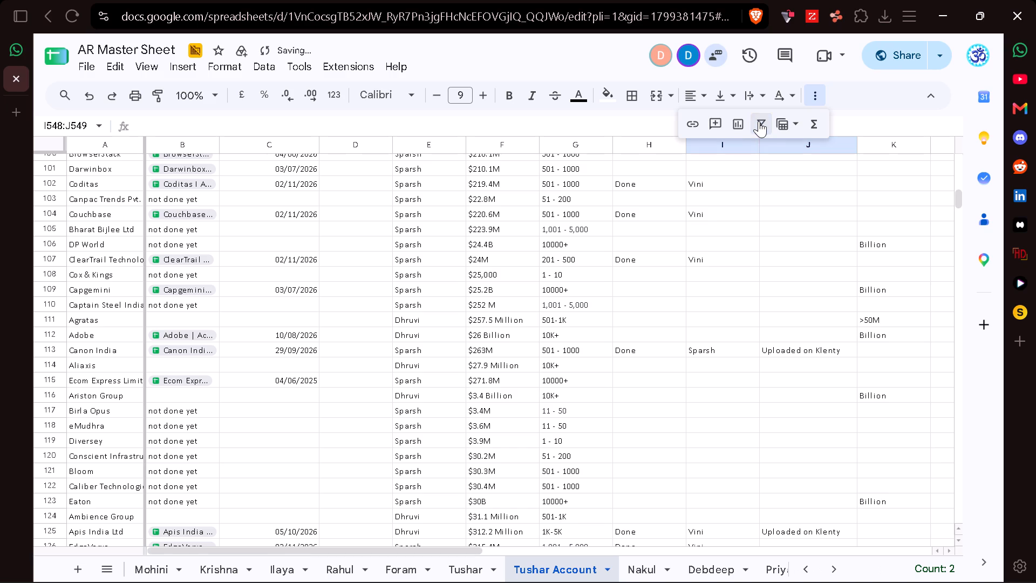
pyautogui.scroll(14, 707, 202)
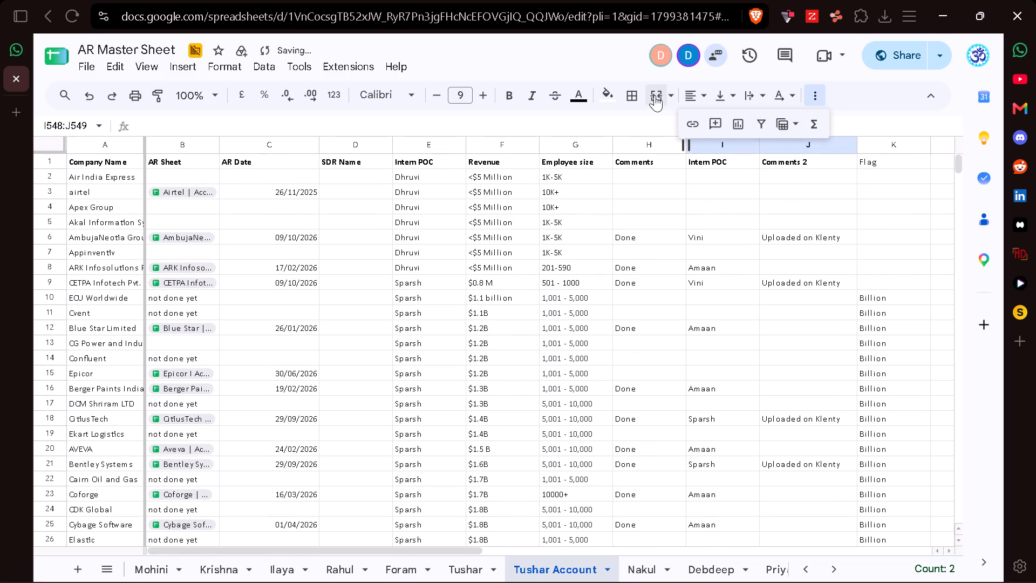
pyautogui.click(680, 58)
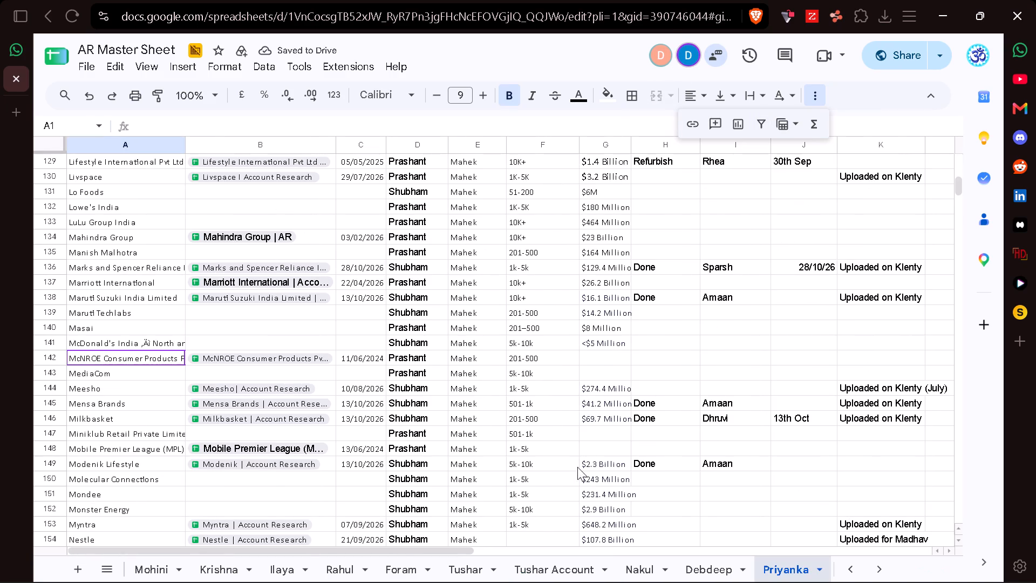
pyautogui.click(550, 565)
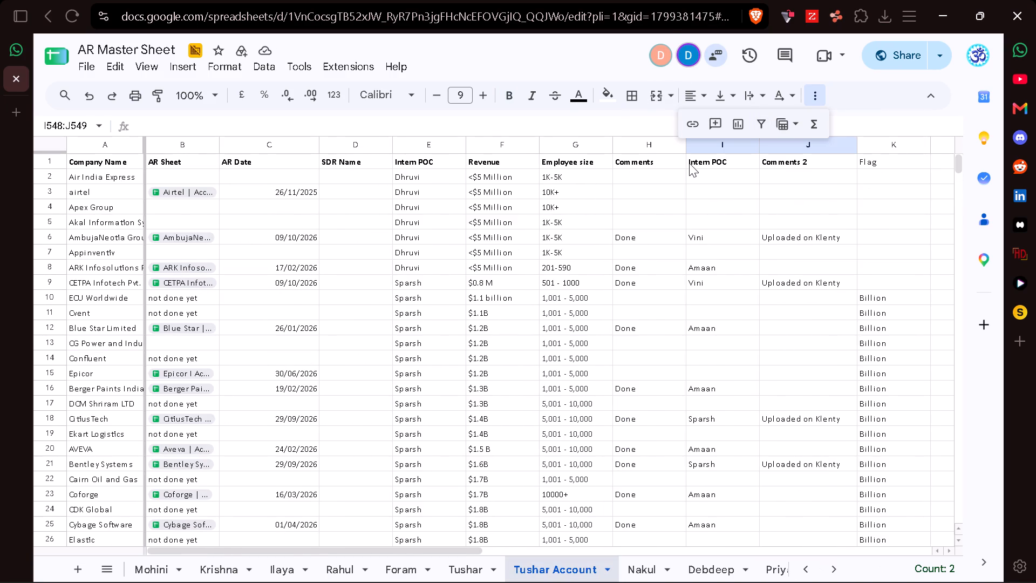
pyautogui.scroll(4, 689, 163)
pyautogui.click(717, 166)
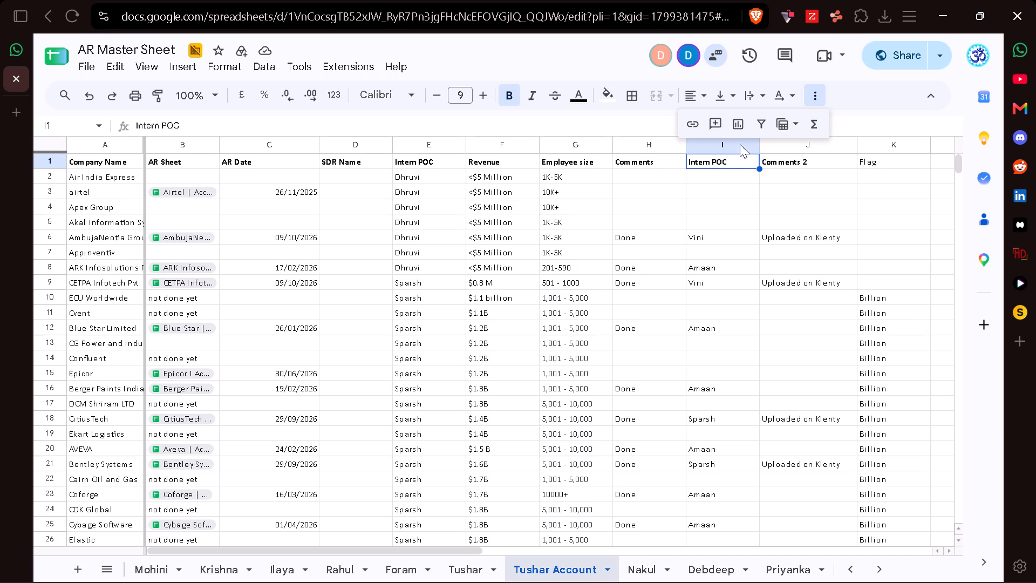
pyautogui.click(760, 125)
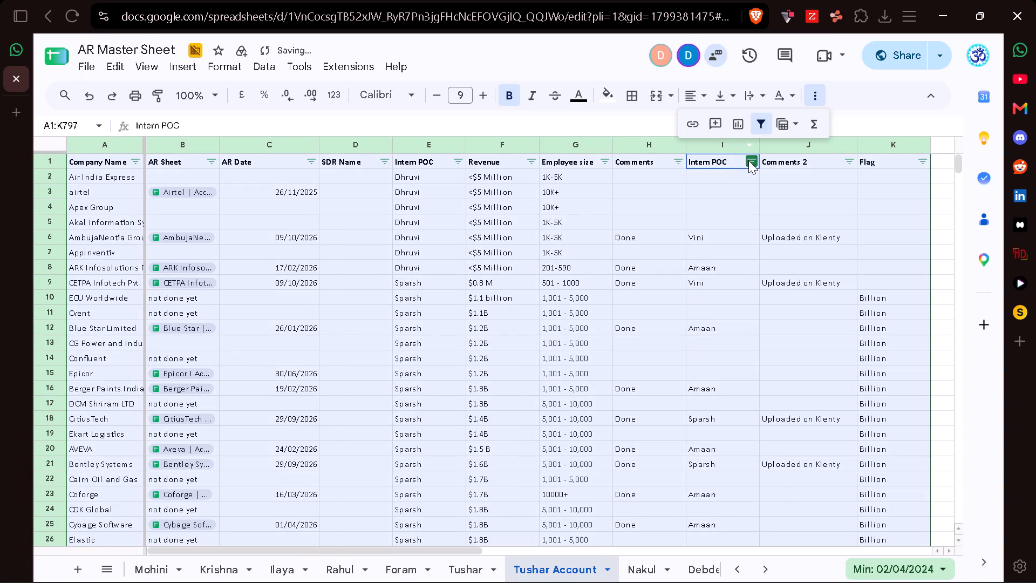
# Filter the second Intern POC column to show only the rows assigned to Sparsh.
pyautogui.click(748, 160)
pyautogui.click(615, 334)
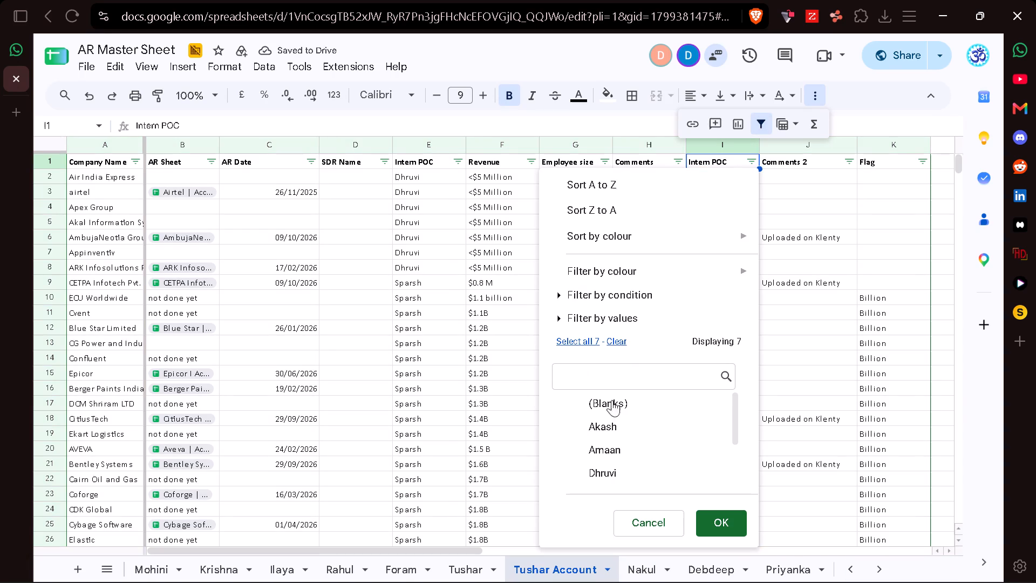
pyautogui.scroll(-3, 594, 448)
pyautogui.click(587, 448)
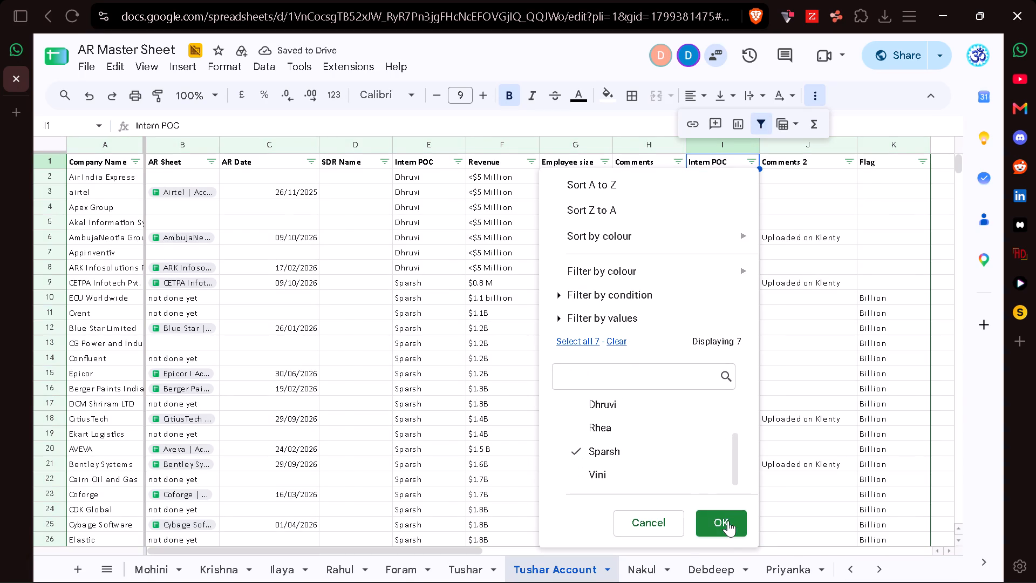
pyautogui.click(728, 520)
pyautogui.click(816, 93)
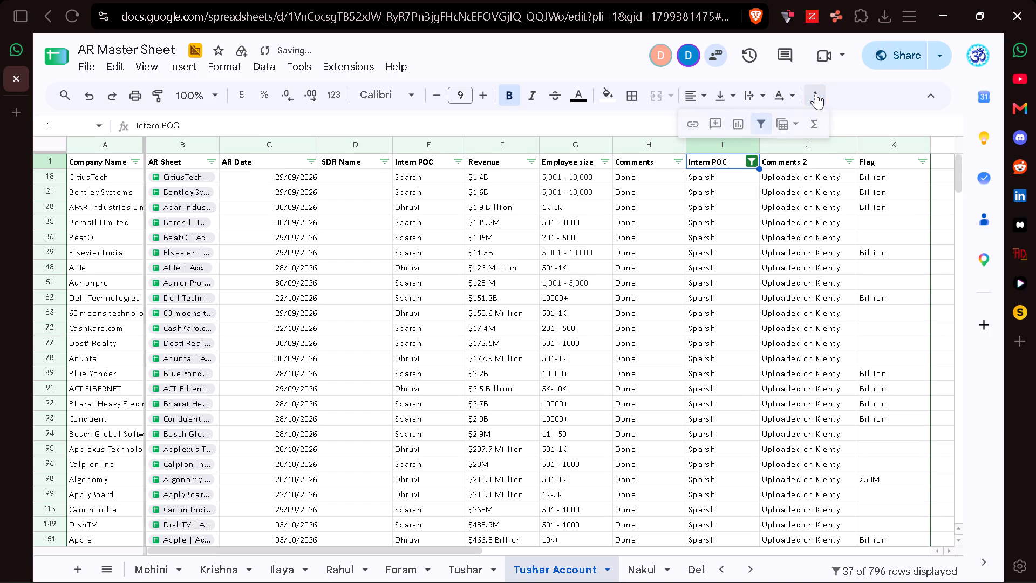
# Enter D in the Comments cell of the Persistent Systems row.
pyautogui.scroll(-4, 707, 281)
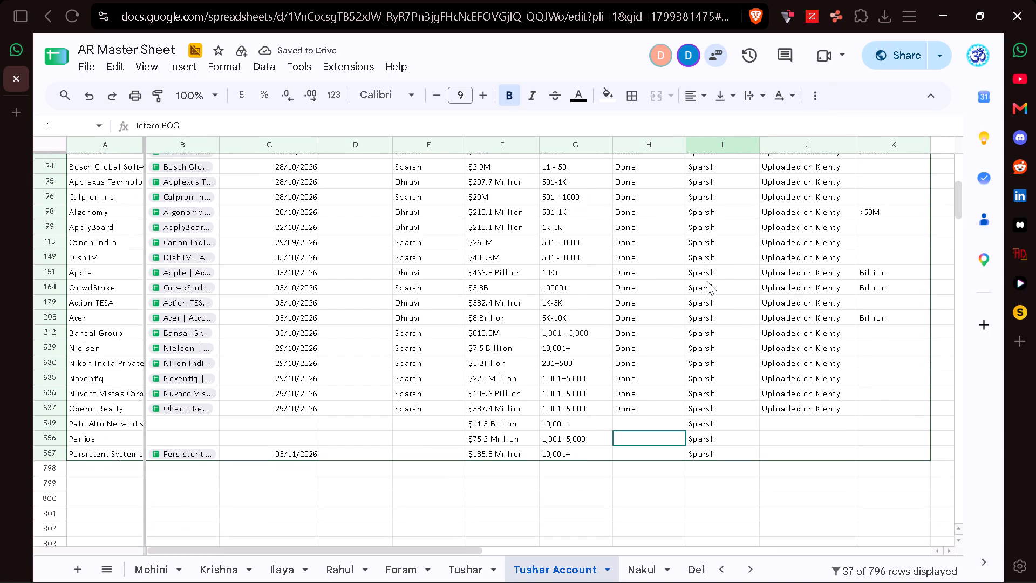
pyautogui.scroll(-2, 707, 281)
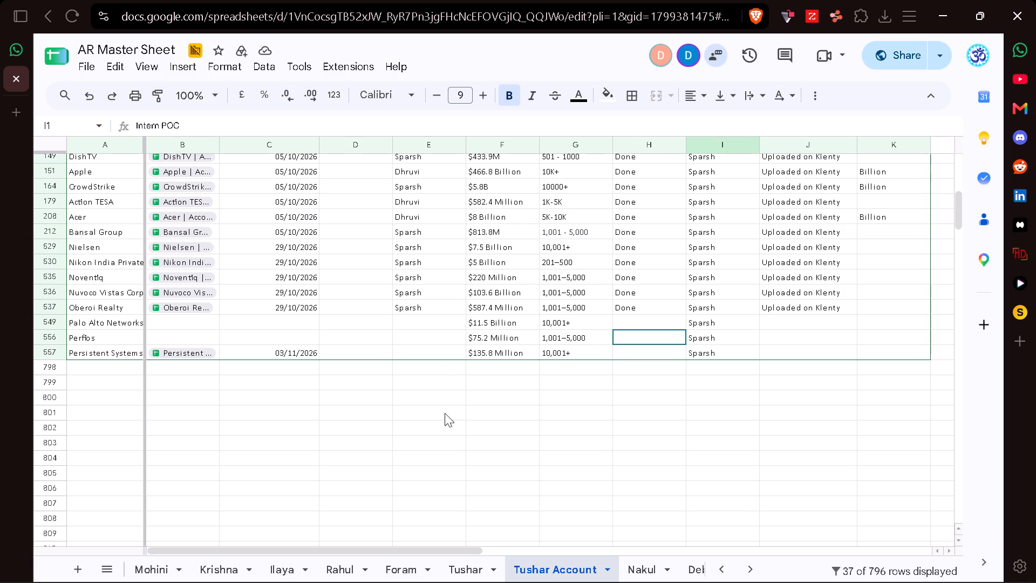
pyautogui.click(619, 358)
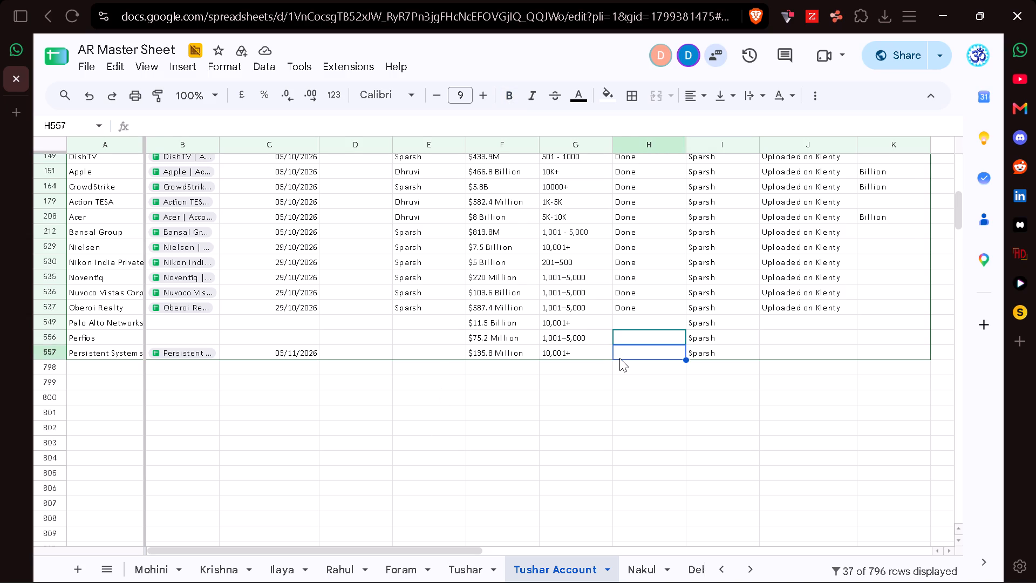
pyautogui.hotkey('shift', 'd')
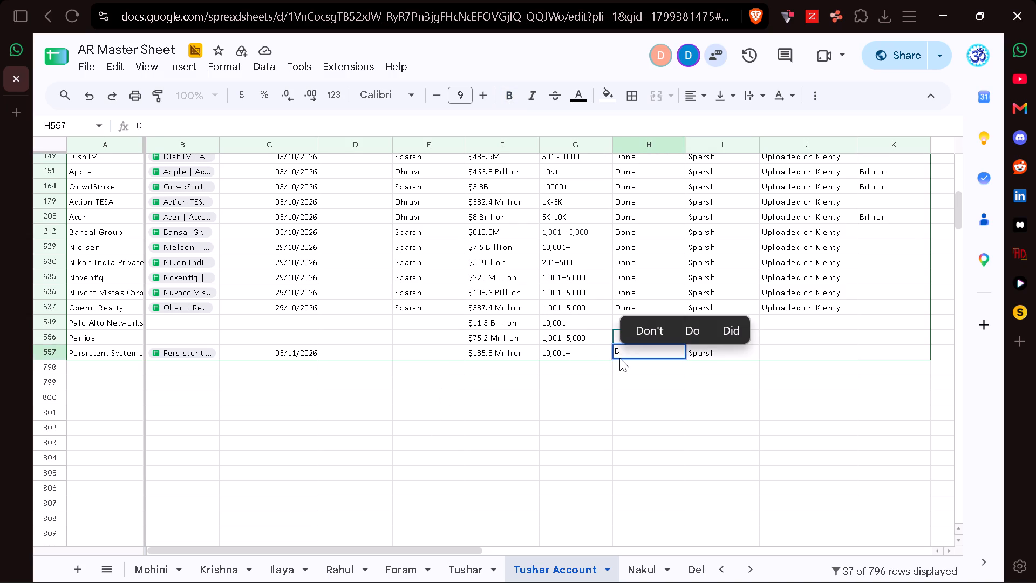
# Open a new browser tab.
pyautogui.click(11, 114)
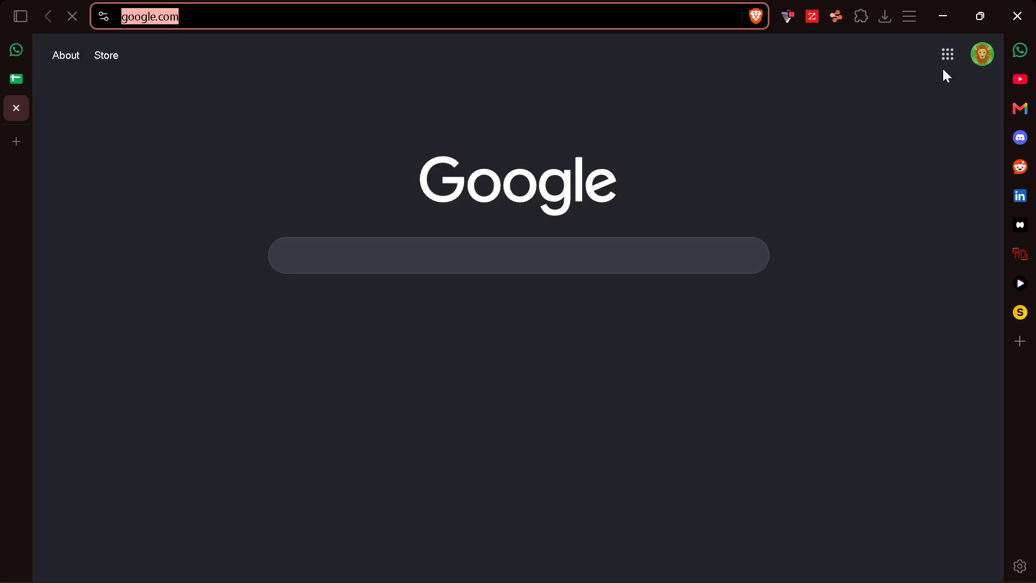
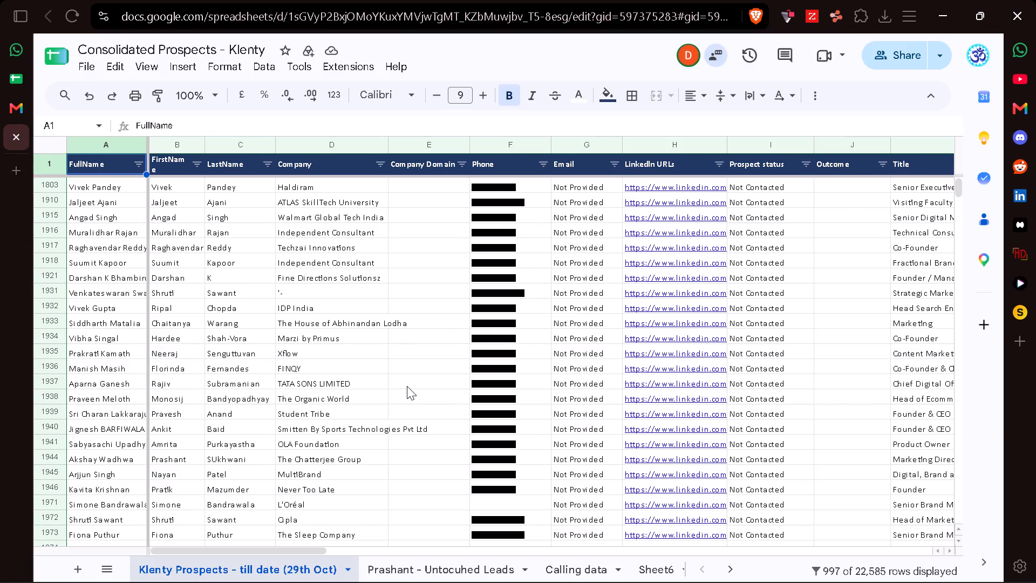
# Examine the filtered prospect rows and their titles through to the end of the Klenty Prospects - till date (29th Oct) sheet.
pyautogui.hscroll(-2, 407, 386)
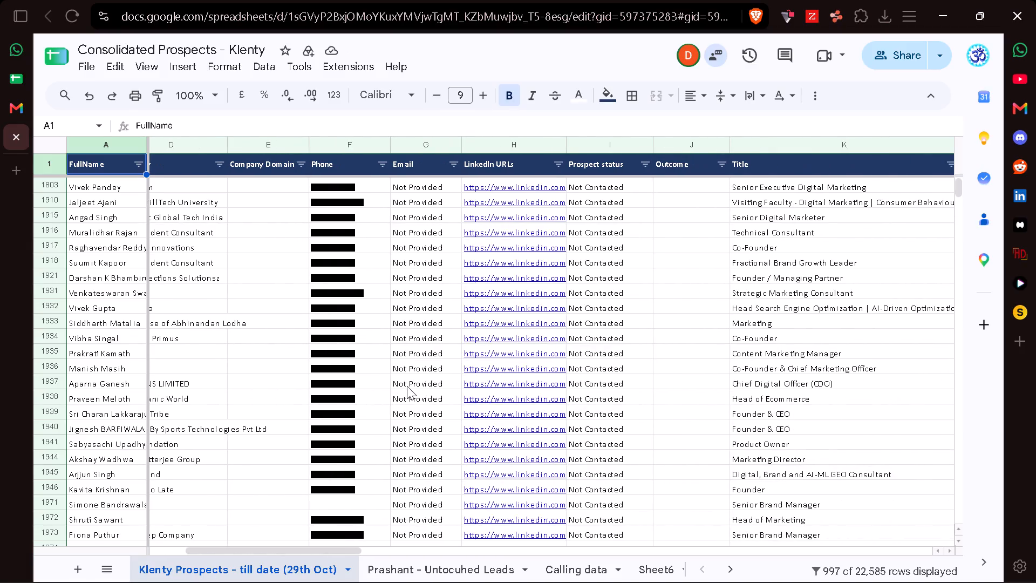
pyautogui.hscroll(-1, 407, 386)
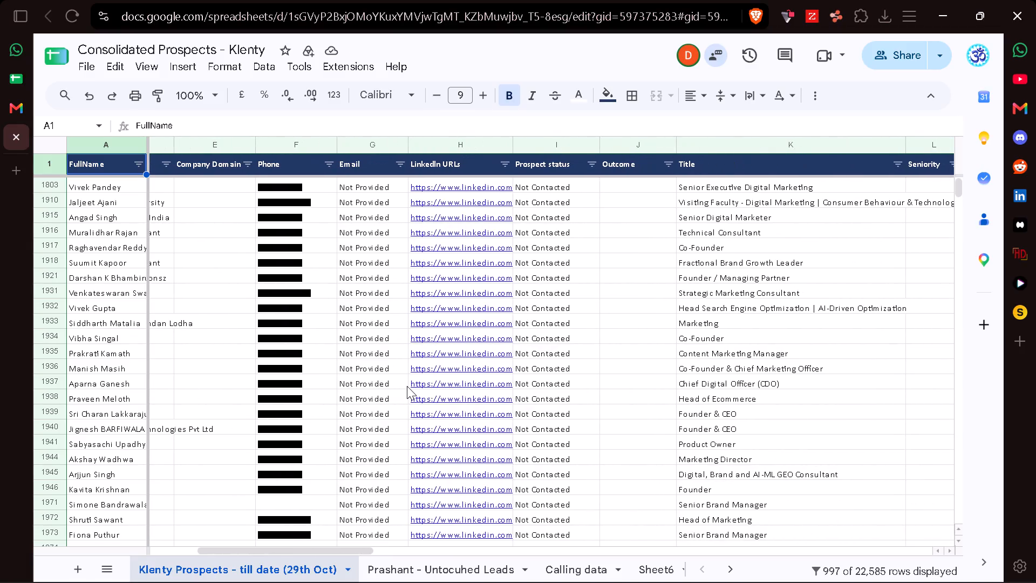
pyautogui.hscroll(-2, 407, 386)
pyautogui.scroll(-1, 407, 386)
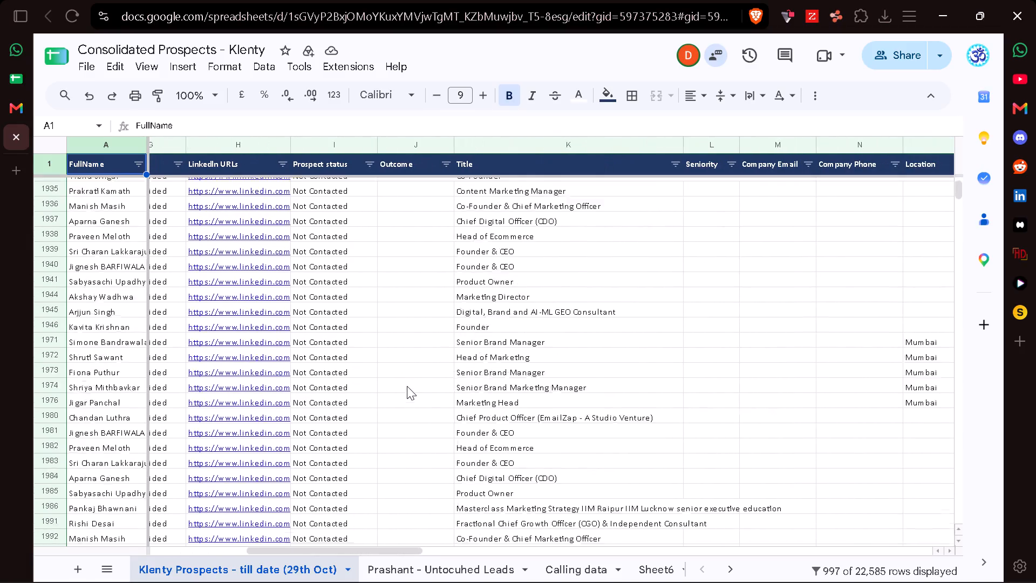
pyautogui.scroll(-6, 407, 386)
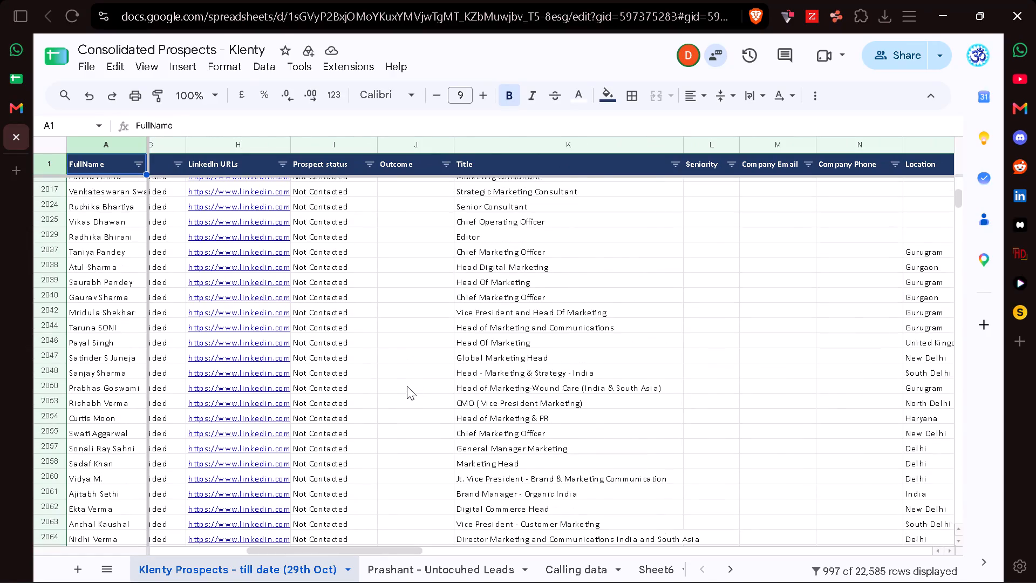
pyautogui.scroll(-5, 407, 386)
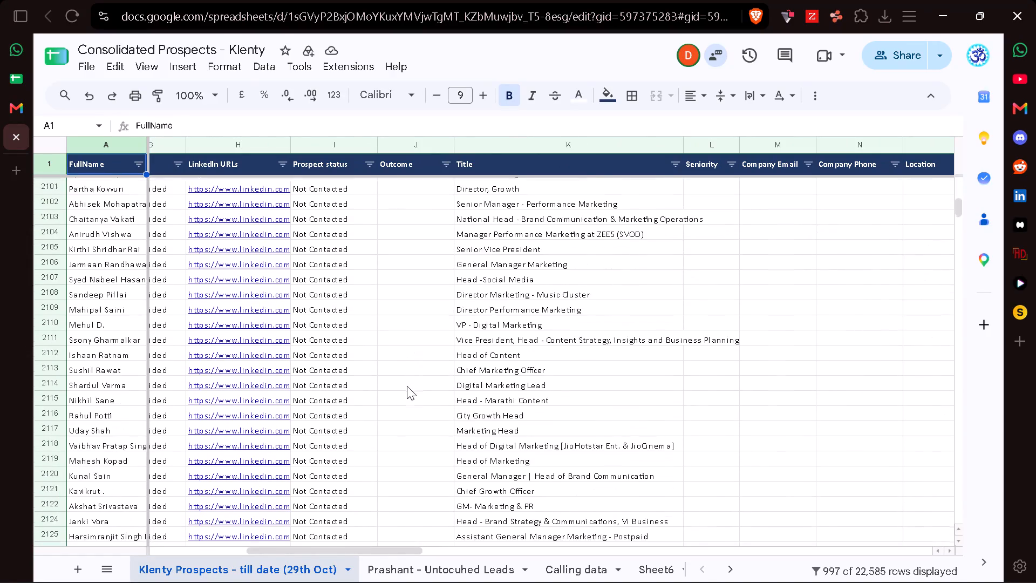
pyautogui.scroll(-11, 407, 386)
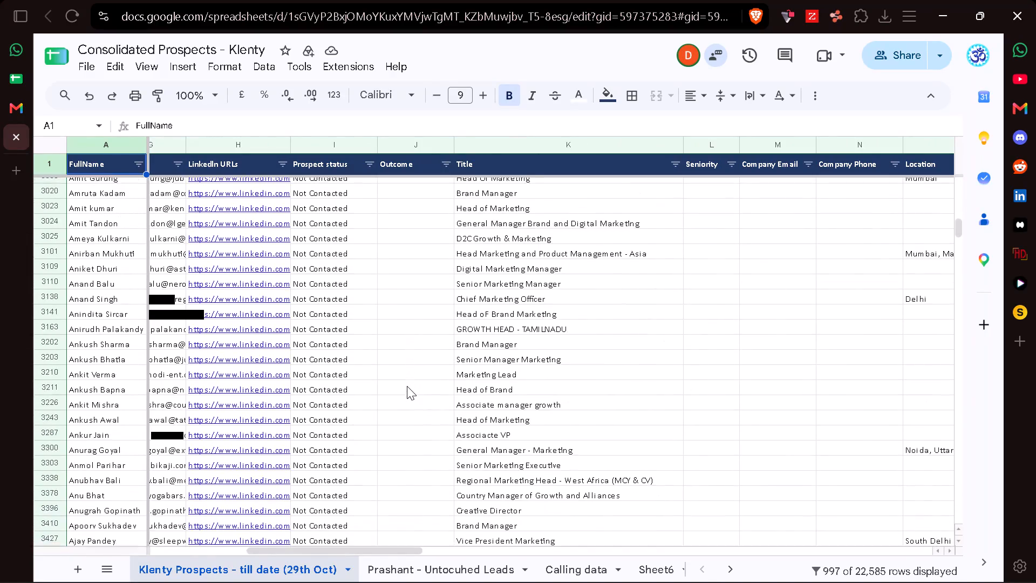
pyautogui.scroll(-11, 407, 386)
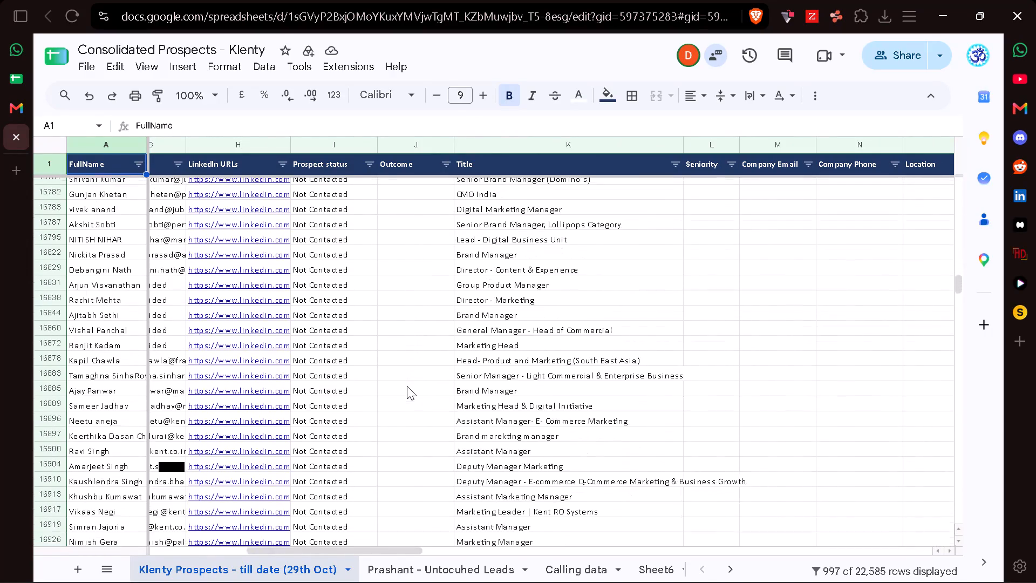
pyautogui.scroll(-12, 407, 386)
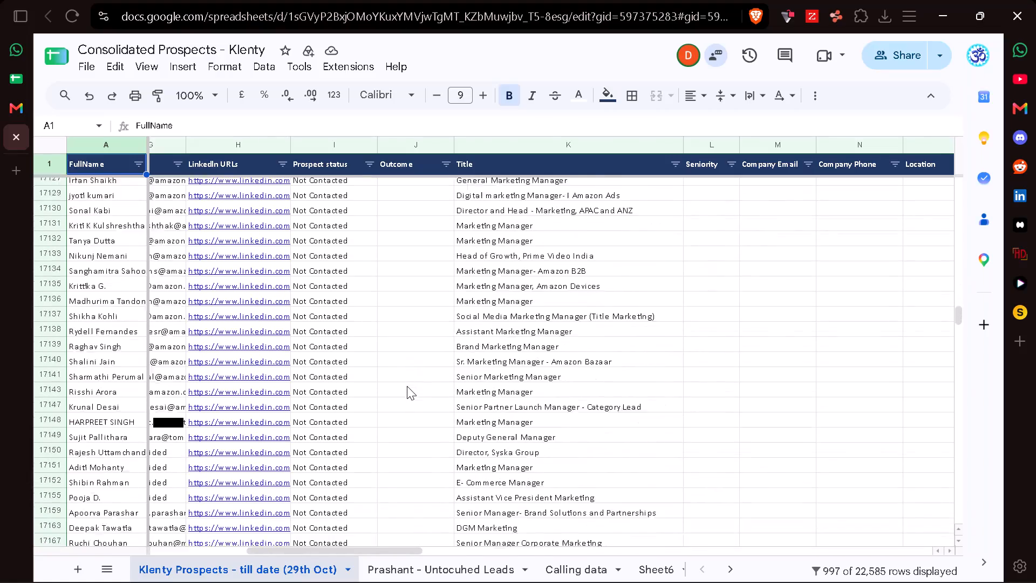
pyautogui.scroll(-10, 407, 386)
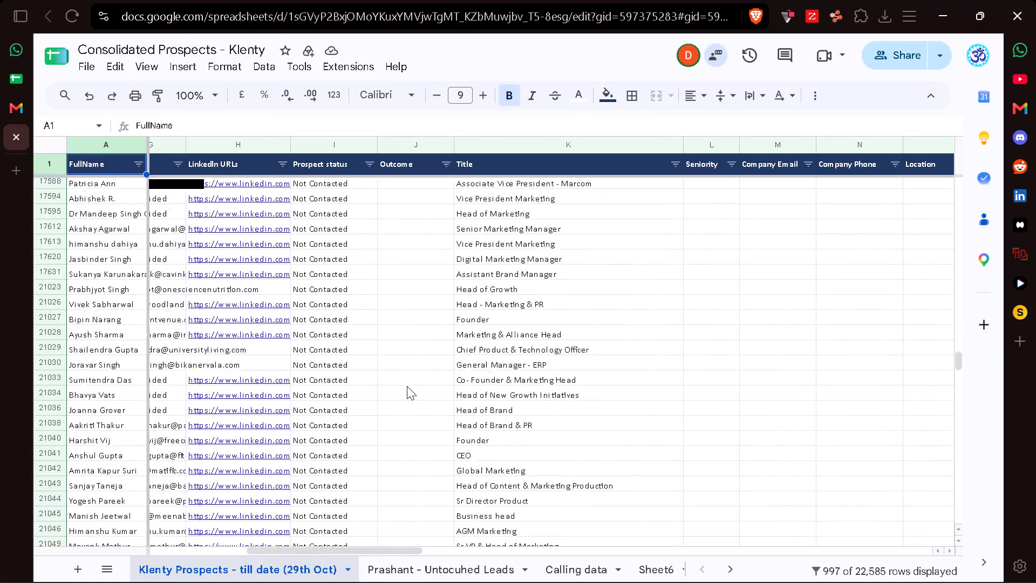
pyautogui.scroll(-8, 407, 386)
pyautogui.scroll(5, 407, 386)
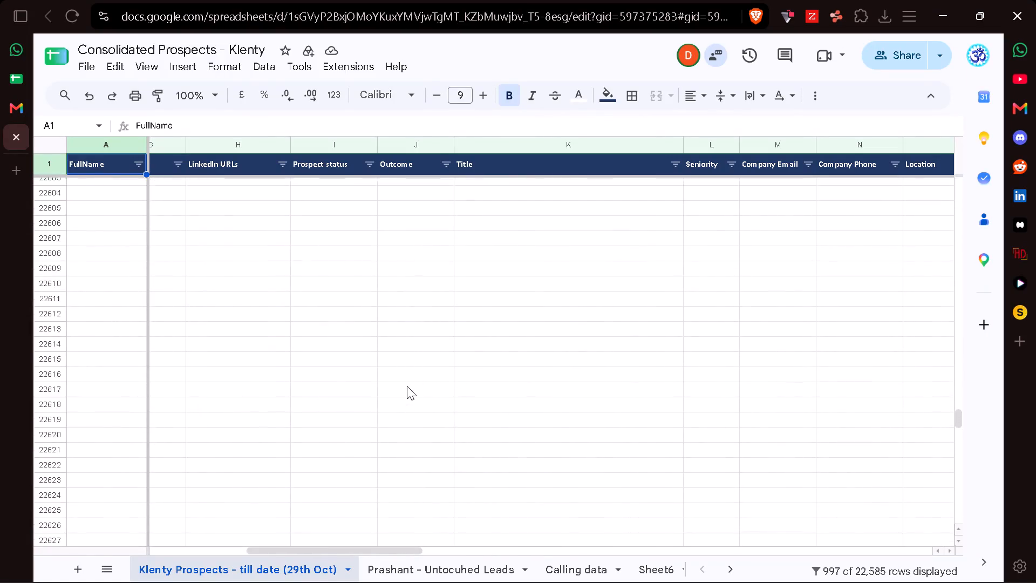
pyautogui.scroll(3, 407, 386)
pyautogui.scroll(-5, 407, 386)
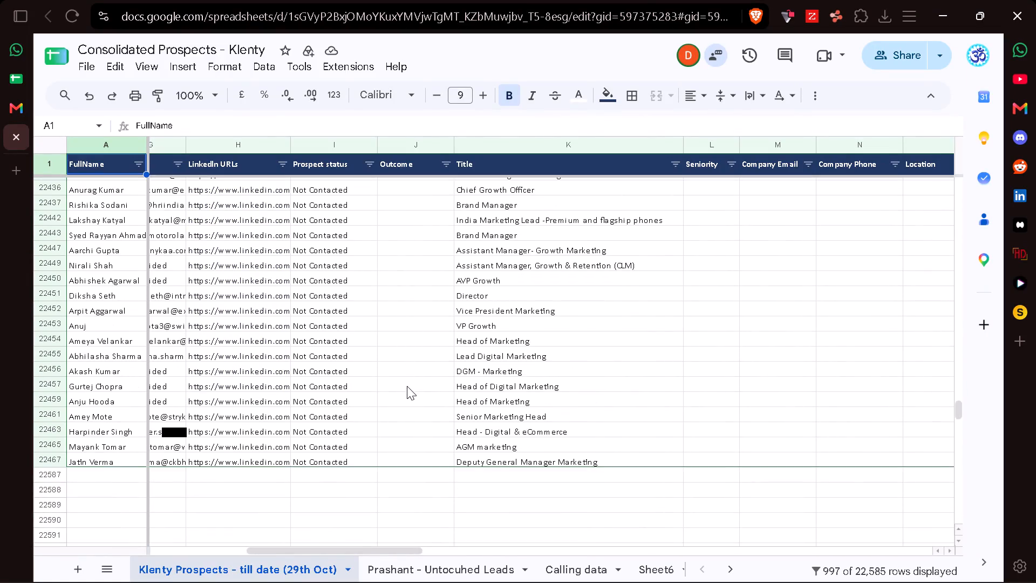
pyautogui.scroll(20, 407, 386)
pyautogui.scroll(1, 407, 386)
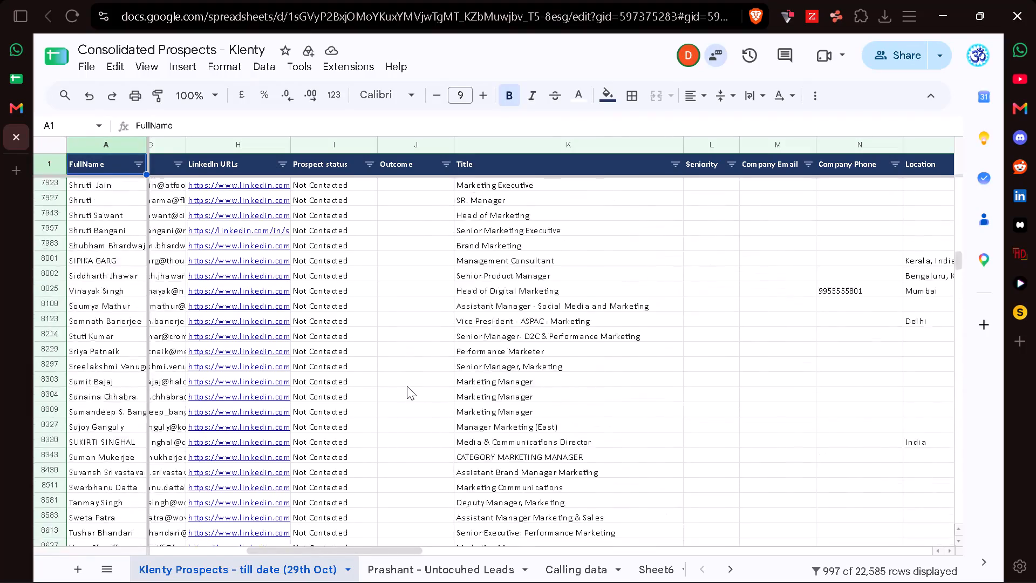
pyautogui.scroll(9, 407, 386)
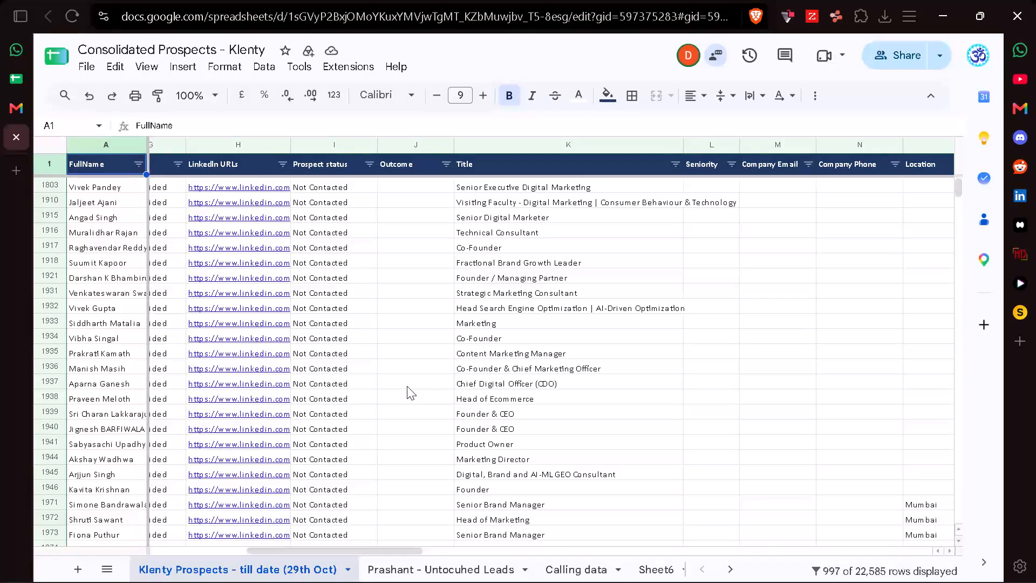
# Review the Klenty Prospects sheet's columns from the company and contact details across to Tags, List and Prospect Owner.
pyautogui.hscroll(-10, 407, 386)
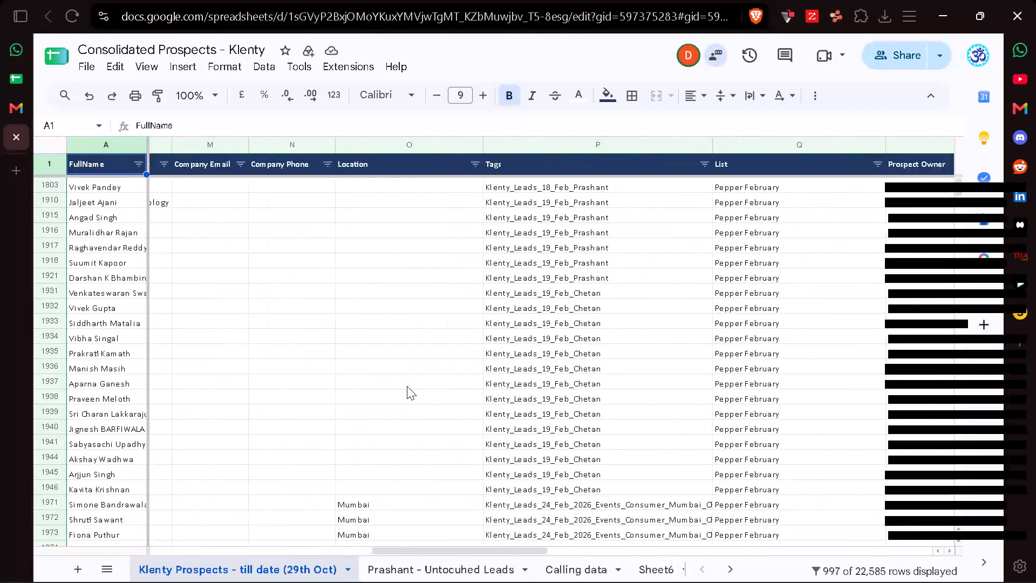
pyautogui.hscroll(-6, 407, 386)
pyautogui.hscroll(8, 407, 386)
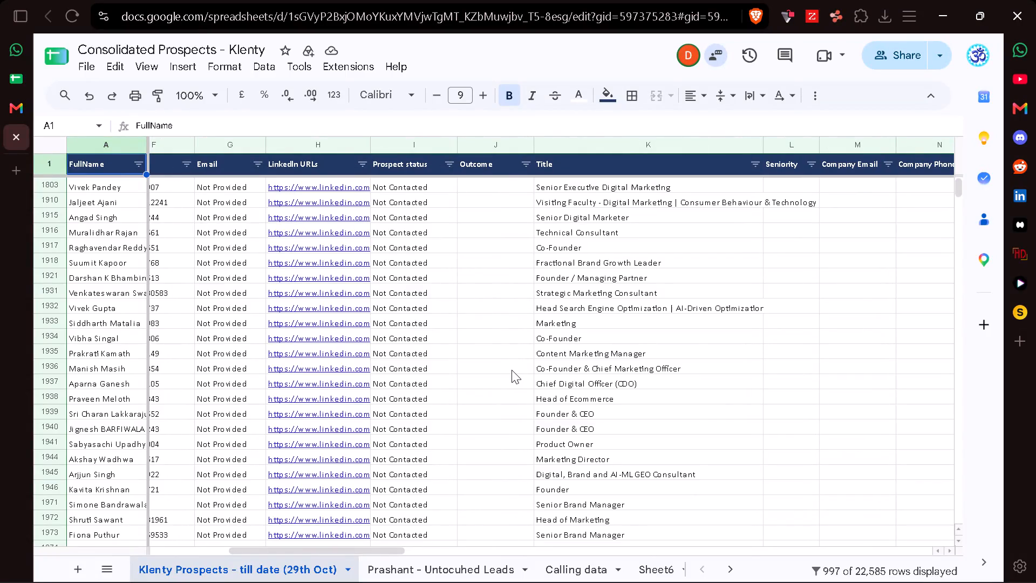
pyautogui.hscroll(3, 512, 370)
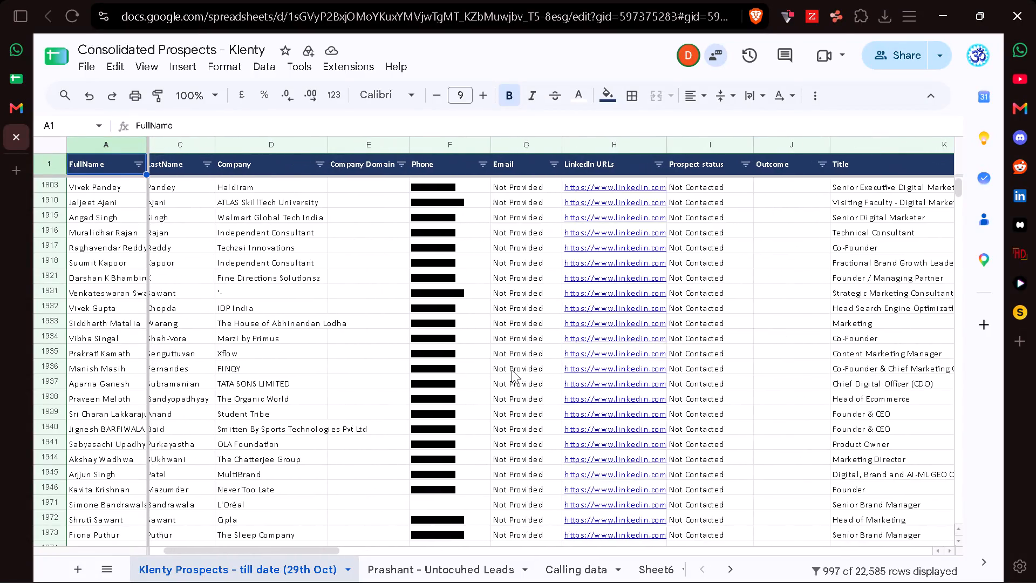
pyautogui.hscroll(2, 512, 370)
pyautogui.hscroll(-2, 512, 370)
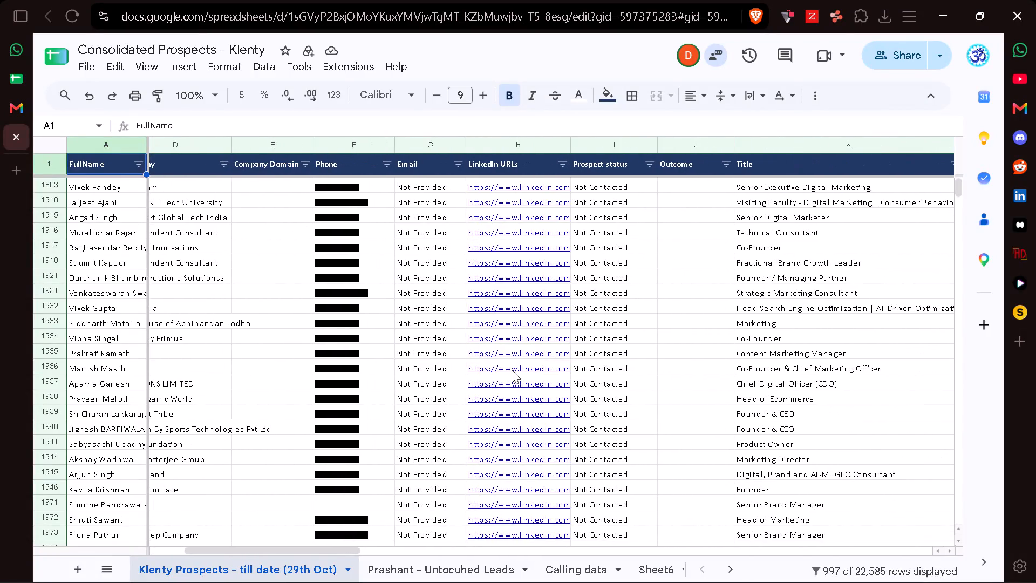
pyautogui.hscroll(-3, 512, 370)
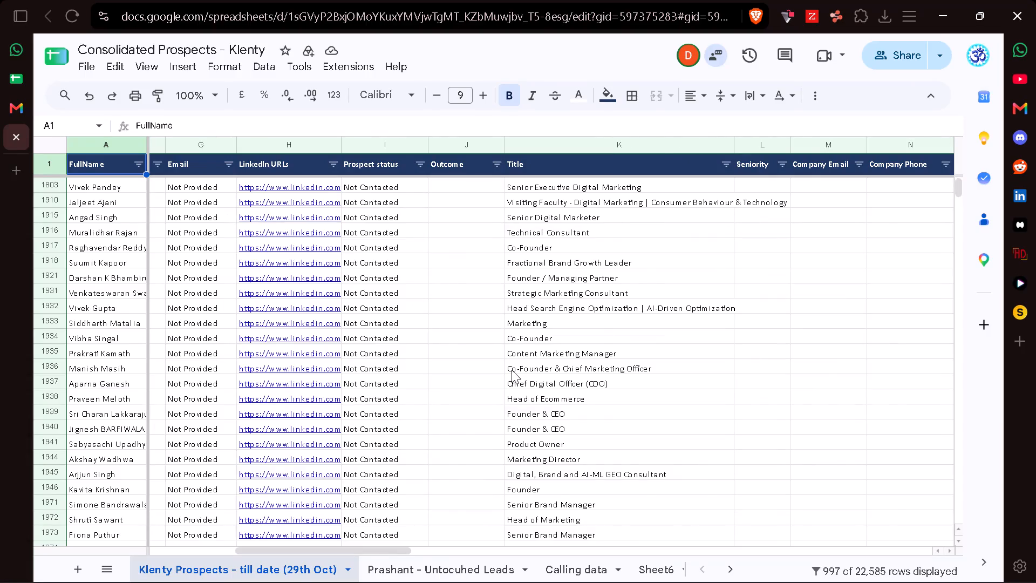
pyautogui.hscroll(-2, 512, 370)
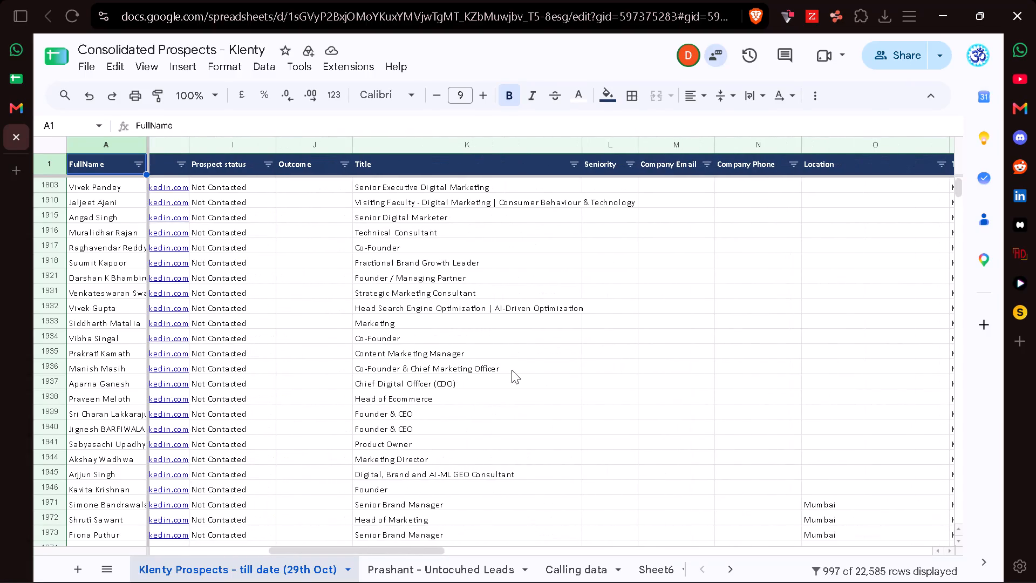
pyautogui.hscroll(5, 512, 370)
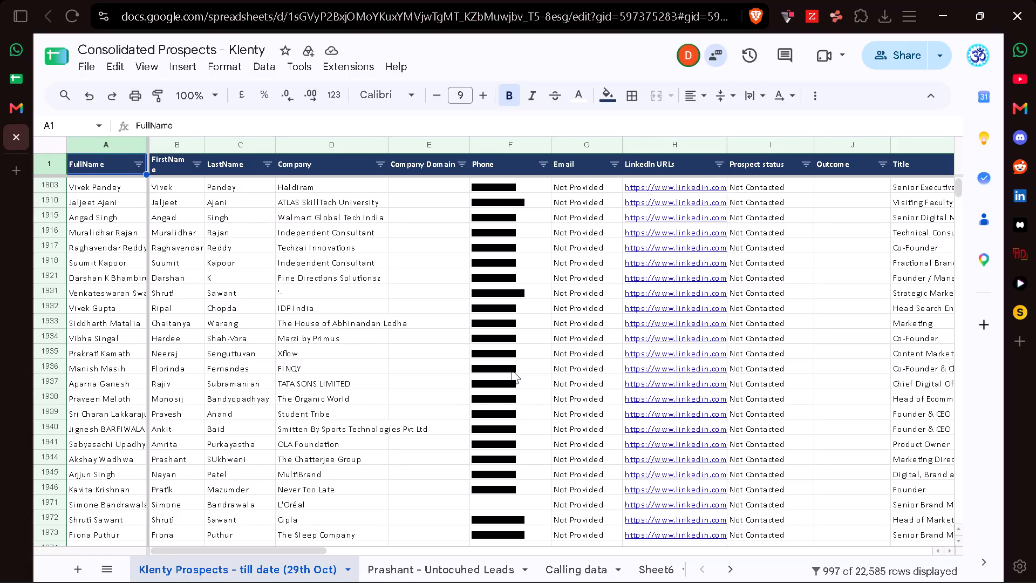
# Check the Klenty Prospects sheet's filter tool and inspect the header row's filters across to the Prospect Owner column.
pyautogui.click(817, 87)
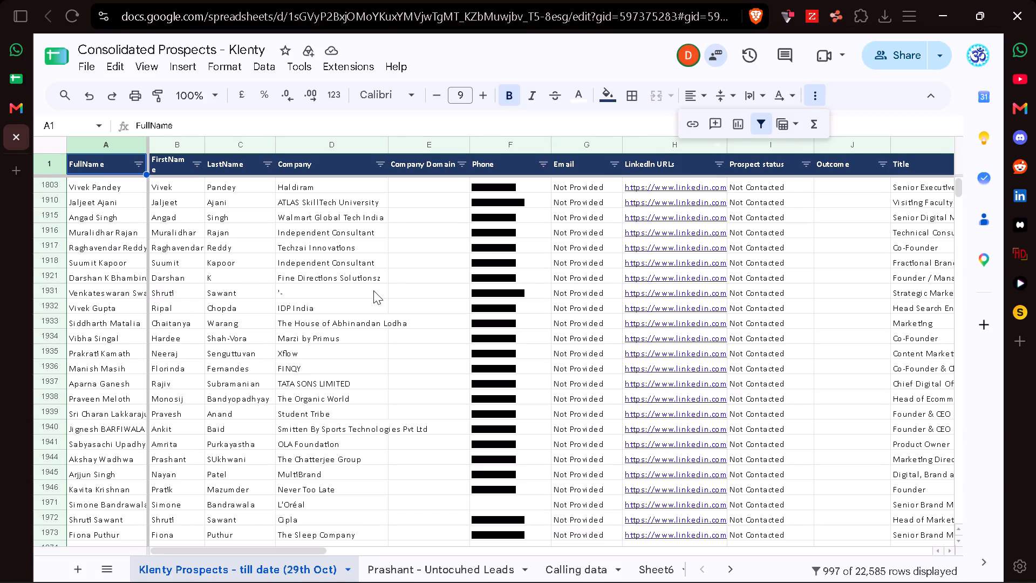
pyautogui.hscroll(1, 373, 290)
pyautogui.hscroll(-4, 373, 290)
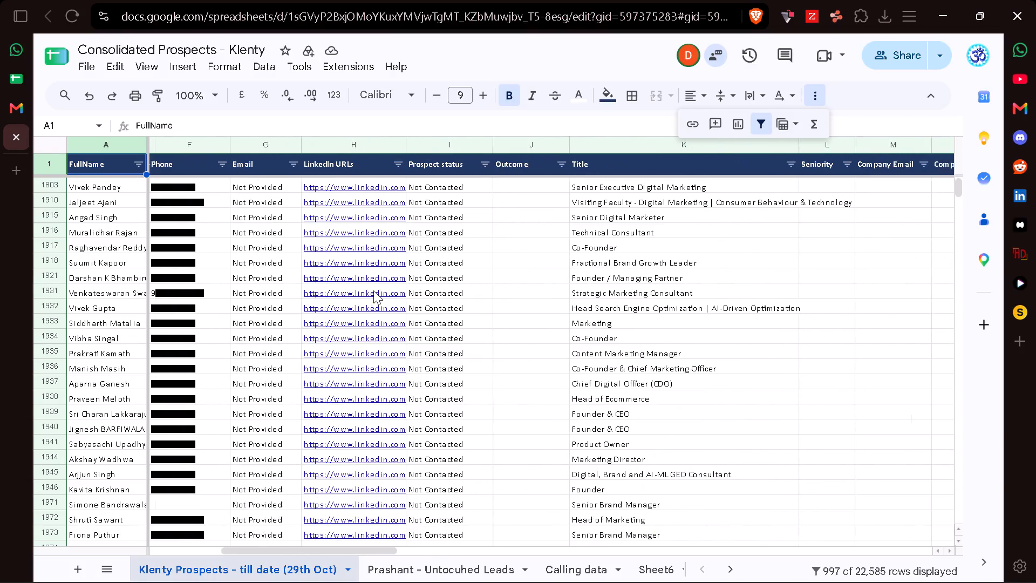
pyautogui.hscroll(-6, 373, 290)
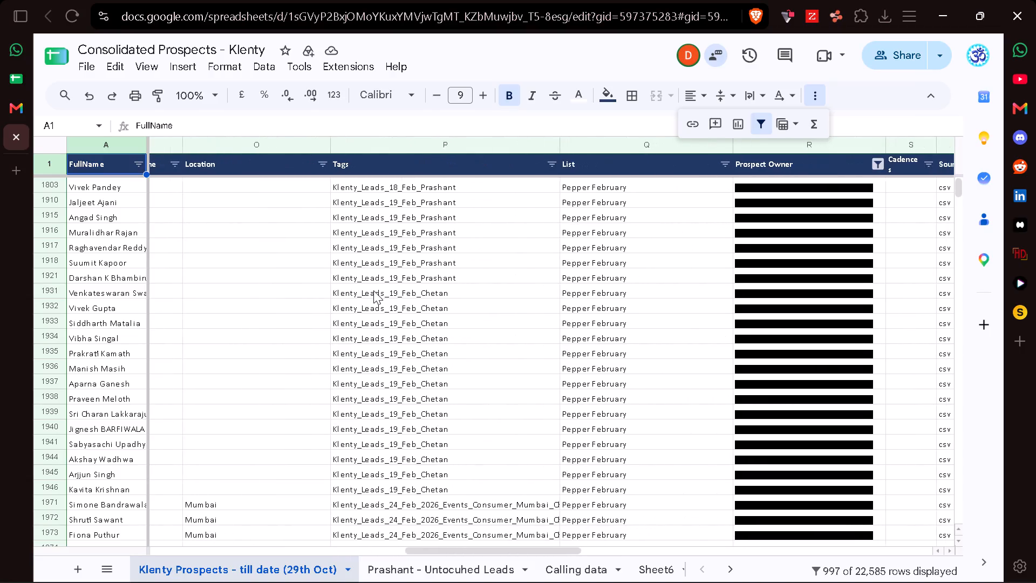
pyautogui.hscroll(-3, 373, 290)
pyautogui.hscroll(9, 373, 290)
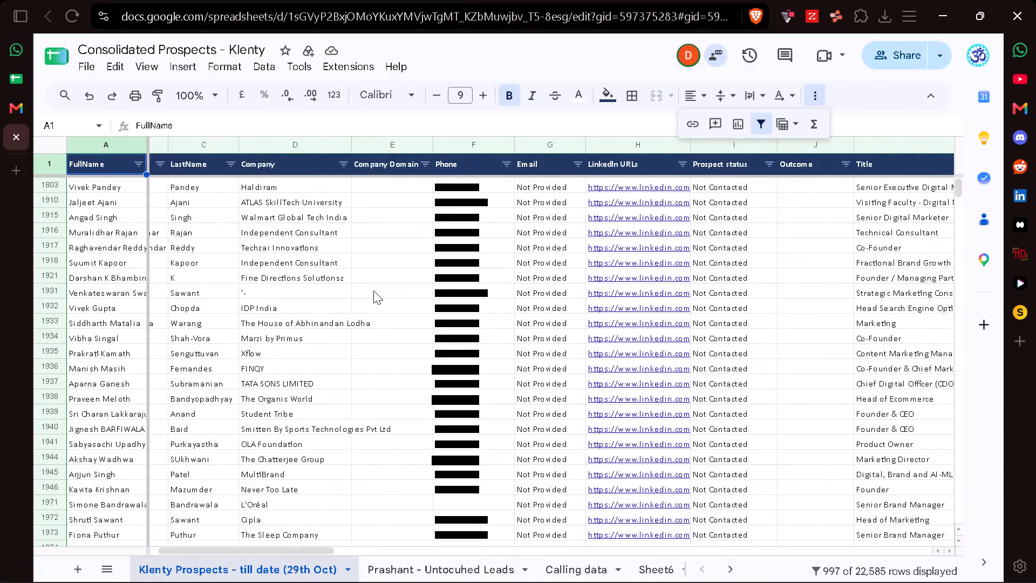
pyautogui.hscroll(-2, 373, 290)
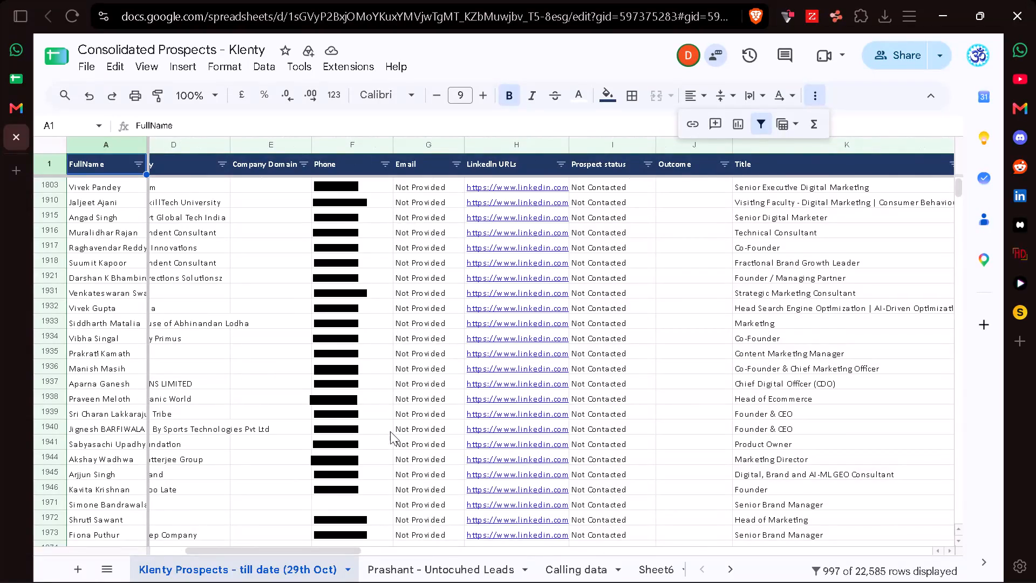
# Open the Prashant - Untocuhed Leads sheet and review its columns from FullName across to Prospect Owner.
pyautogui.click(442, 564)
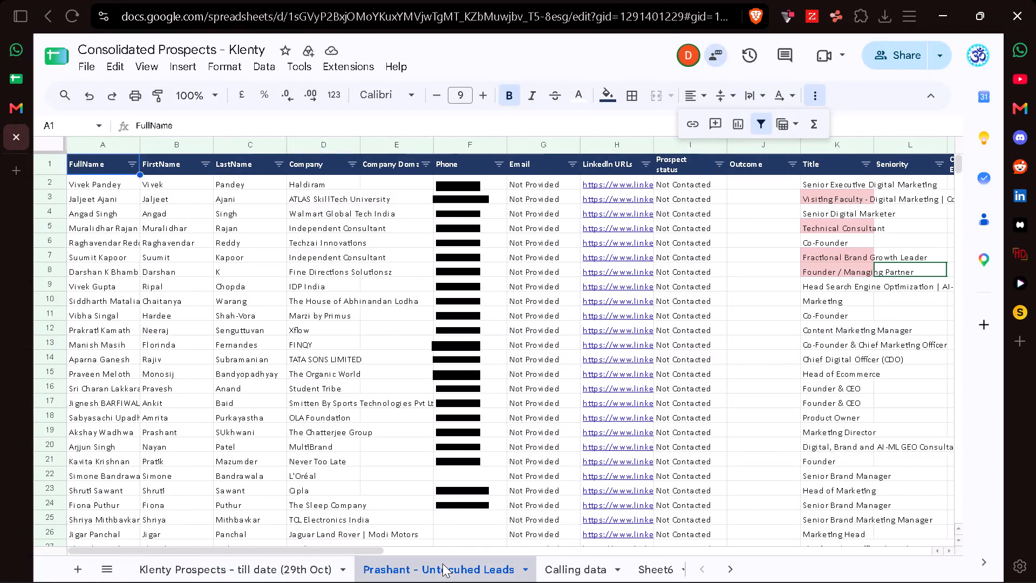
pyautogui.hscroll(-3, 527, 469)
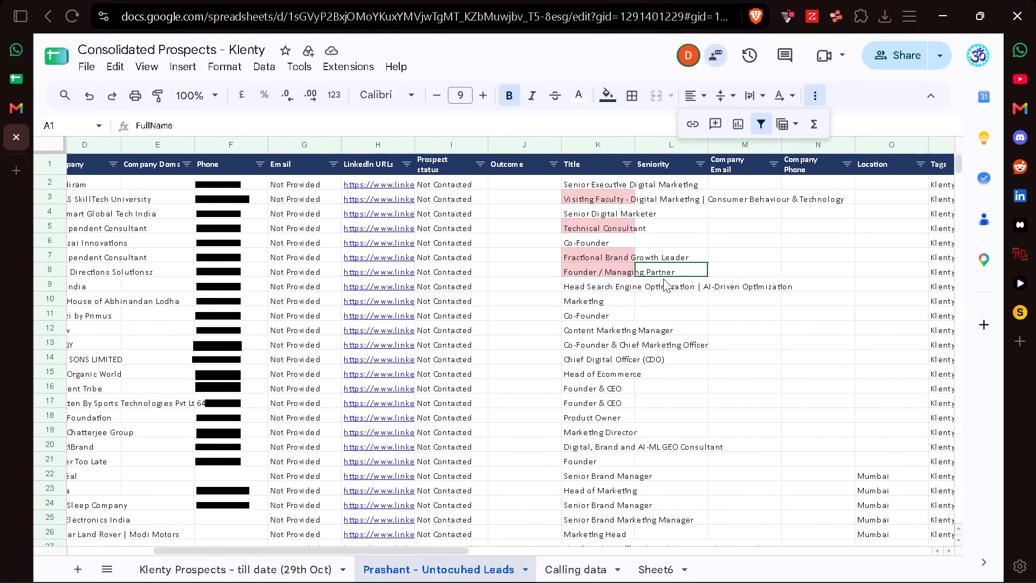
pyautogui.hscroll(-2, 612, 379)
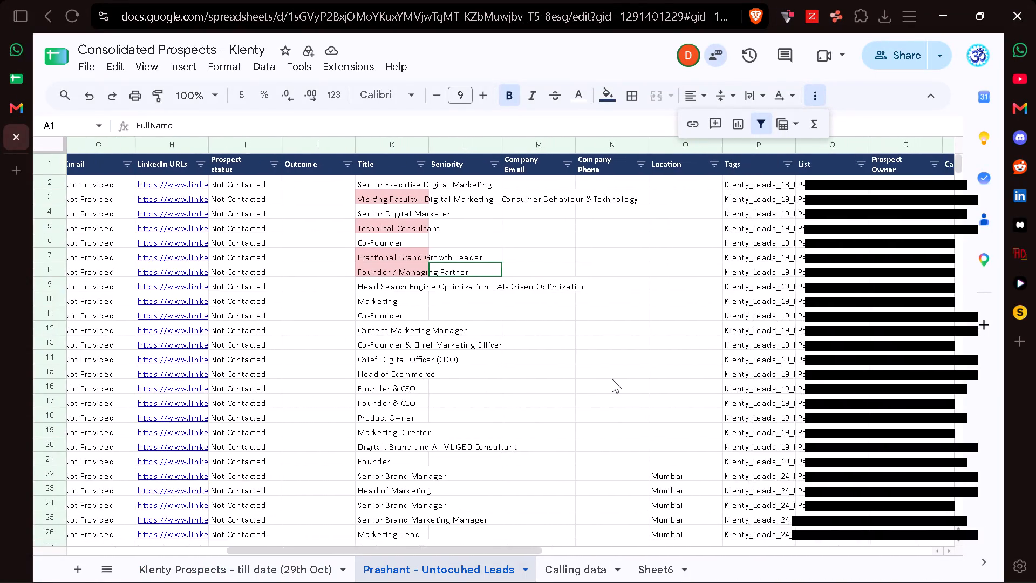
pyautogui.hscroll(-1, 612, 379)
pyautogui.hscroll(3, 612, 379)
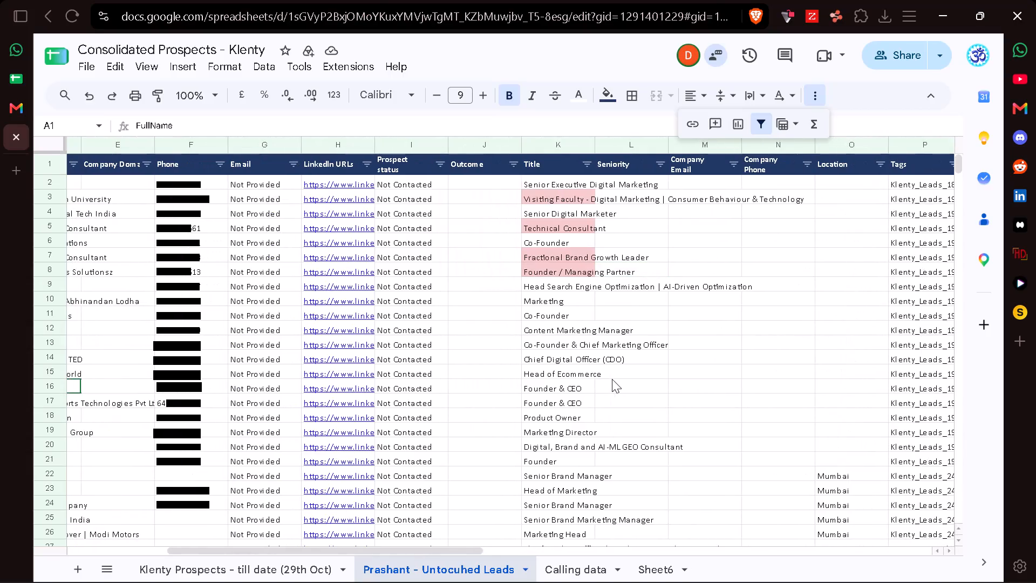
pyautogui.hscroll(3, 612, 379)
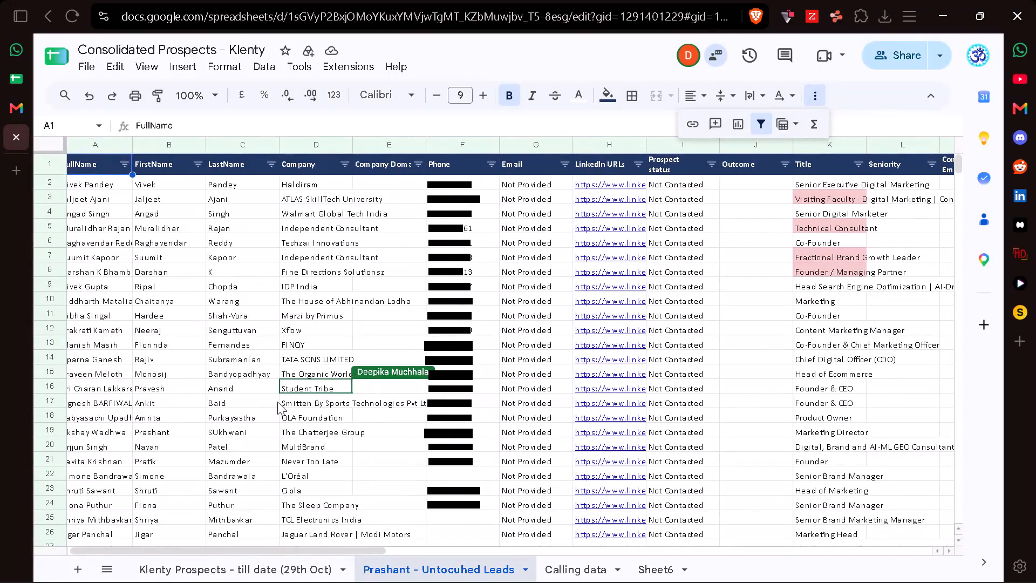
pyautogui.hscroll(1, 305, 395)
# Look through the untouched leads down to the last row, and recheck the top rows' titles, tags and prospect owners.
pyautogui.scroll(-6, 305, 395)
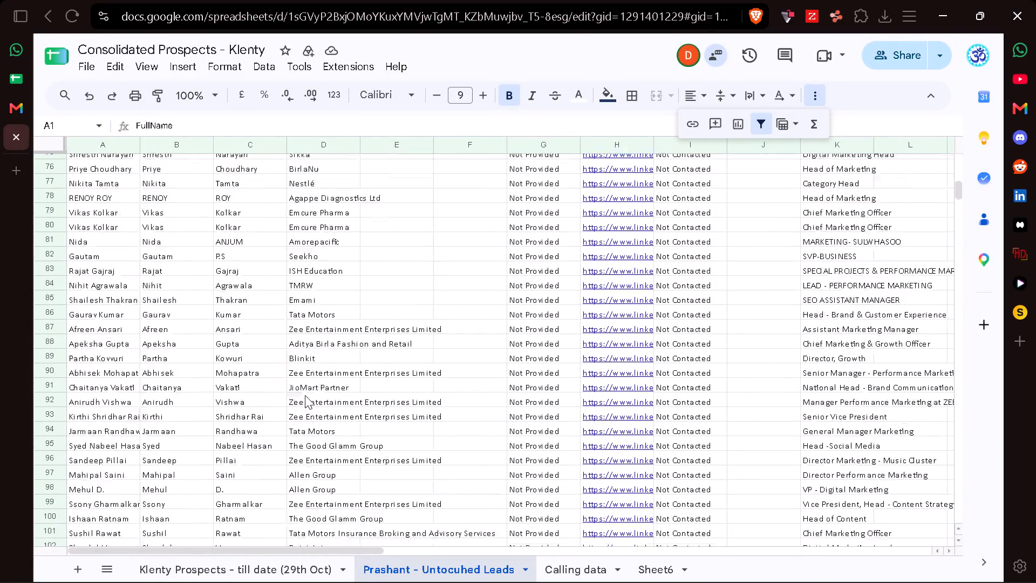
pyautogui.scroll(-15, 305, 395)
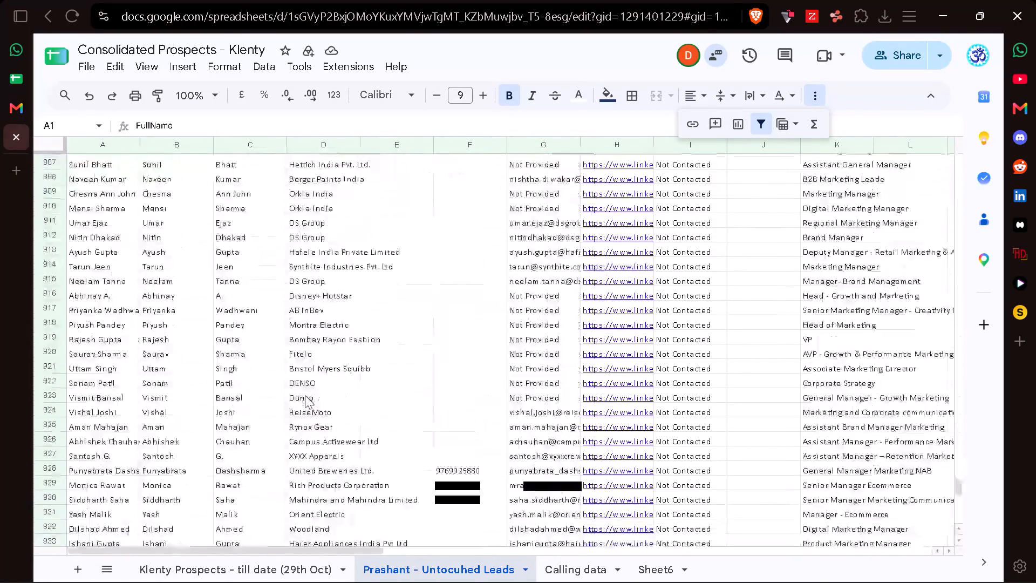
pyautogui.scroll(-6, 305, 395)
pyautogui.scroll(2, 357, 328)
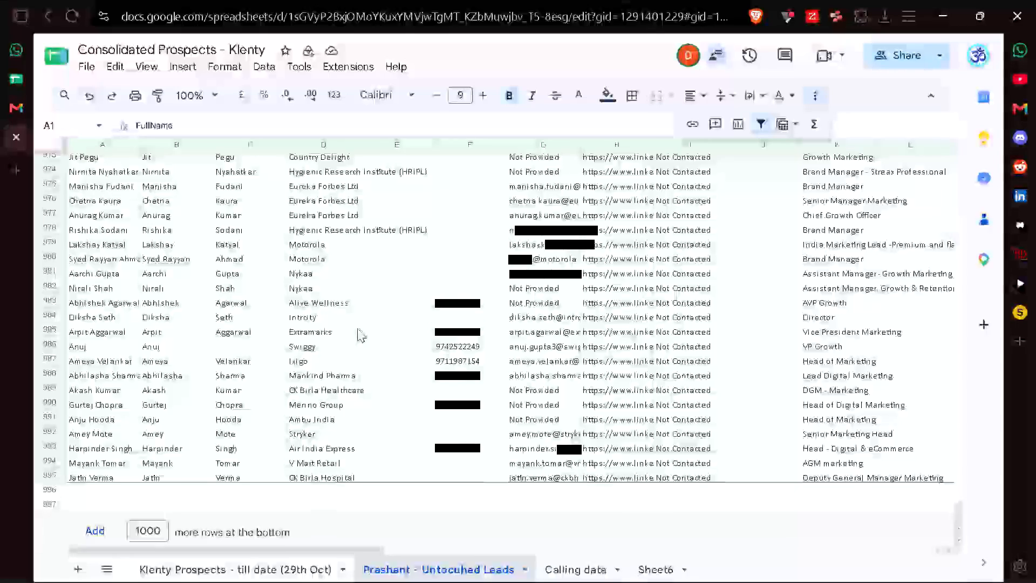
pyautogui.scroll(20, 357, 328)
pyautogui.scroll(6, 357, 328)
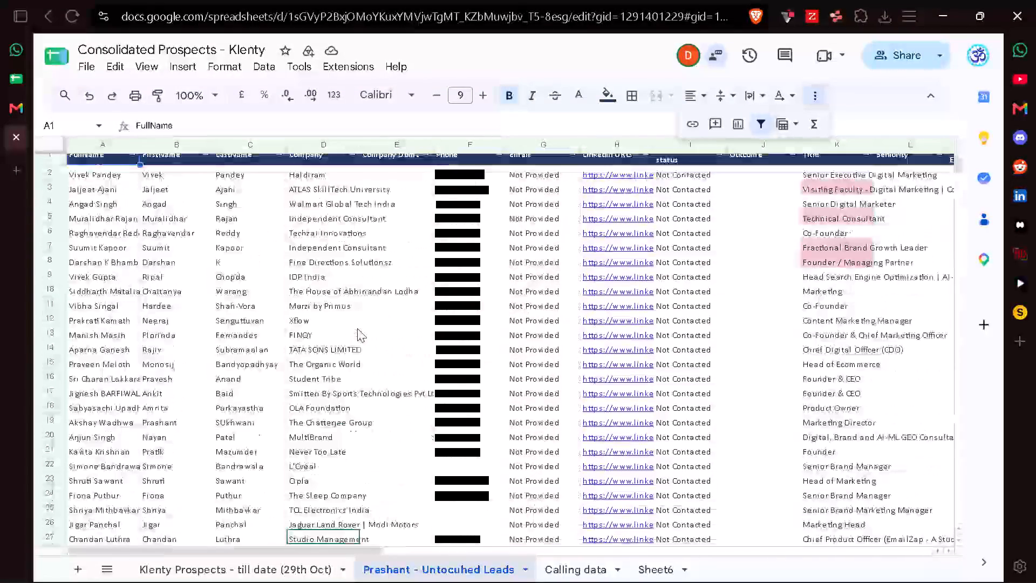
pyautogui.scroll(2, 357, 328)
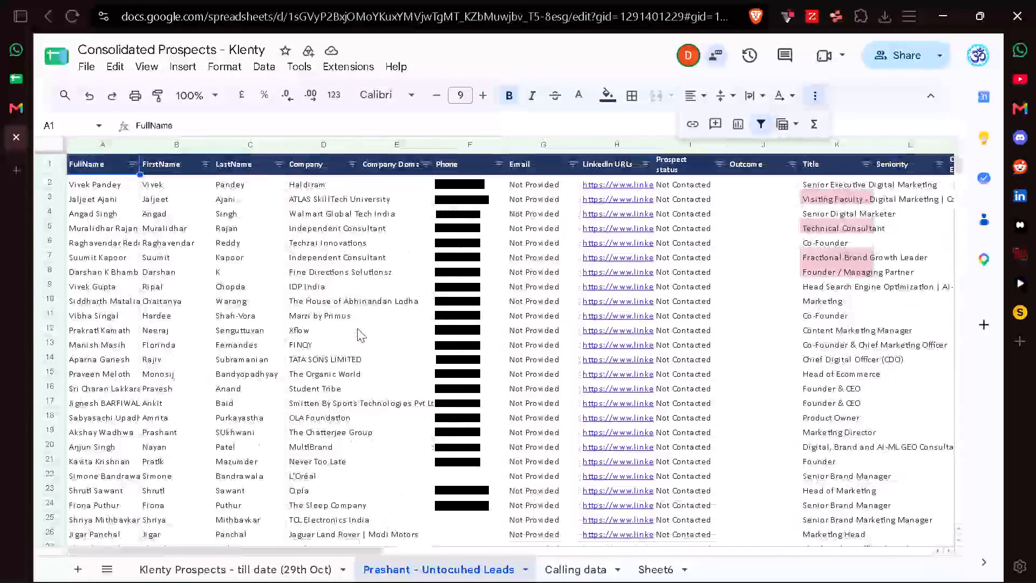
pyautogui.hscroll(-2, 705, 325)
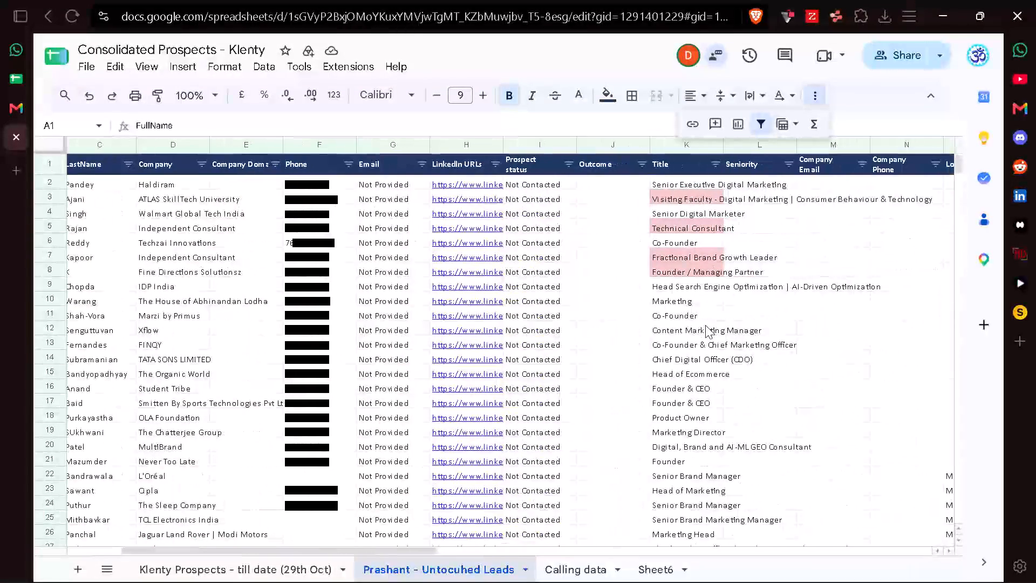
pyautogui.hscroll(-3, 705, 325)
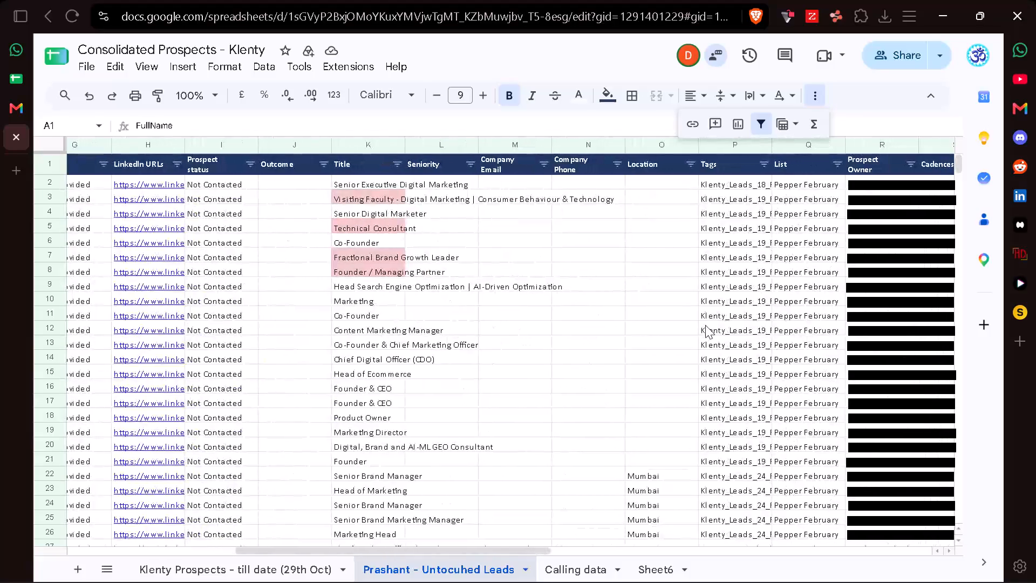
pyautogui.hscroll(7, 510, 320)
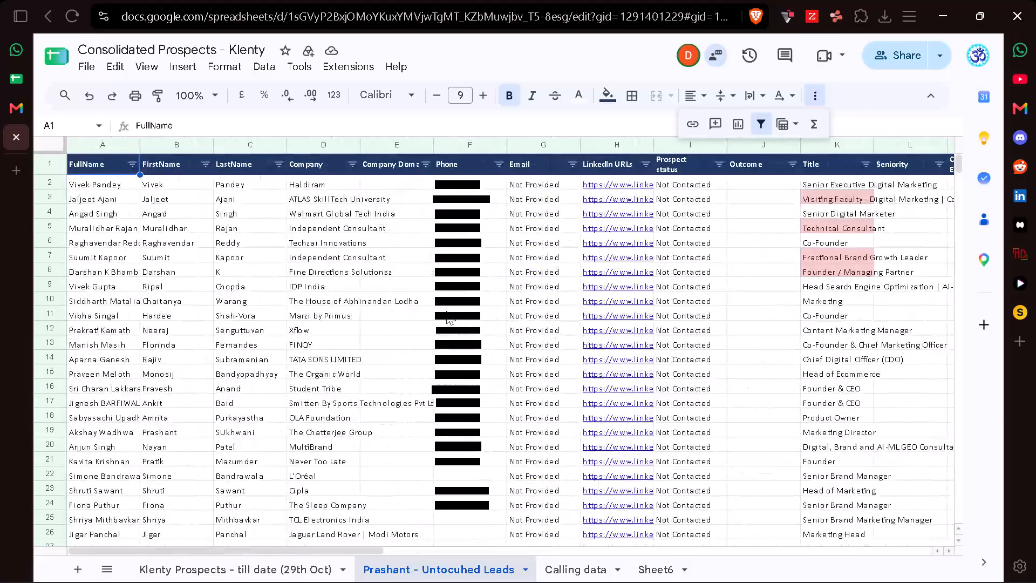